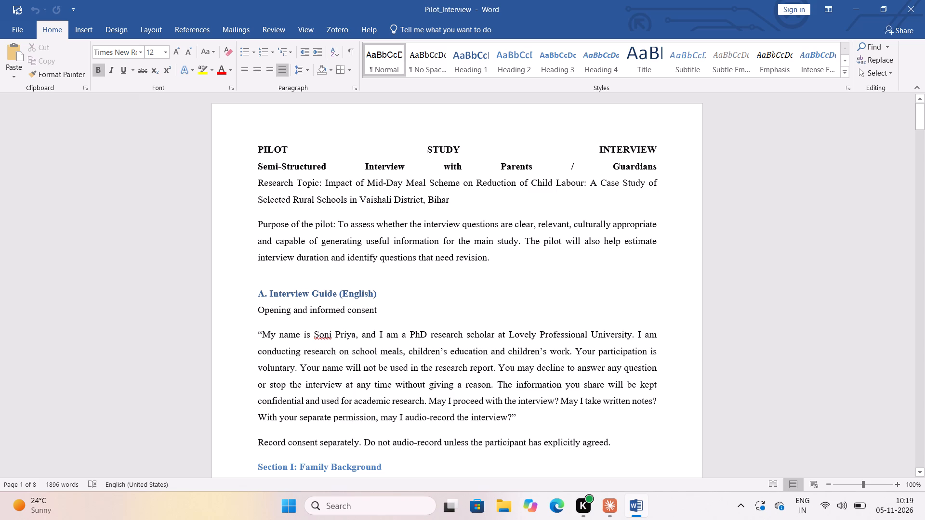
Centre the title block at the top of page 1, from PILOT STUDY INTERVIEW through Semi-Structured Interview with Parents / Guardians.
left_click(254, 152)
left_click_drag(254, 152, 652, 170)
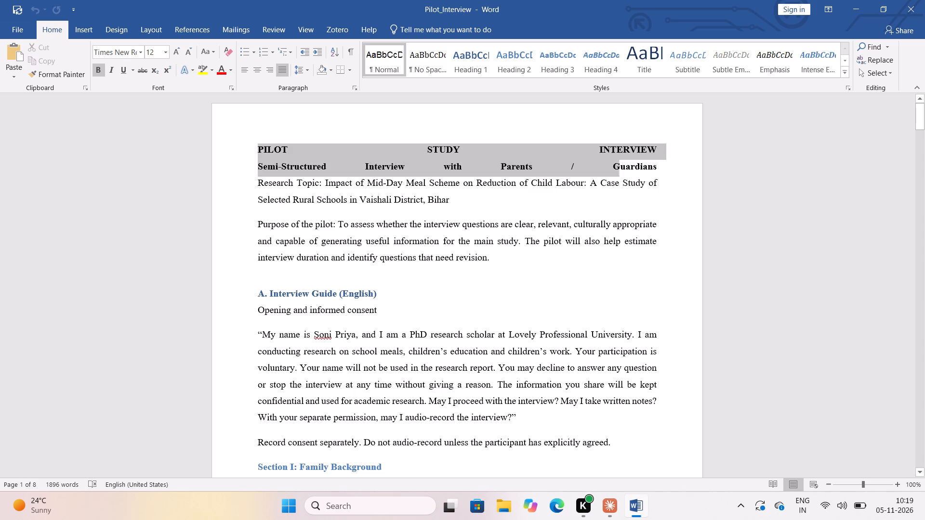
left_click_drag(652, 170, 681, 172)
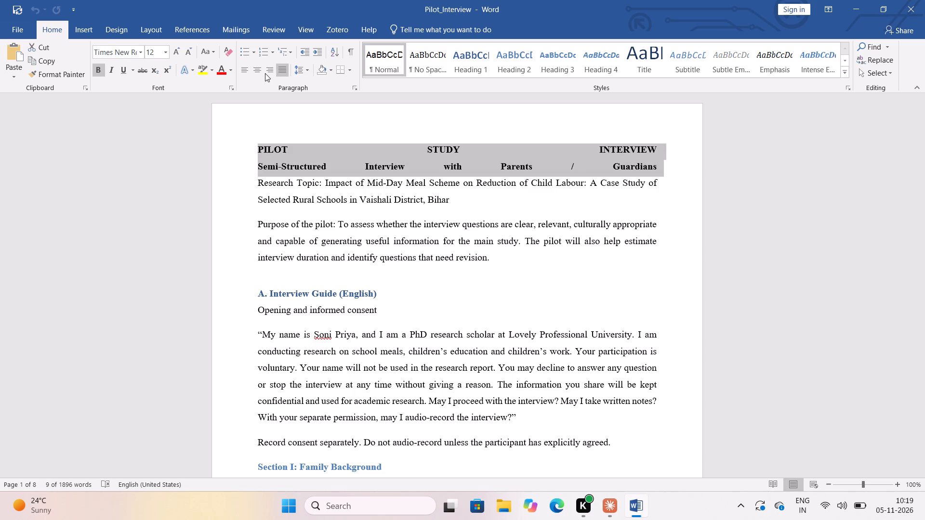
left_click(260, 71)
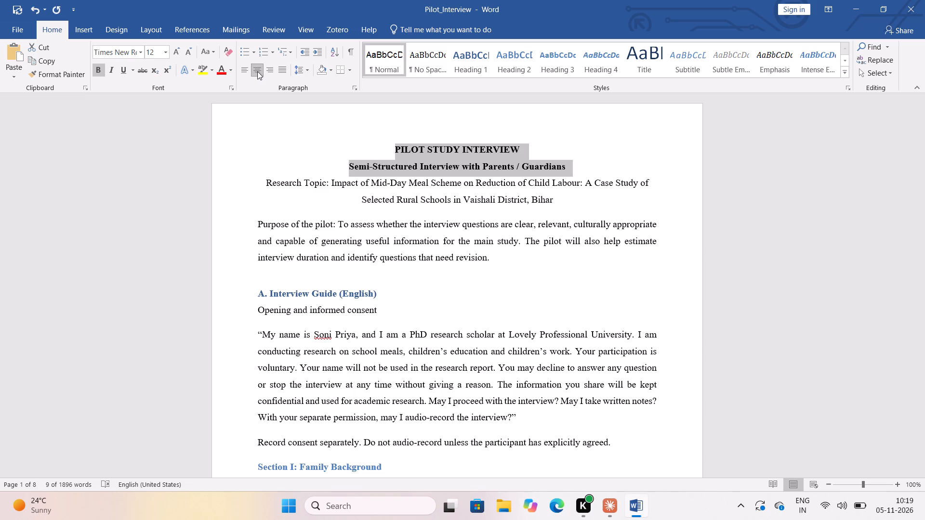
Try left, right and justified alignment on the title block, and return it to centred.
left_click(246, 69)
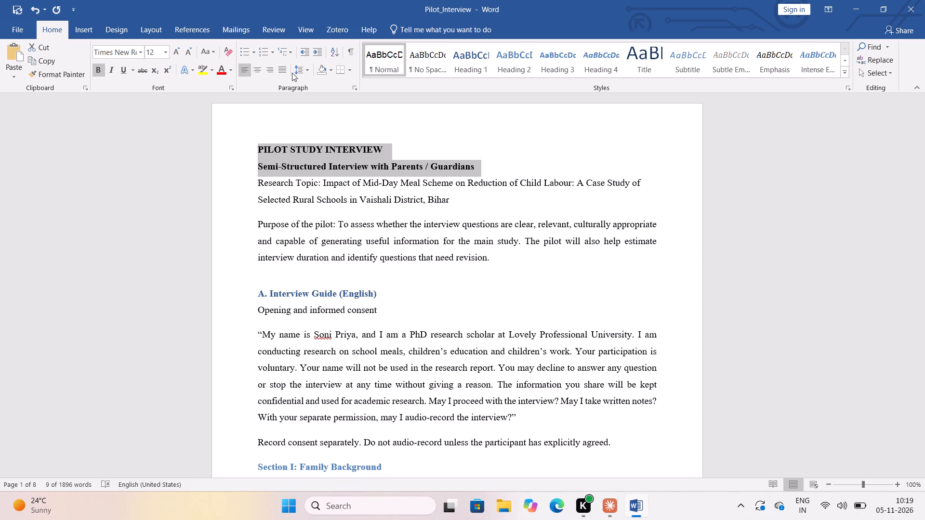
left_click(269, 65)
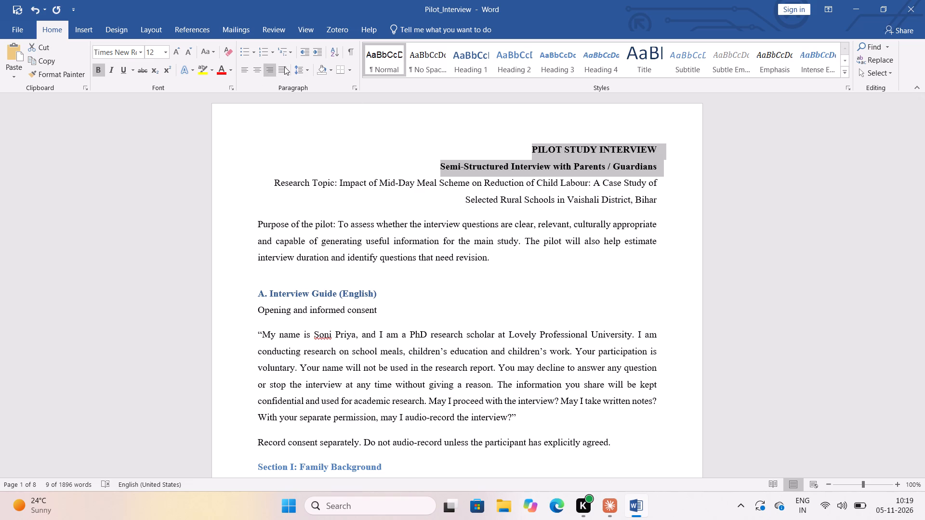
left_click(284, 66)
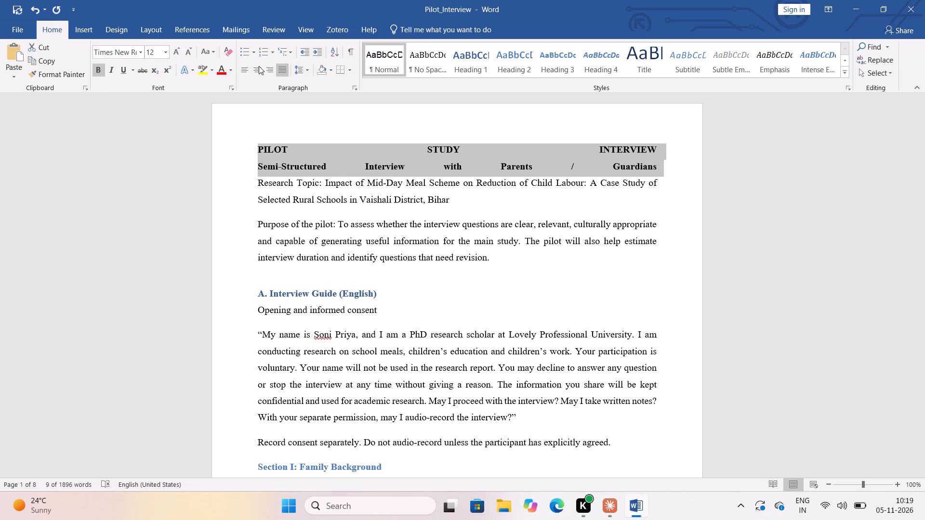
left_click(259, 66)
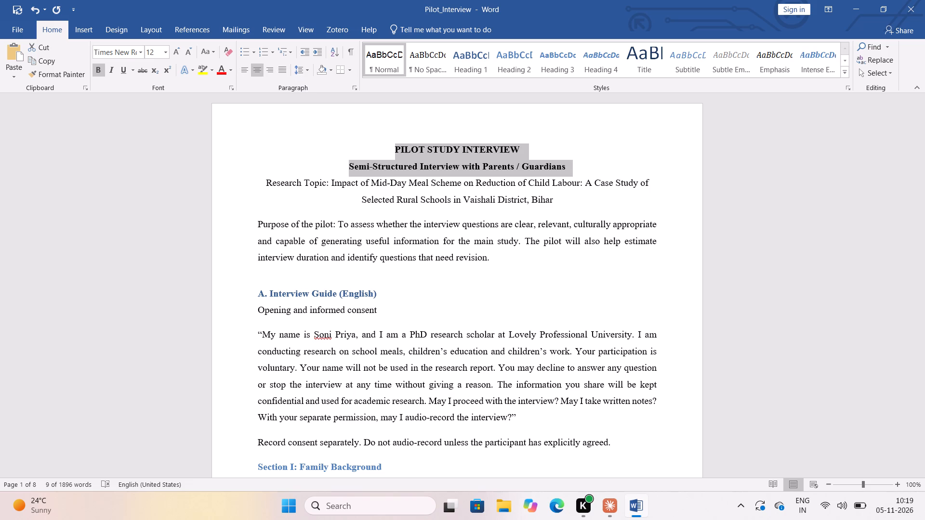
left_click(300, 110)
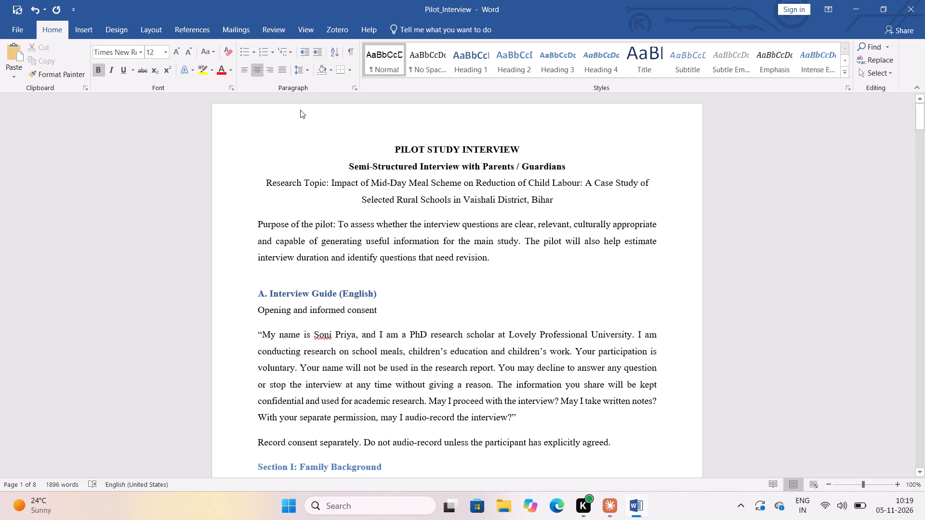
Save the Pilot_Interview document with the centred title block.
left_click(300, 110)
key("ctrl+s")
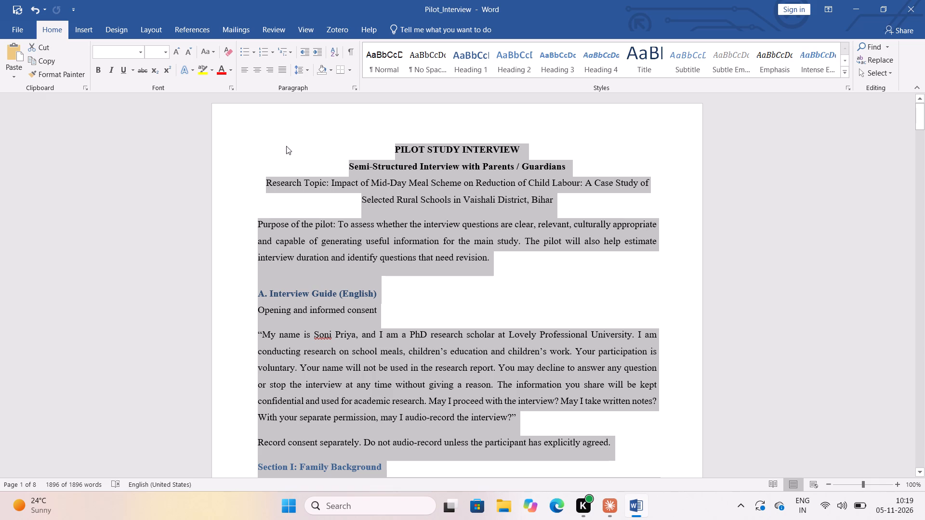
left_click(295, 159)
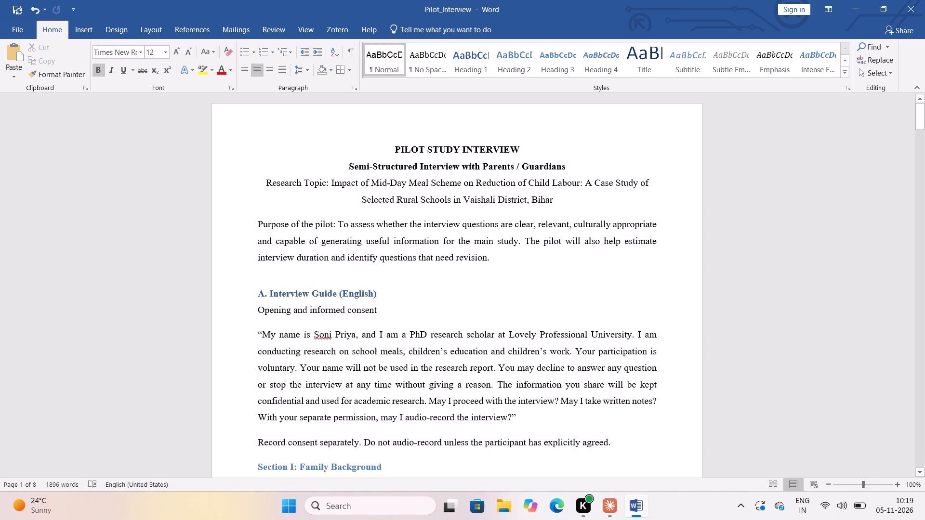
left_click(522, 158)
key("ctrl+s")
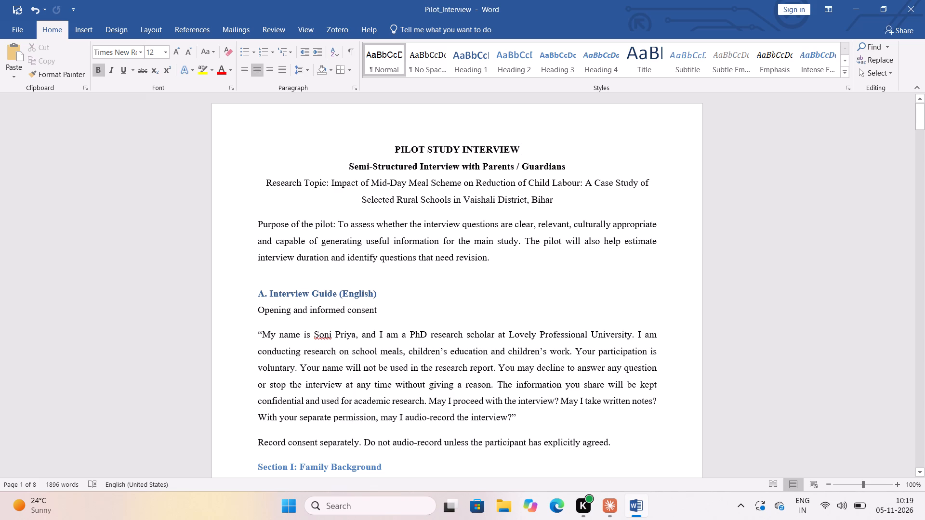
left_click(522, 158)
Review the English interview guide from the opening consent text through Sections I to V to the closing statement.
scroll(485, 302, "down", 1)
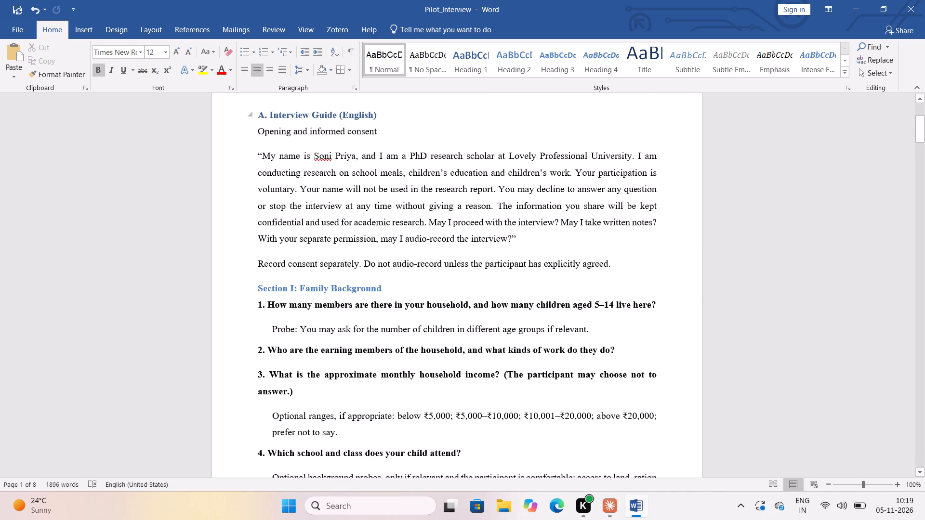
scroll(485, 302, "up", 2)
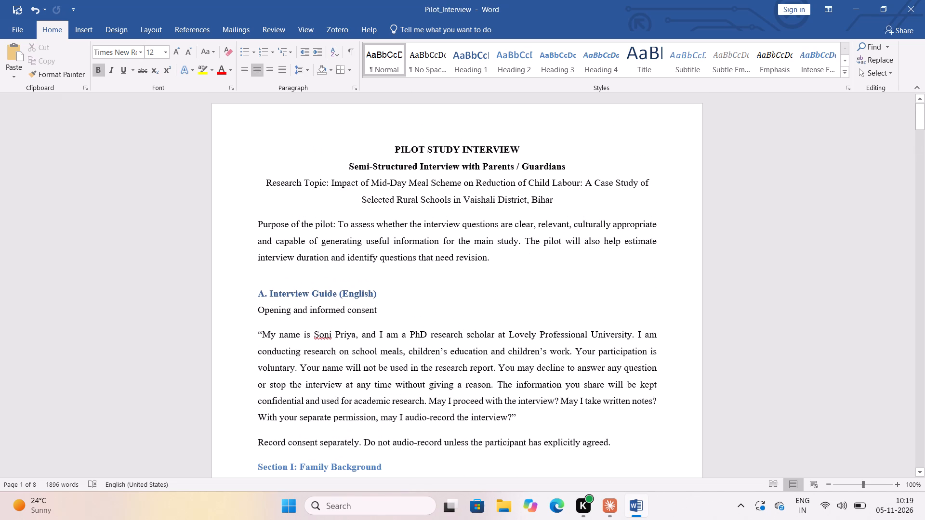
scroll(442, 345, "down", 2)
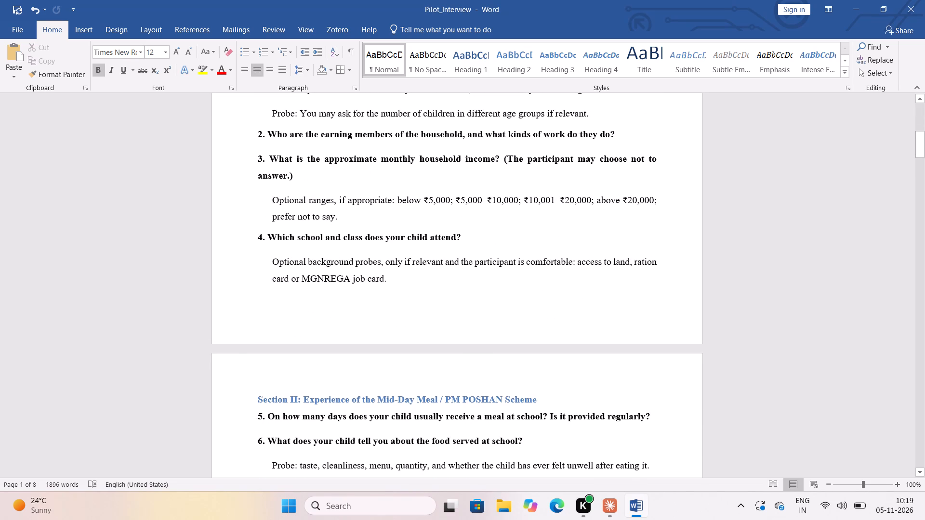
scroll(442, 345, "down", 2)
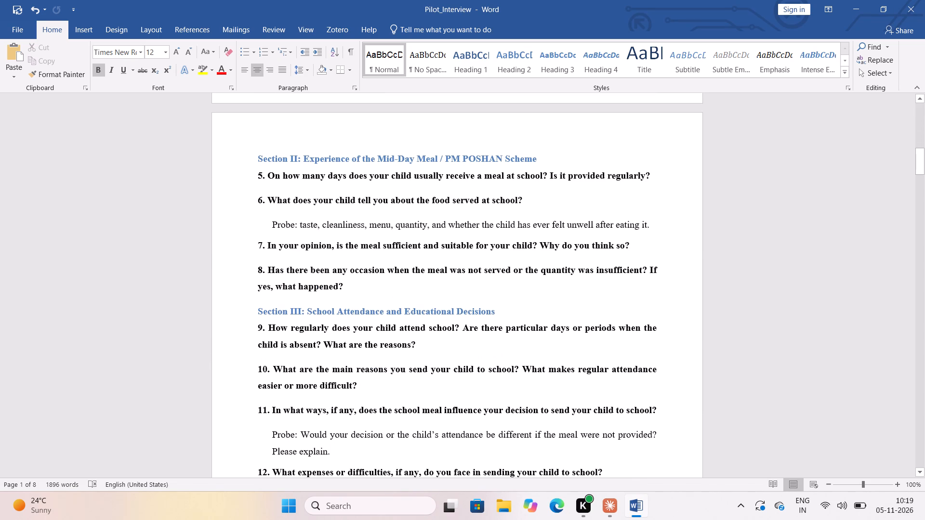
scroll(442, 345, "down", 2)
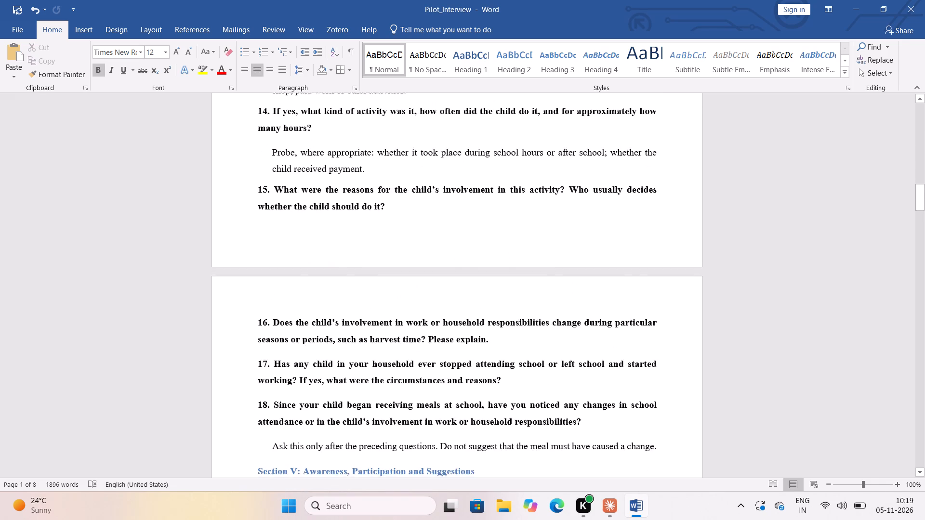
scroll(442, 345, "down", 3)
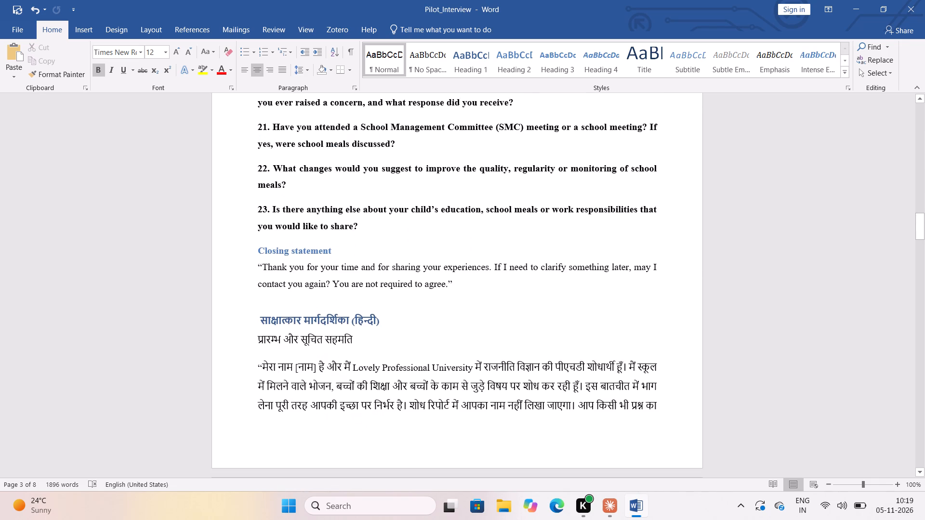
Review the Hindi interview guide from its consent text through all question sections to the closing statement.
scroll(442, 345, "down", 2)
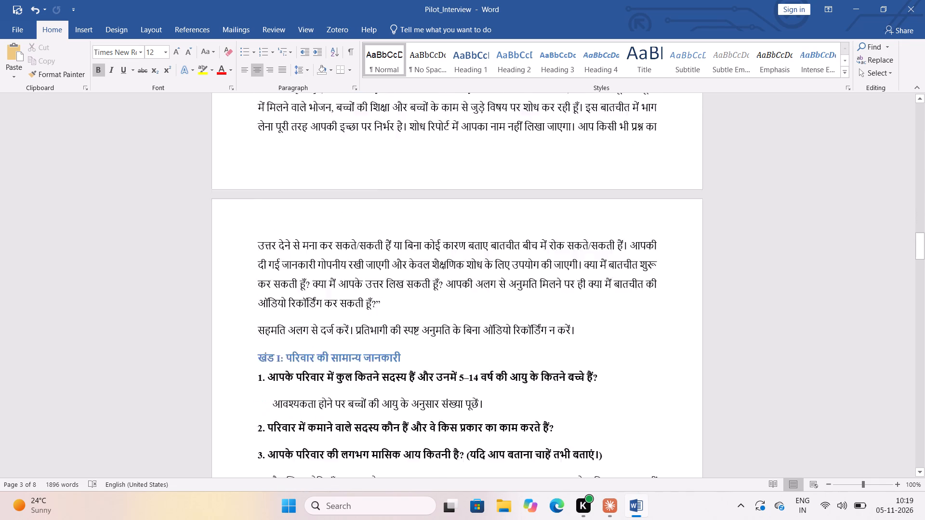
scroll(442, 345, "down", 3)
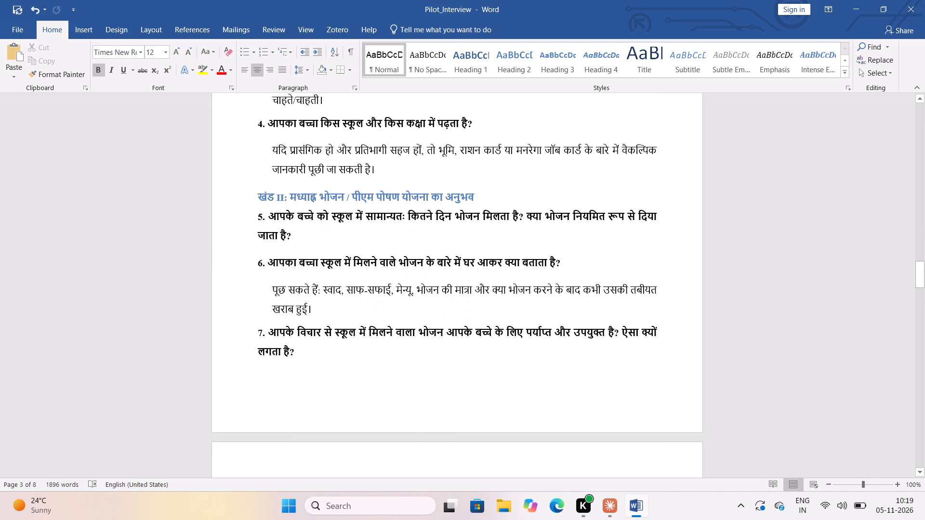
scroll(442, 345, "down", 2)
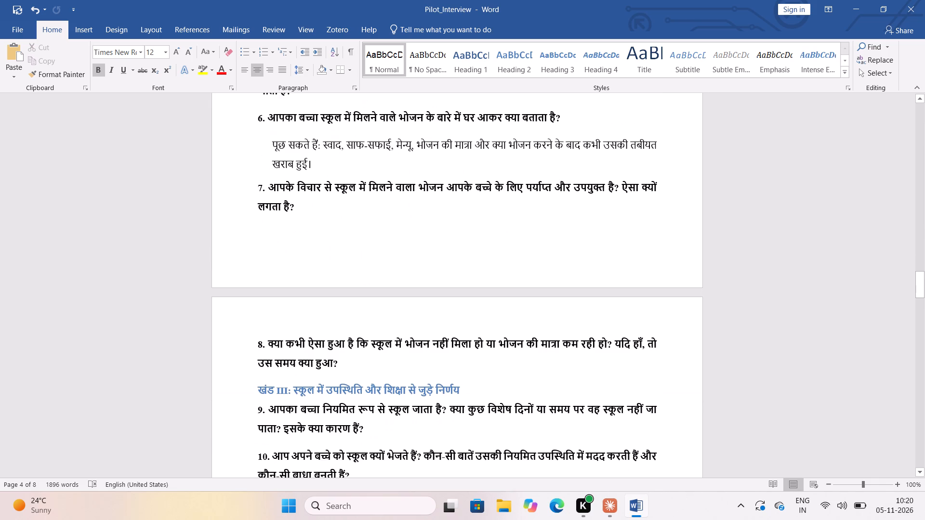
scroll(442, 345, "down", 2)
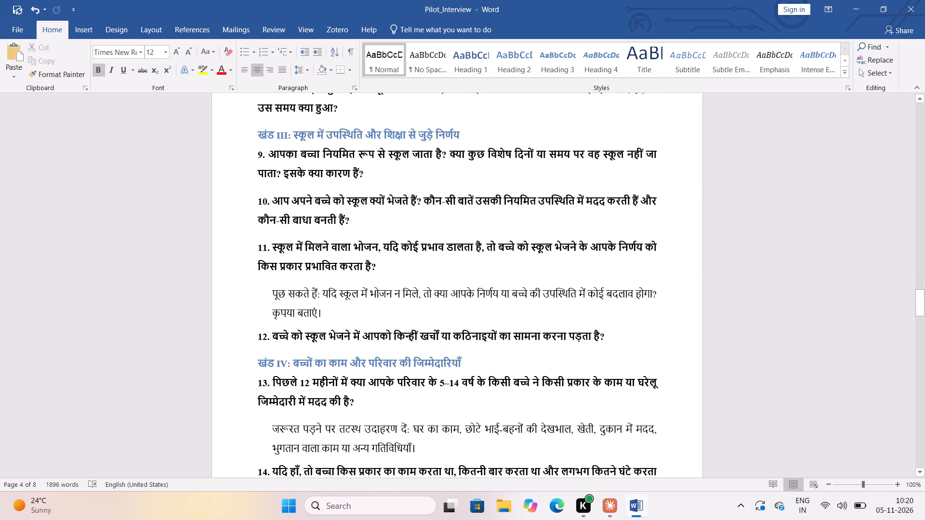
scroll(442, 345, "down", 4)
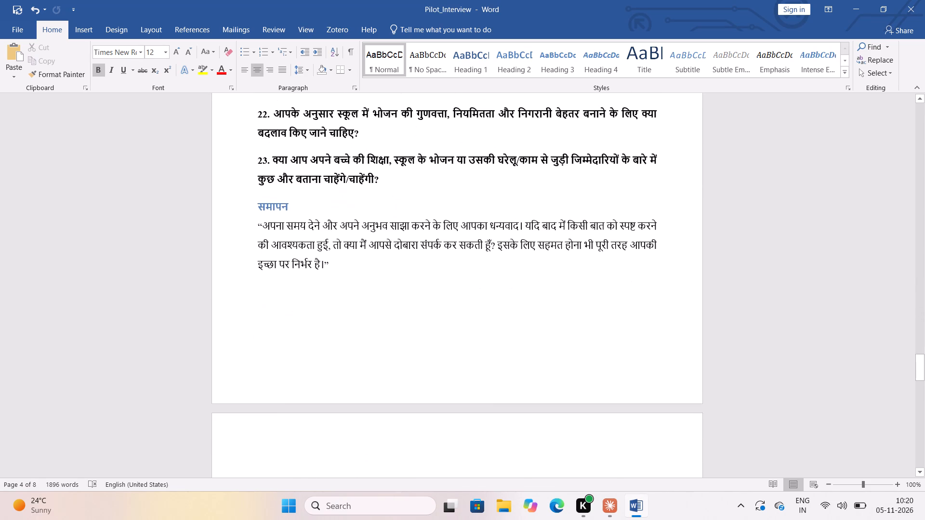
Examine the Interviewer's Pilot Observation Sheet through the end of the document, and look back at the Hindi questions.
scroll(442, 345, "down", 5)
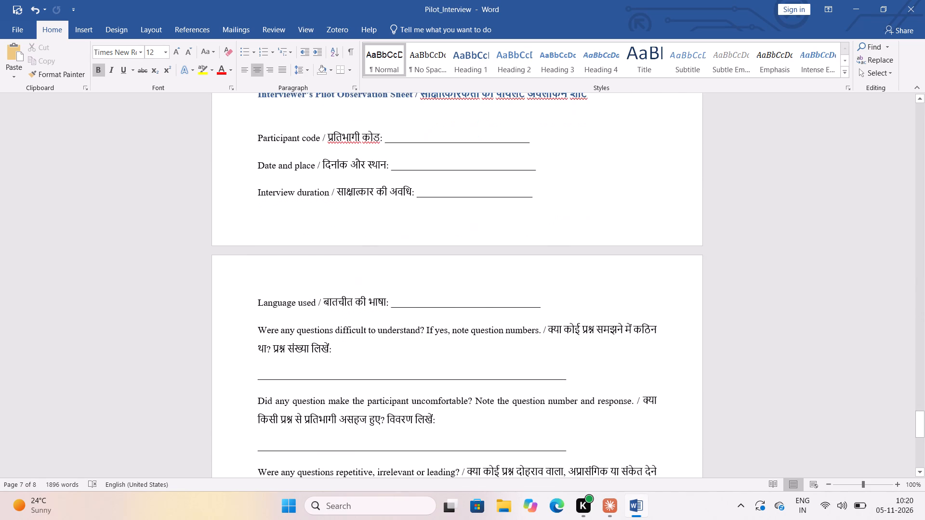
scroll(442, 345, "down", 1)
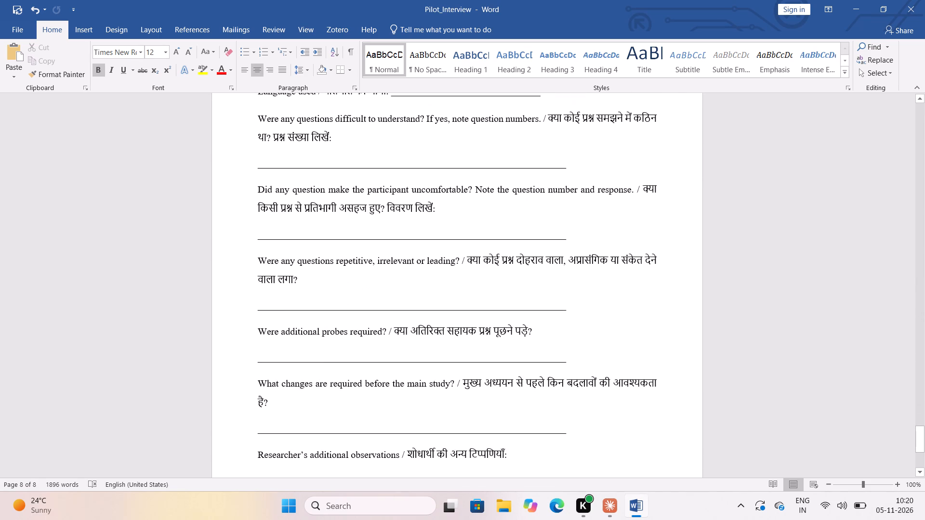
scroll(442, 345, "down", 1)
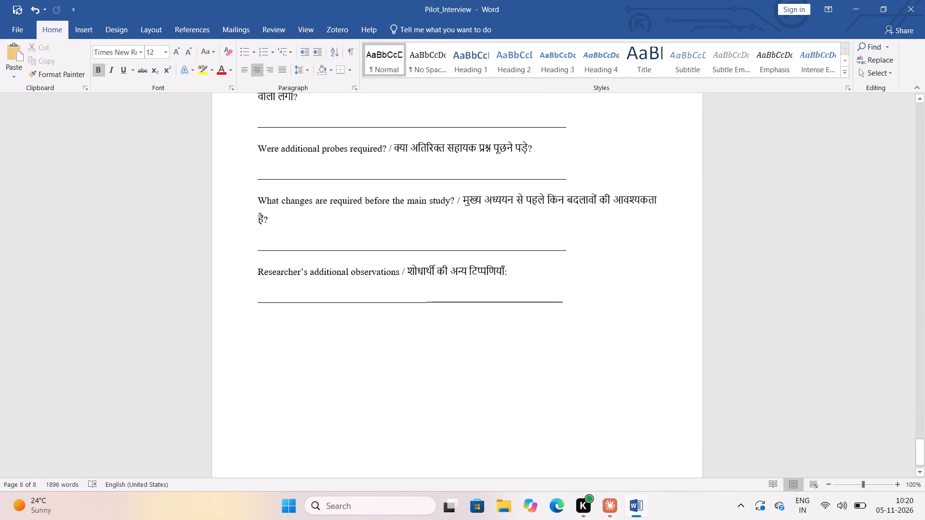
scroll(442, 345, "down", 3)
scroll(442, 345, "up", 2)
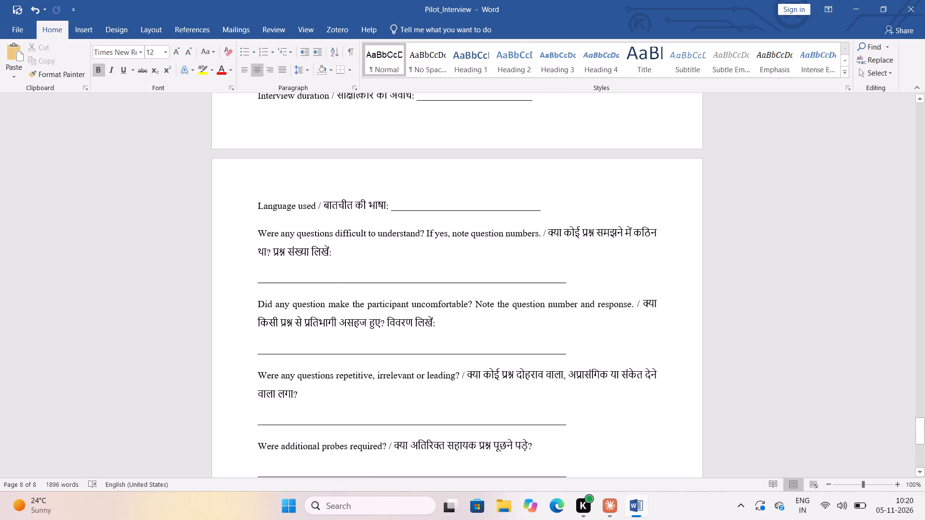
scroll(442, 345, "up", 7)
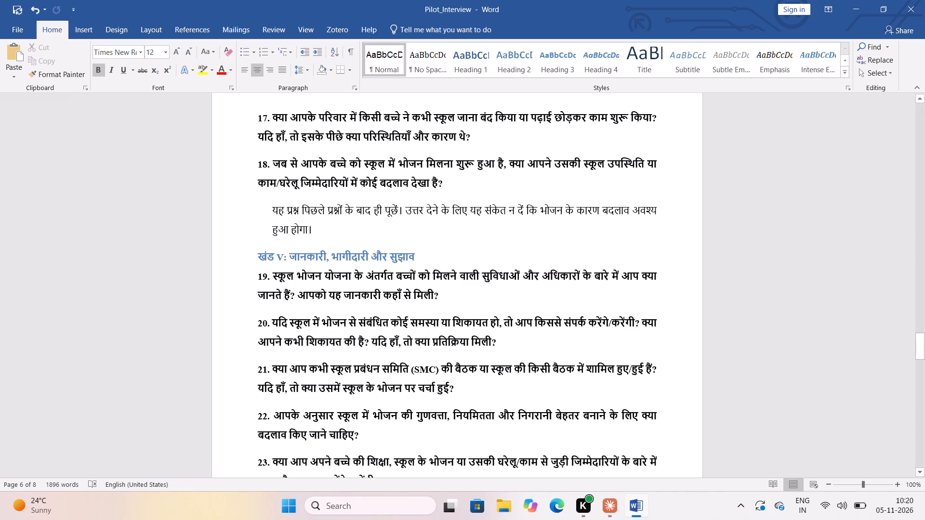
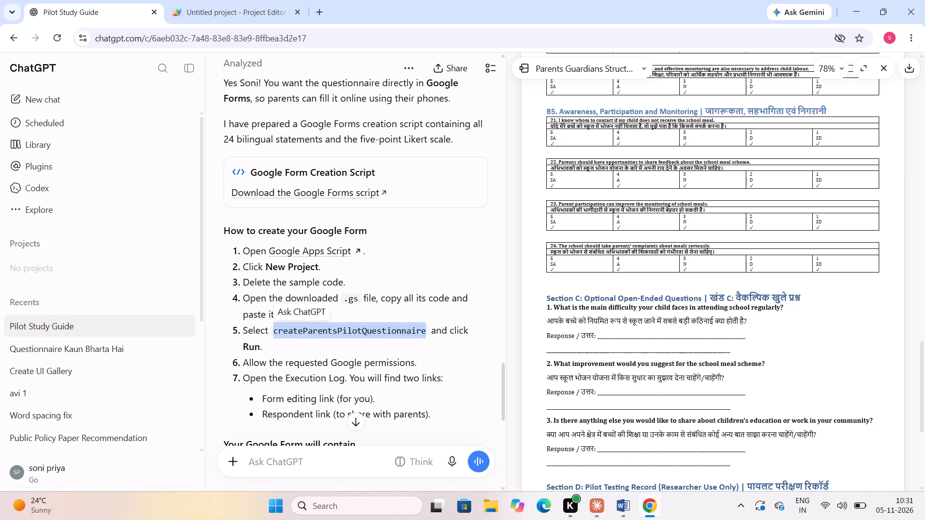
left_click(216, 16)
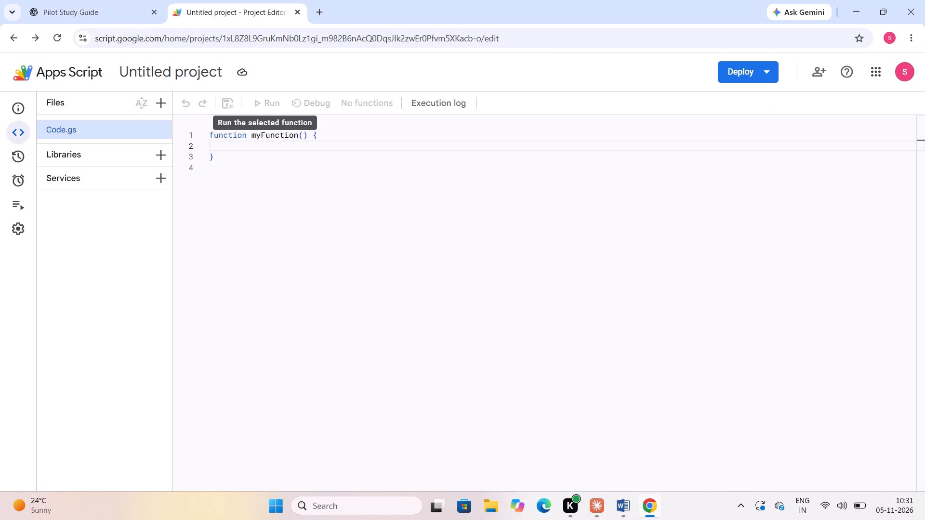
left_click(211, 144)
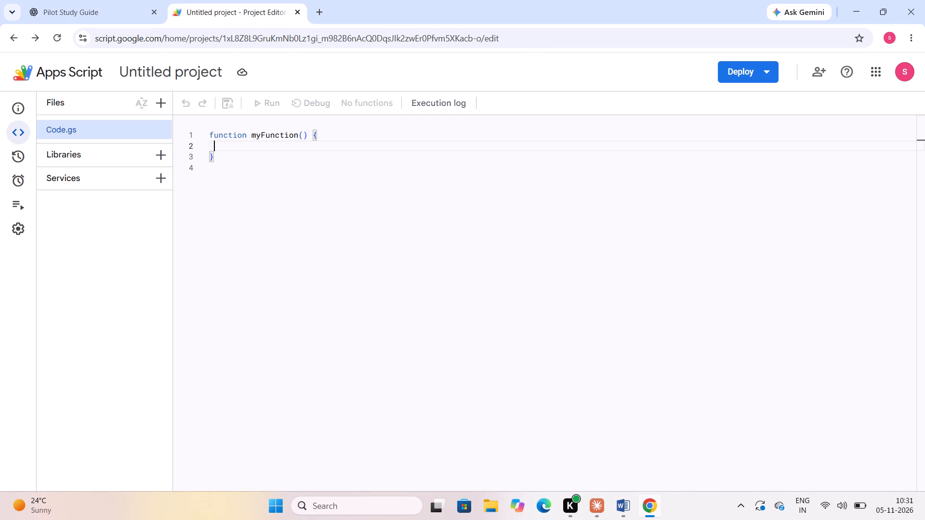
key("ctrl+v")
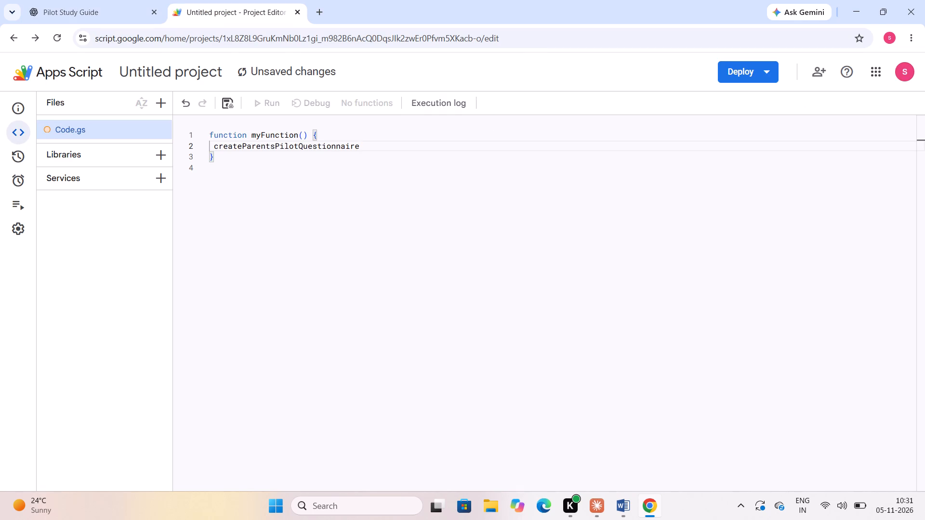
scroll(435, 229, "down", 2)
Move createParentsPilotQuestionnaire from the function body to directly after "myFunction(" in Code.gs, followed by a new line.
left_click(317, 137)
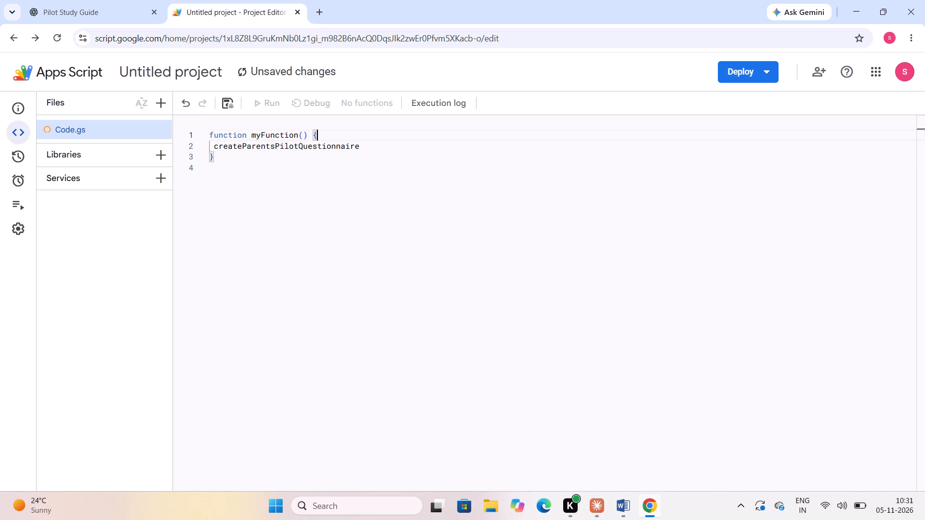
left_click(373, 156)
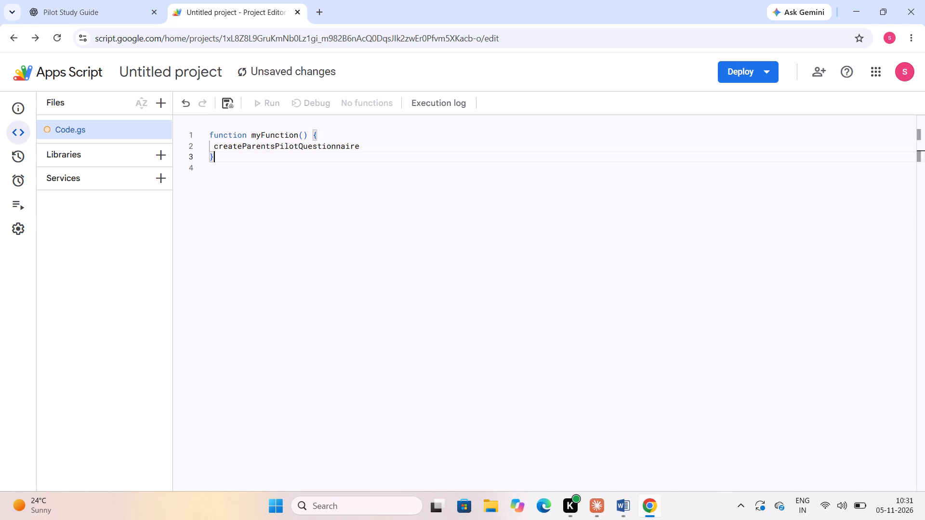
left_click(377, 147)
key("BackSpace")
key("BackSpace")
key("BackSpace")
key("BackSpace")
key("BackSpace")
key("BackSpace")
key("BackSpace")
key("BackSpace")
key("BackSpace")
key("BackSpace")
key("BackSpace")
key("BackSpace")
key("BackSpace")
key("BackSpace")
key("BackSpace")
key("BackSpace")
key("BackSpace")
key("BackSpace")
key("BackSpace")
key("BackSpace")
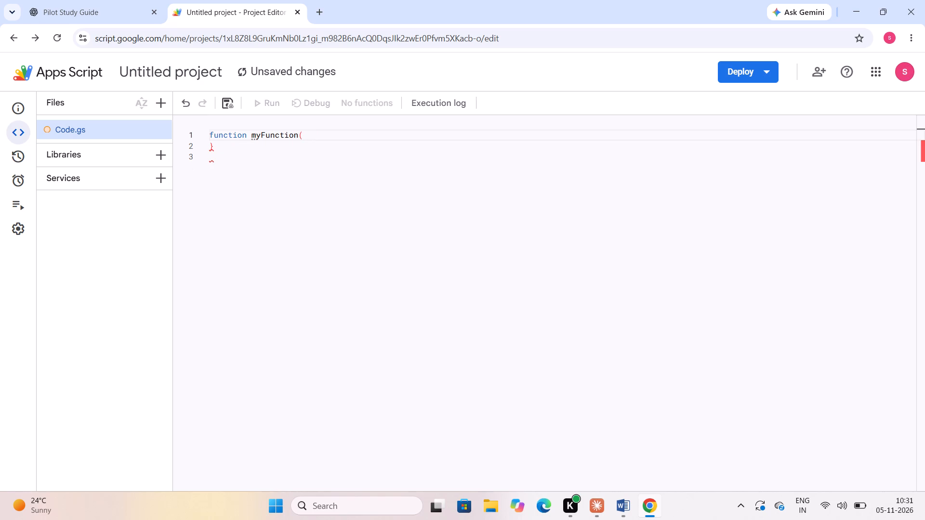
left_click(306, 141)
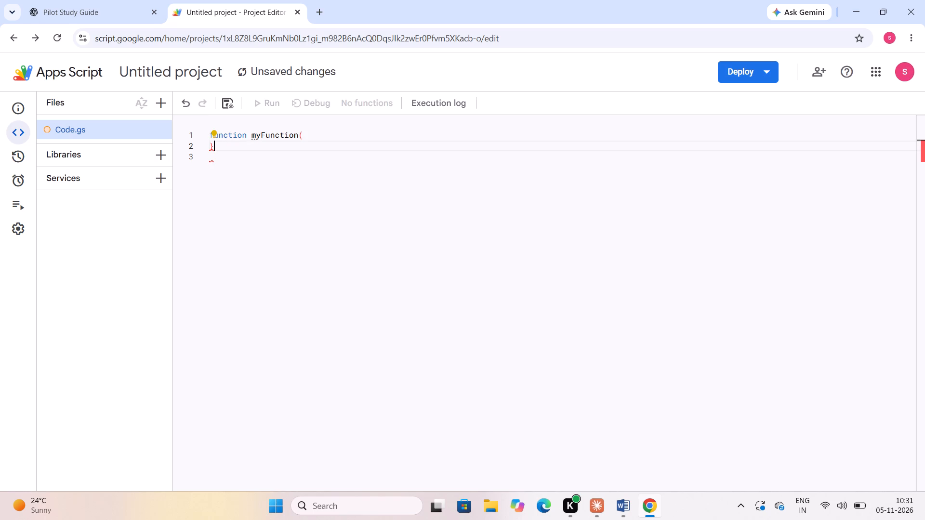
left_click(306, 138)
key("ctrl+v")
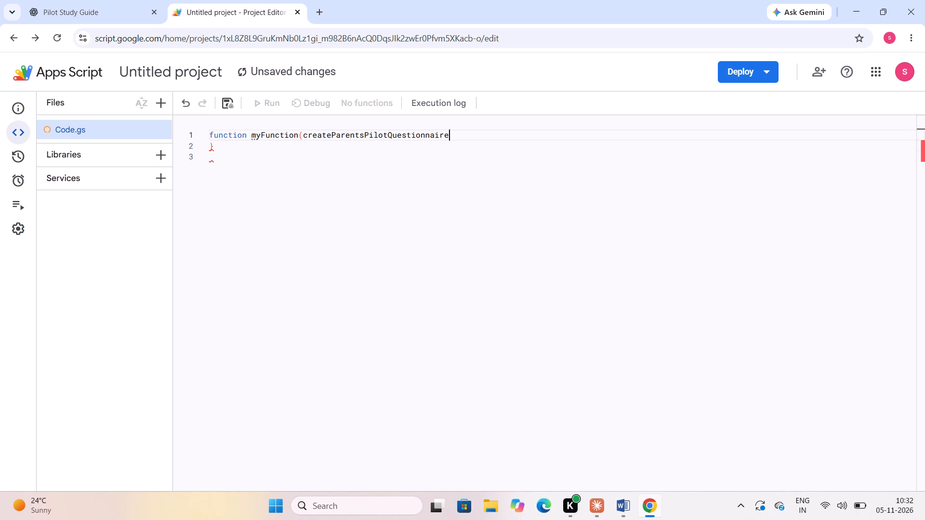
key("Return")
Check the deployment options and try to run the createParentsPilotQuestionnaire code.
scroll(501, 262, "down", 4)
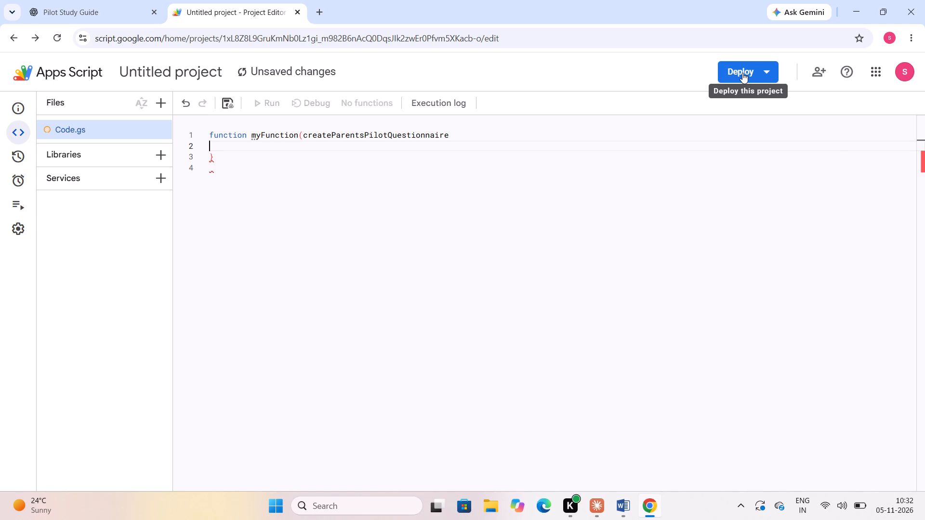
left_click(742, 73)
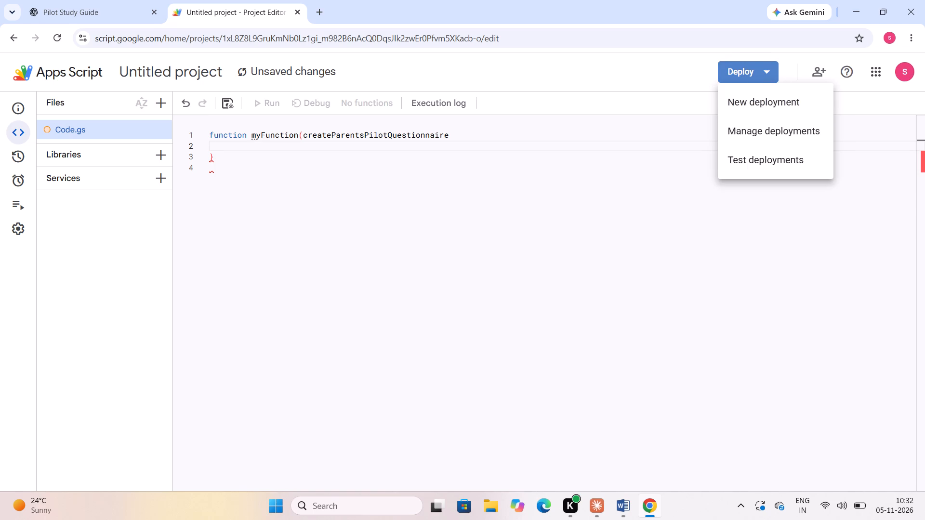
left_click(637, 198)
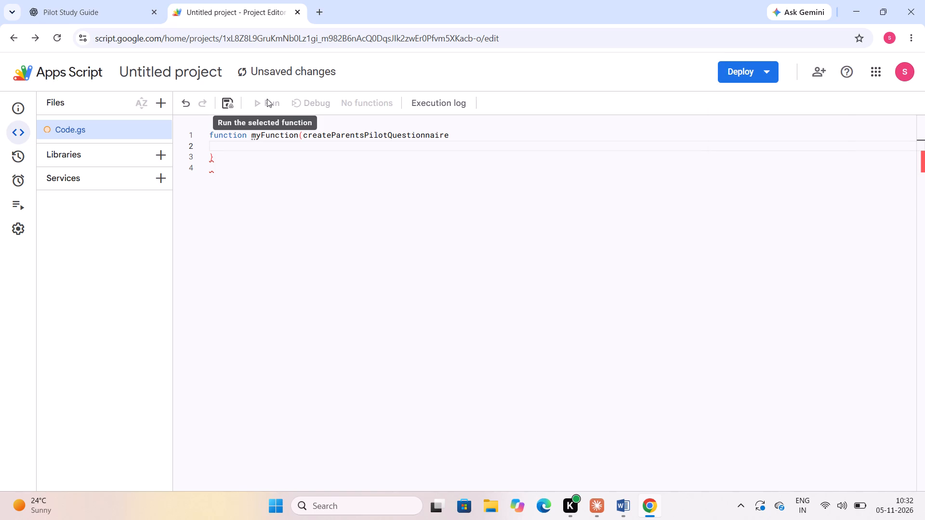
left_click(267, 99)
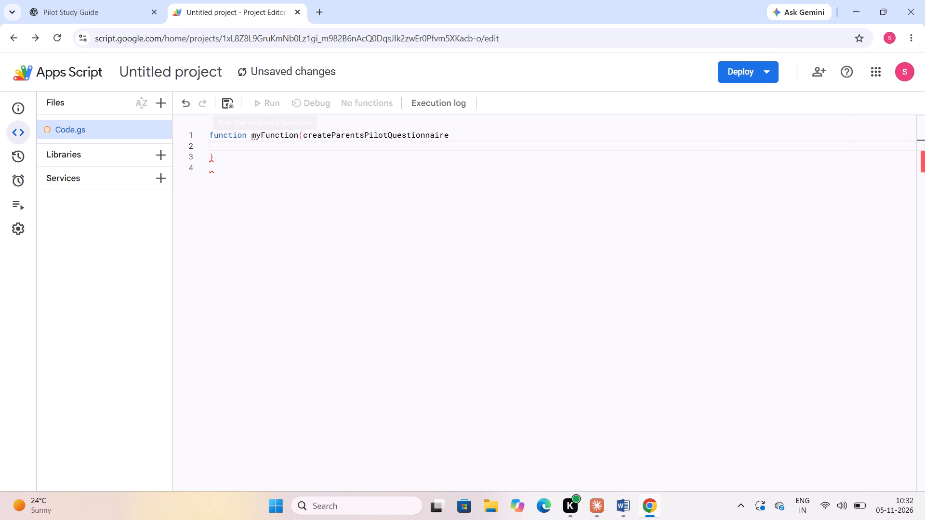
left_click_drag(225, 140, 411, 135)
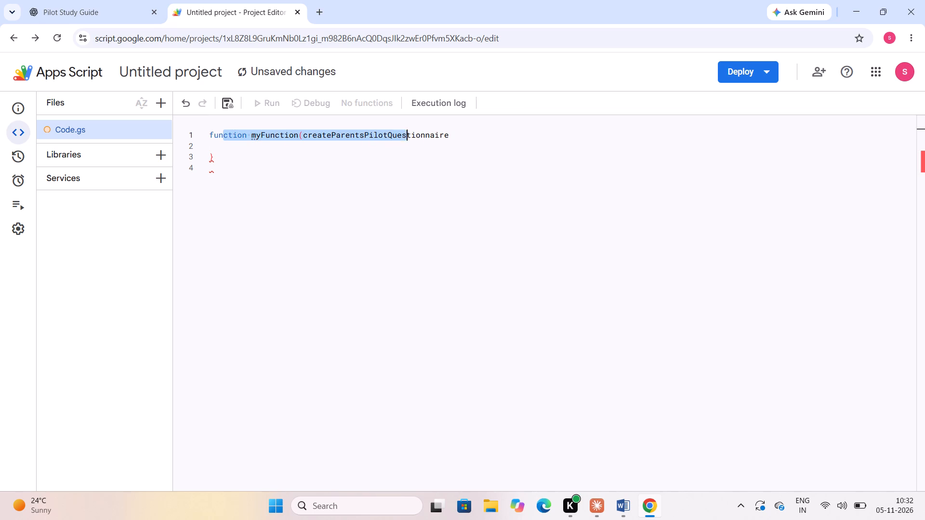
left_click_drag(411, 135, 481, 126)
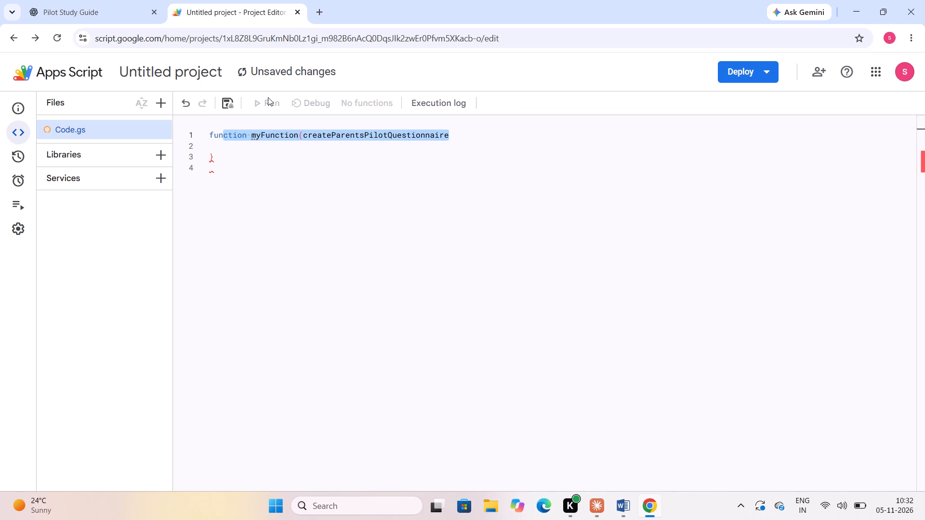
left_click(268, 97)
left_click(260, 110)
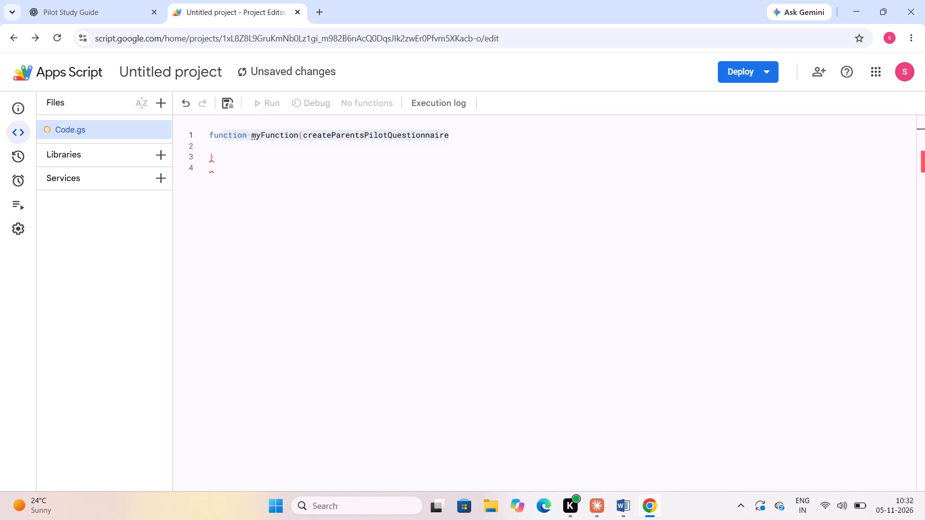
Delete everything below the first line of Code.gs, including the closing brace and the empty lines.
left_click(472, 130)
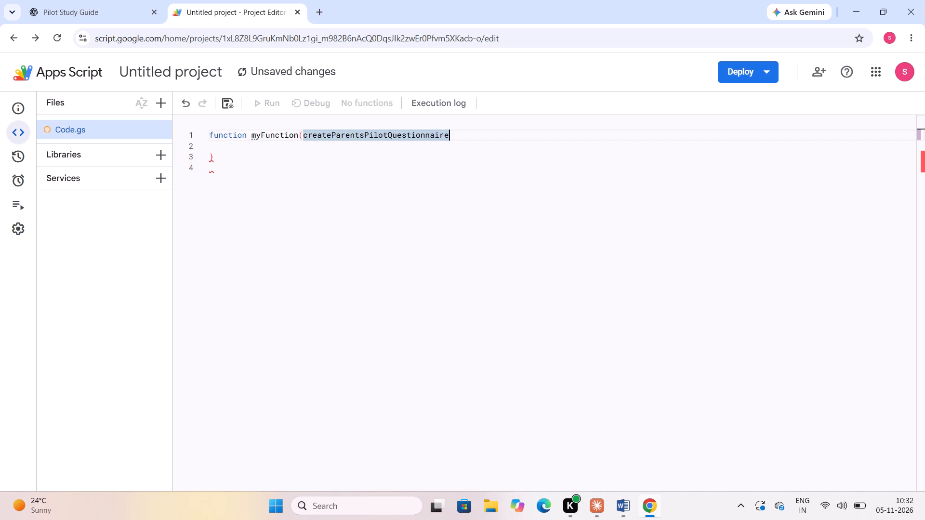
key("Delete")
key("Delete")
key("Delete")
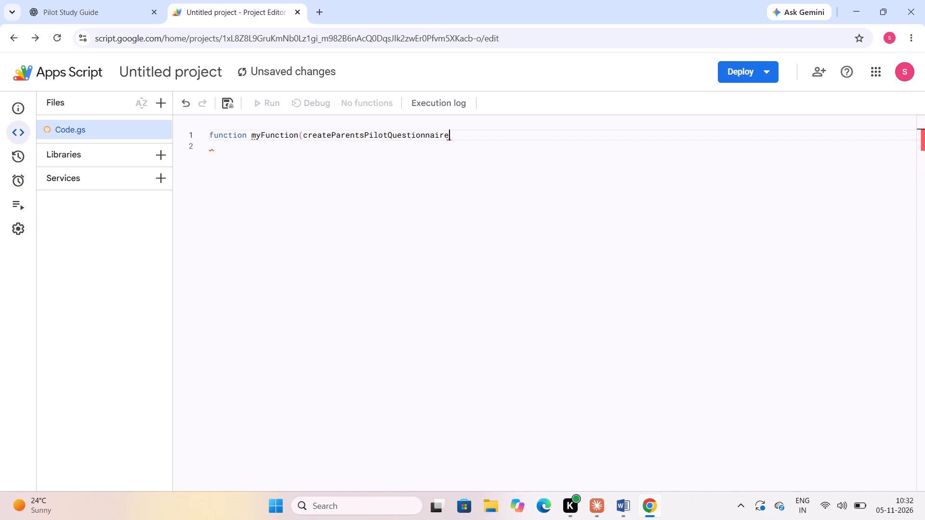
key("Delete")
key("Delete")
key("Delete")
key("Delete")
key("Delete")
key("Delete")
key("Delete")
key("Delete")
key("Delete")
key("Delete")
key("Delete")
key("Delete")
key("Delete")
key("Delete")
key("Delete")
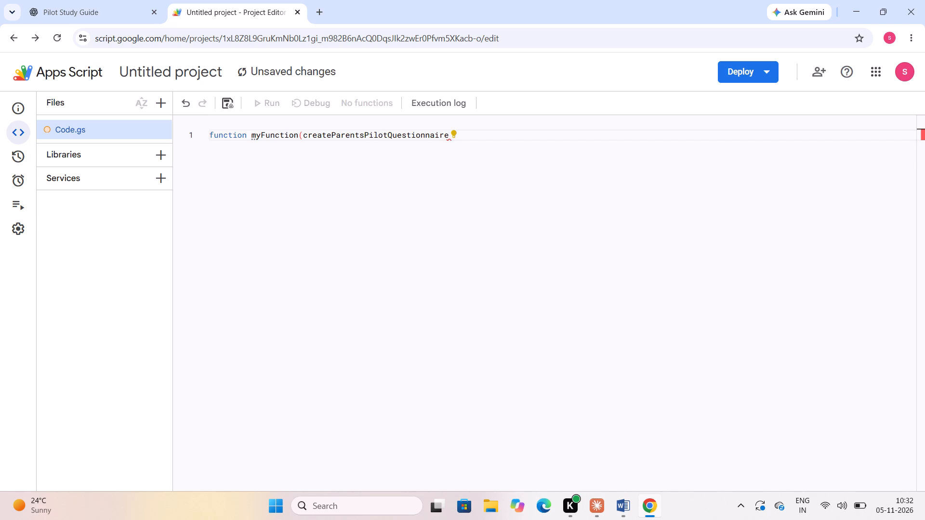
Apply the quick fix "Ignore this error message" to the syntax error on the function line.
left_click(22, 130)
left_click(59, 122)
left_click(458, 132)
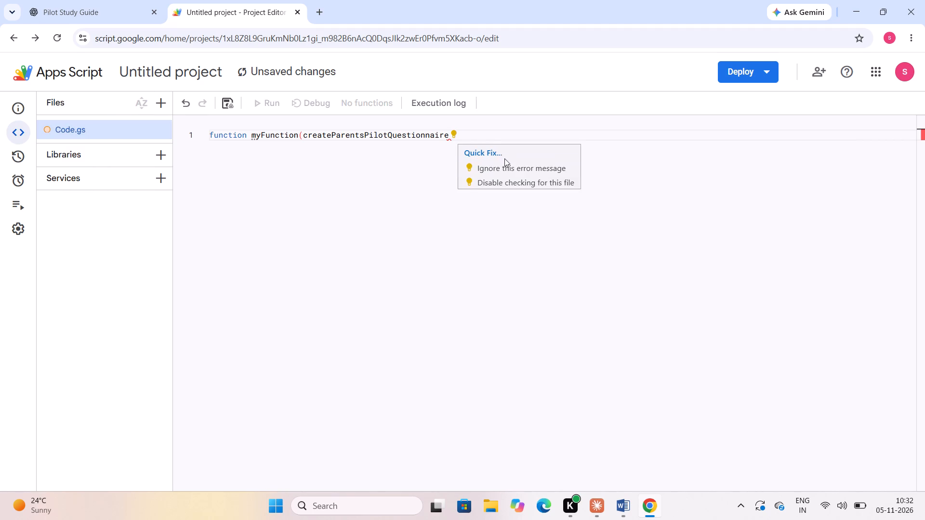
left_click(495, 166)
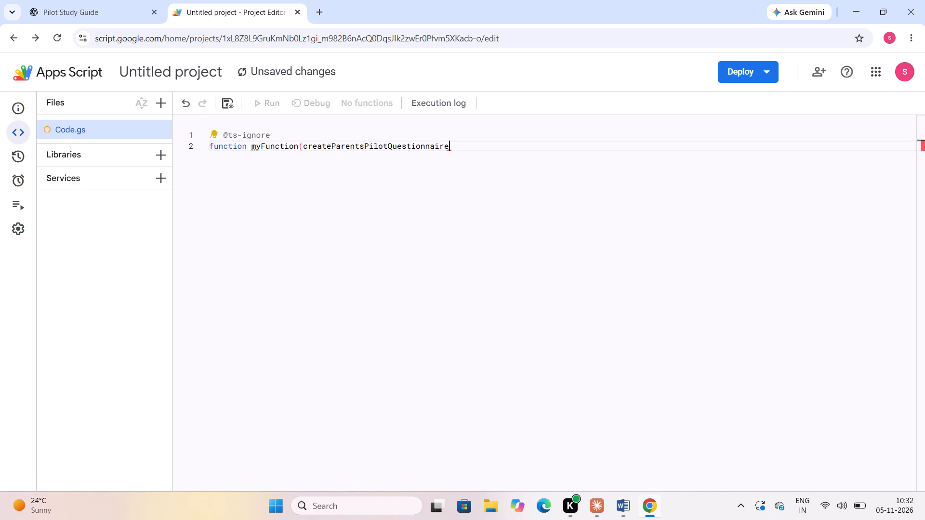
key("BackSpace")
key("BackSpace")
key("BackSpace")
key("BackSpace")
key("BackSpace")
key("BackSpace")
key("BackSpace")
key("BackSpace")
key("BackSpace")
key("BackSpace")
key("BackSpace")
key("BackSpace")
key("BackSpace")
key("BackSpace")
key("BackSpace")
key("BackSpace")
key("BackSpace")
key("BackSpace")
key("BackSpace")
key("BackSpace")
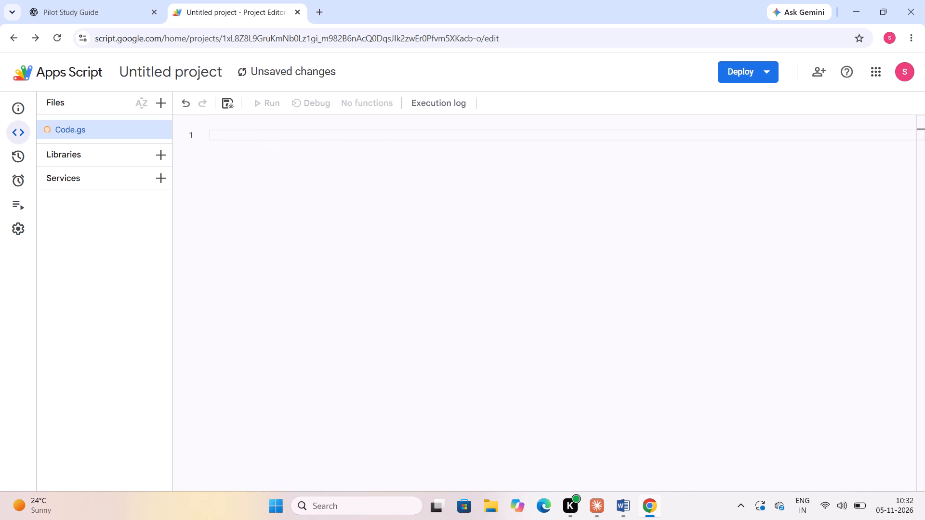
key("j")
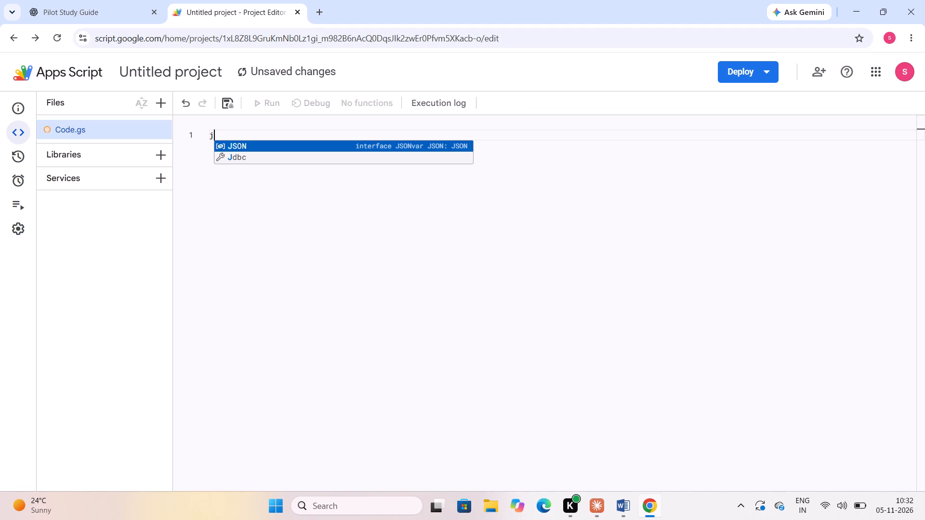
key("BackSpace")
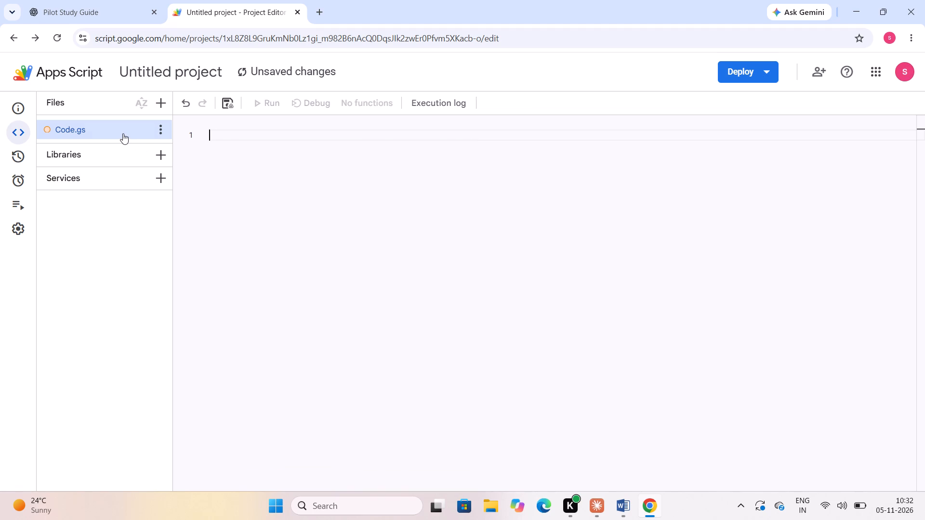
Recheck ChatGPT's setup instructions, and make a copy of Code.gs with the name "Copy of Code".
left_click(123, 133)
left_click(81, 11)
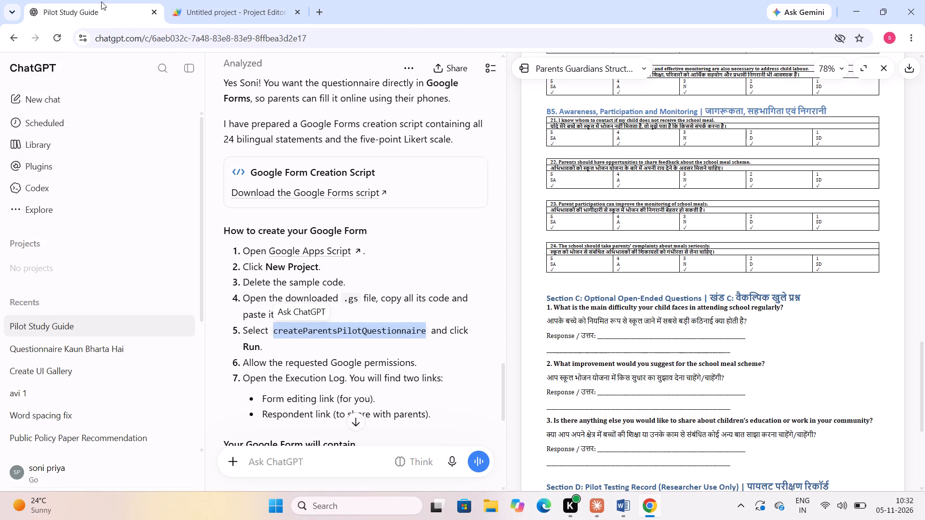
left_click(376, 333)
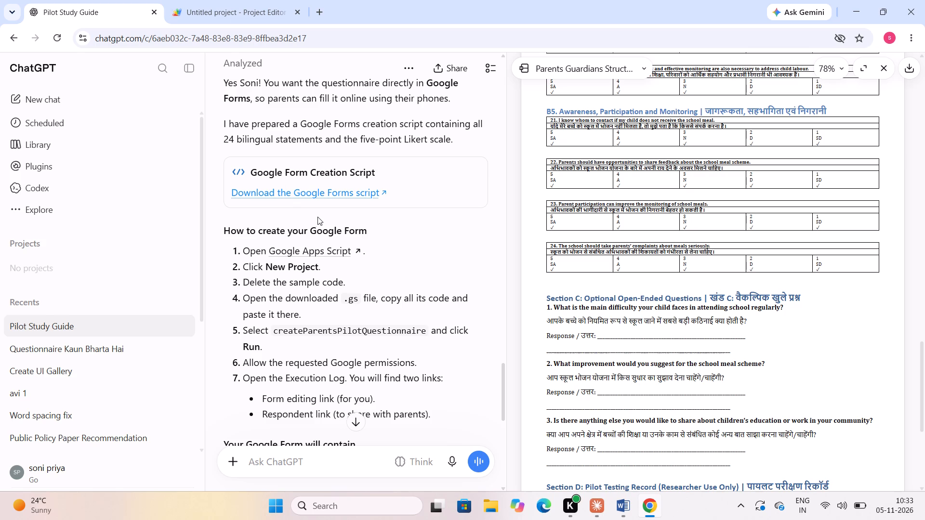
left_click(196, 9)
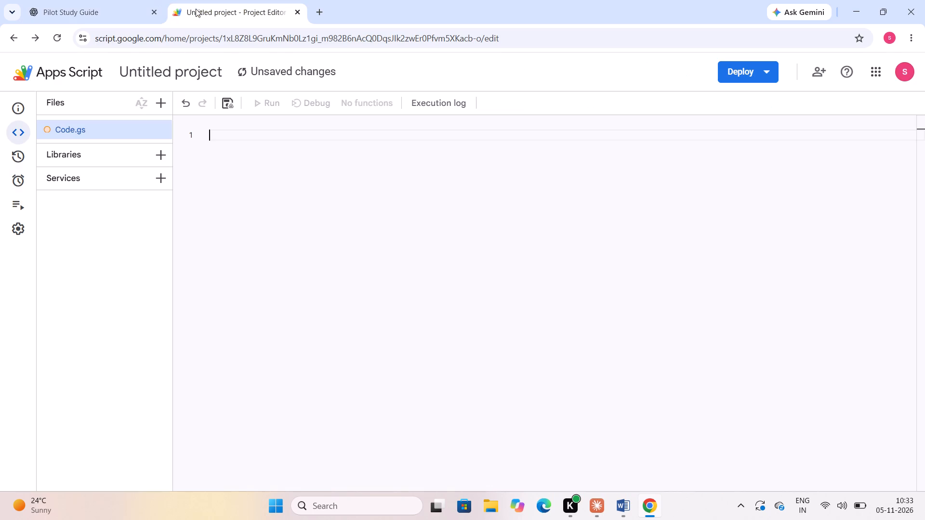
left_click(106, 124)
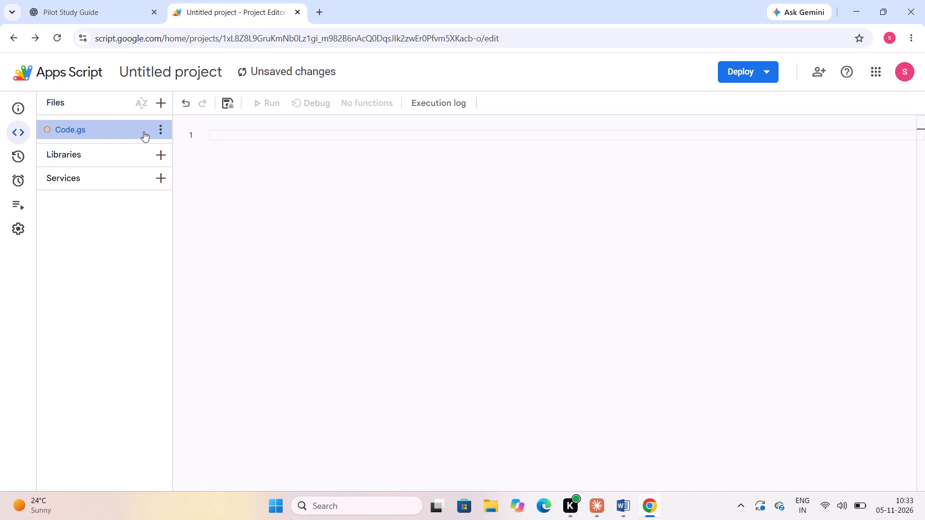
left_click(159, 129)
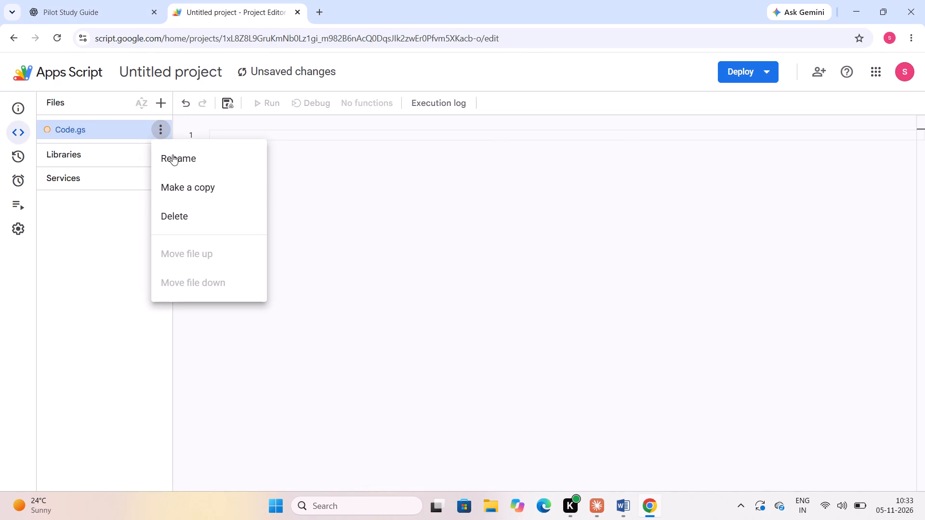
left_click(187, 183)
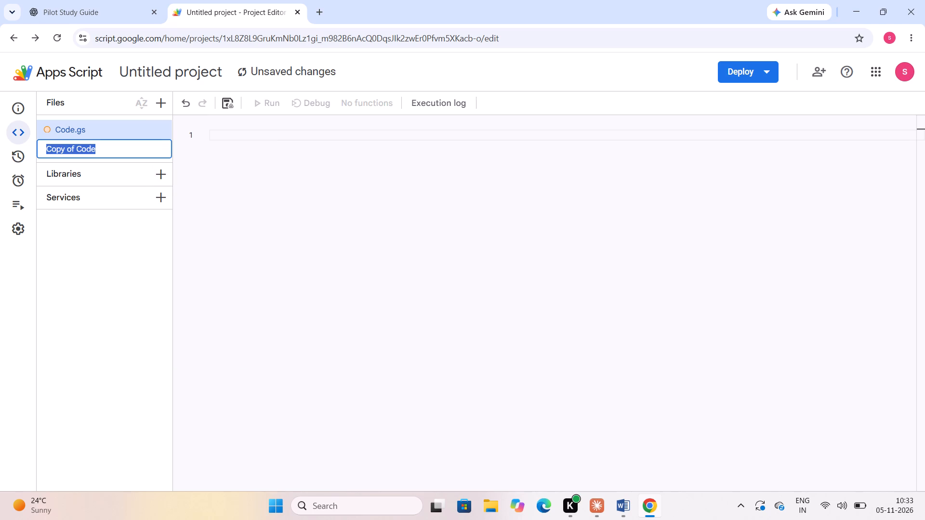
key("Return")
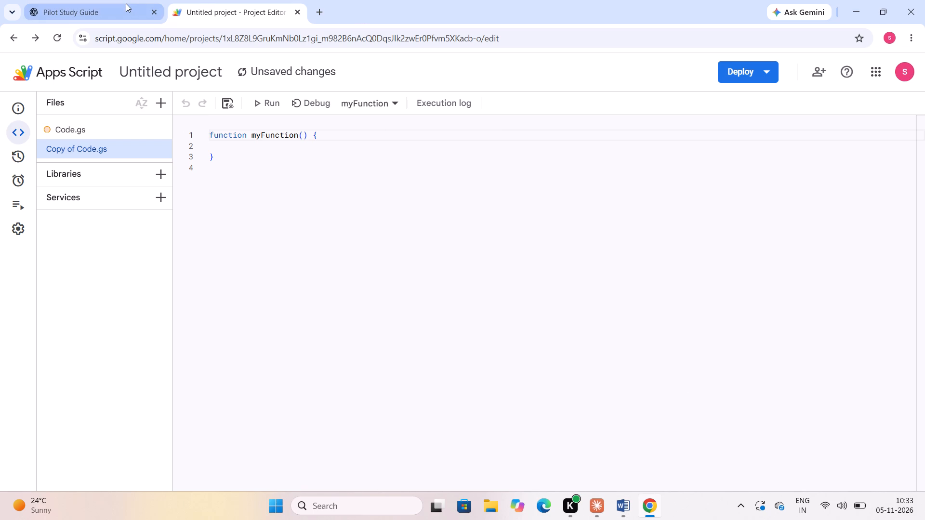
left_click(196, 8)
left_click(243, 5)
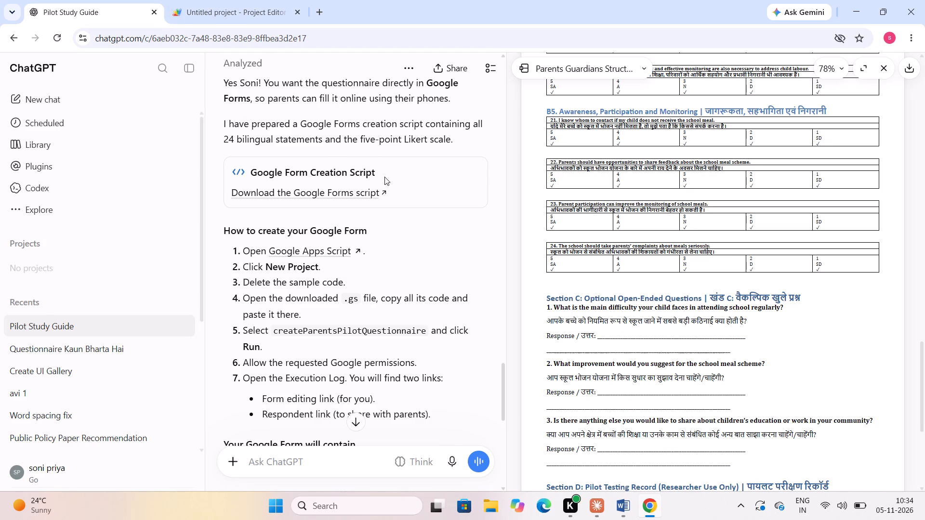
left_click(262, 14)
key("space")
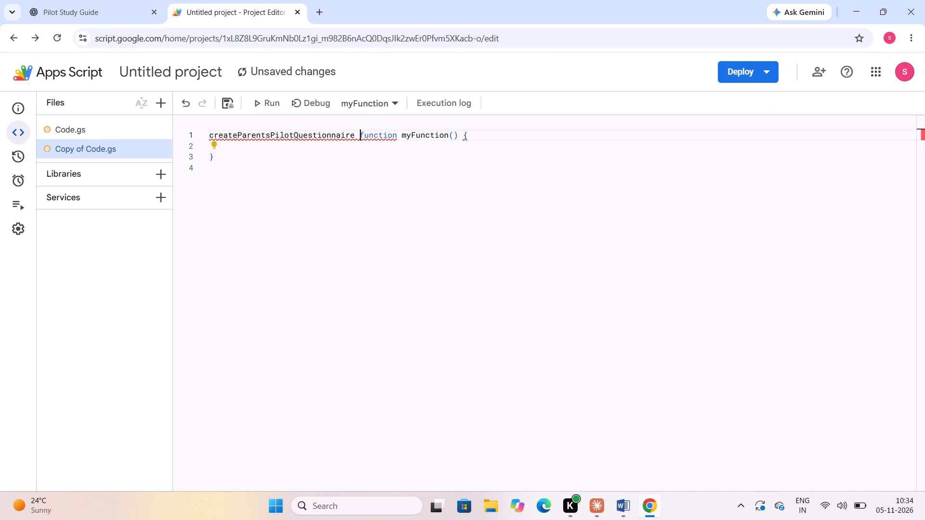
Run the selected function myFunction from Copy of Code.gs.
left_click(265, 98)
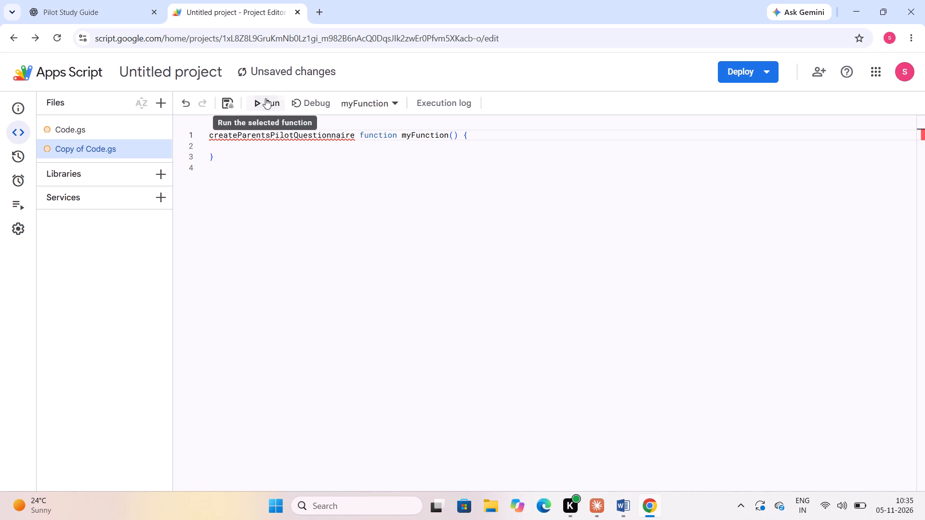
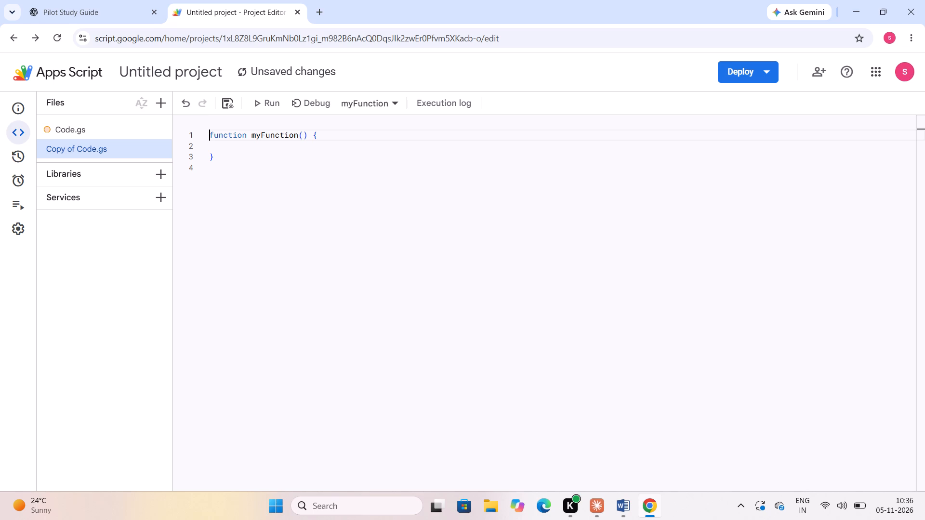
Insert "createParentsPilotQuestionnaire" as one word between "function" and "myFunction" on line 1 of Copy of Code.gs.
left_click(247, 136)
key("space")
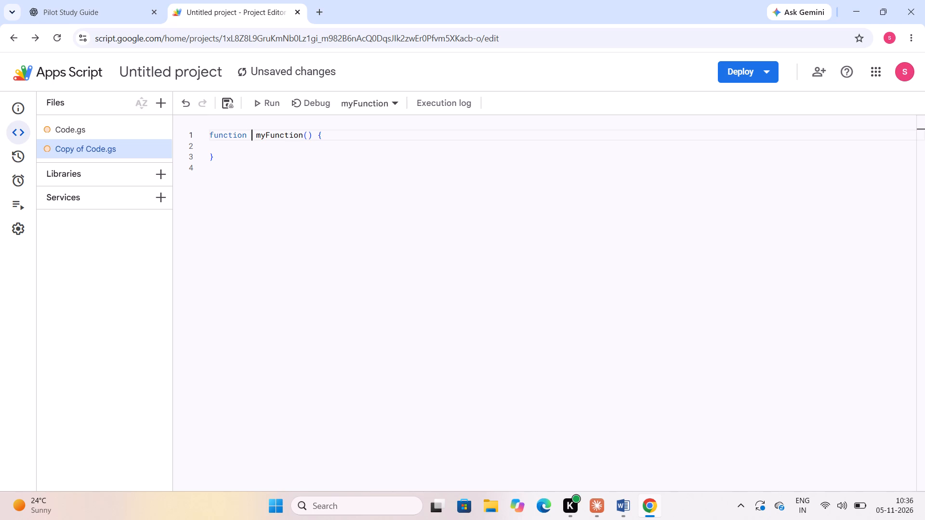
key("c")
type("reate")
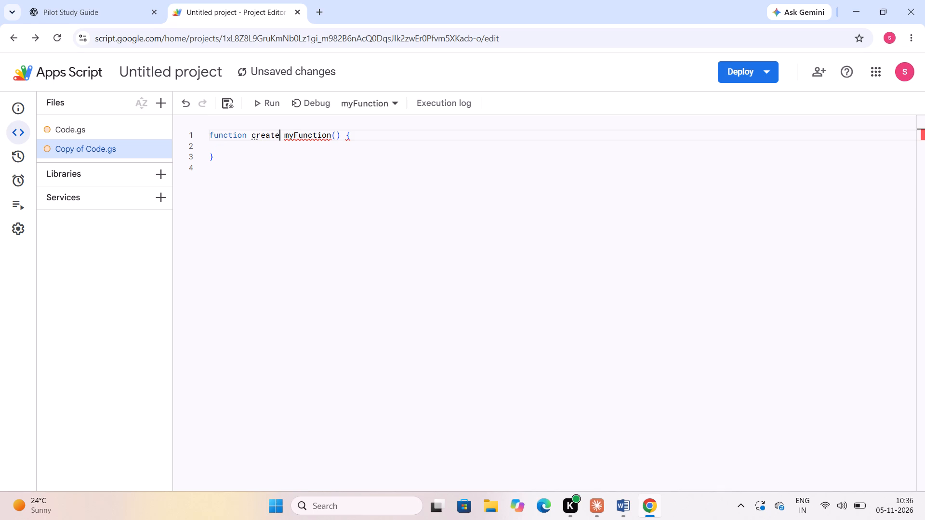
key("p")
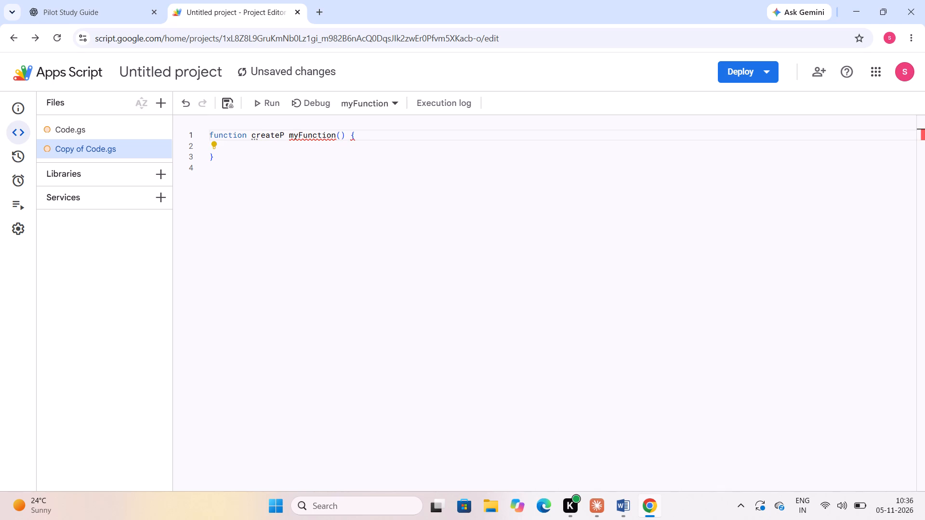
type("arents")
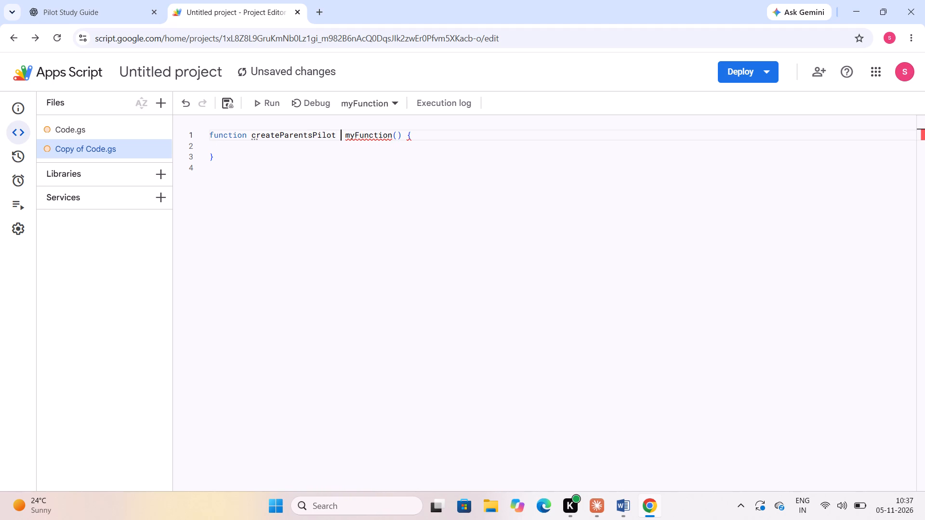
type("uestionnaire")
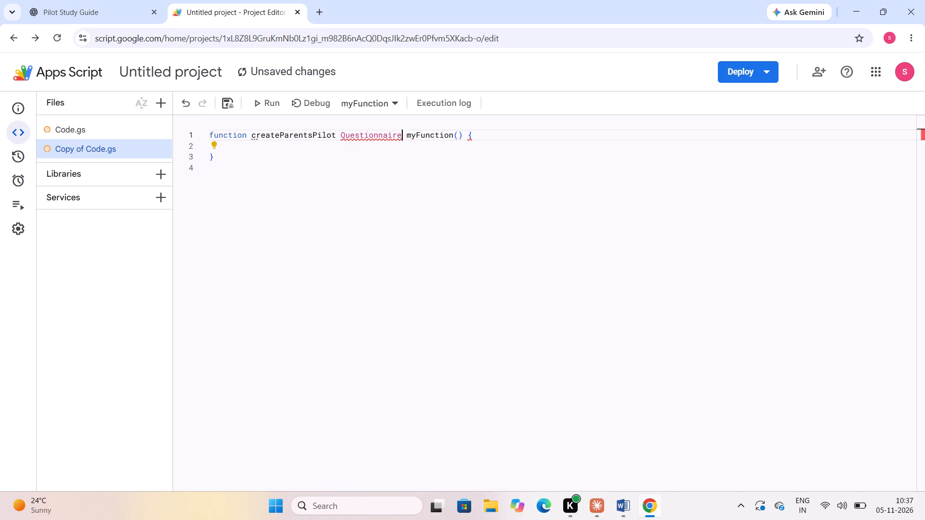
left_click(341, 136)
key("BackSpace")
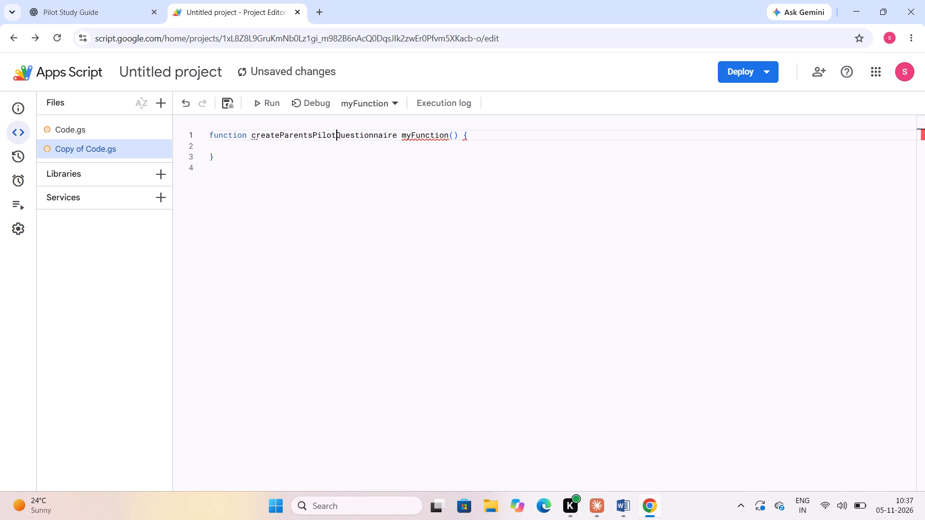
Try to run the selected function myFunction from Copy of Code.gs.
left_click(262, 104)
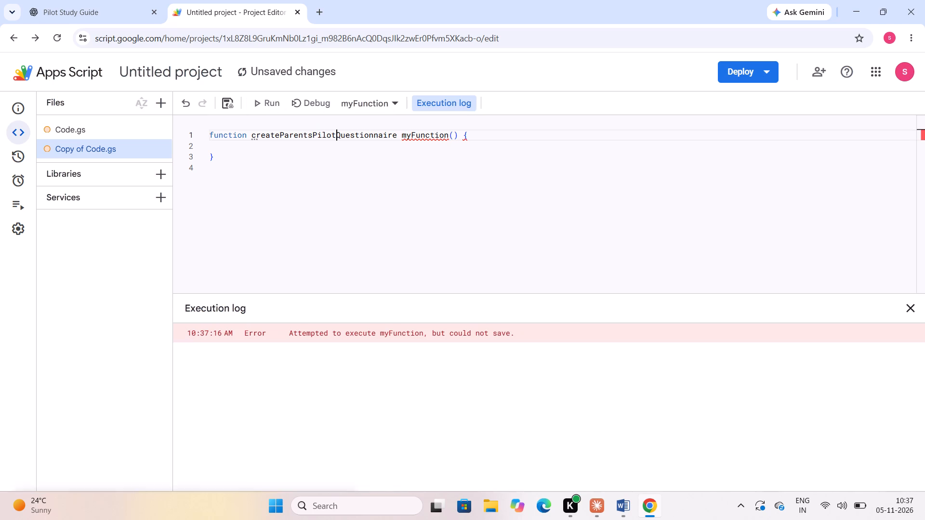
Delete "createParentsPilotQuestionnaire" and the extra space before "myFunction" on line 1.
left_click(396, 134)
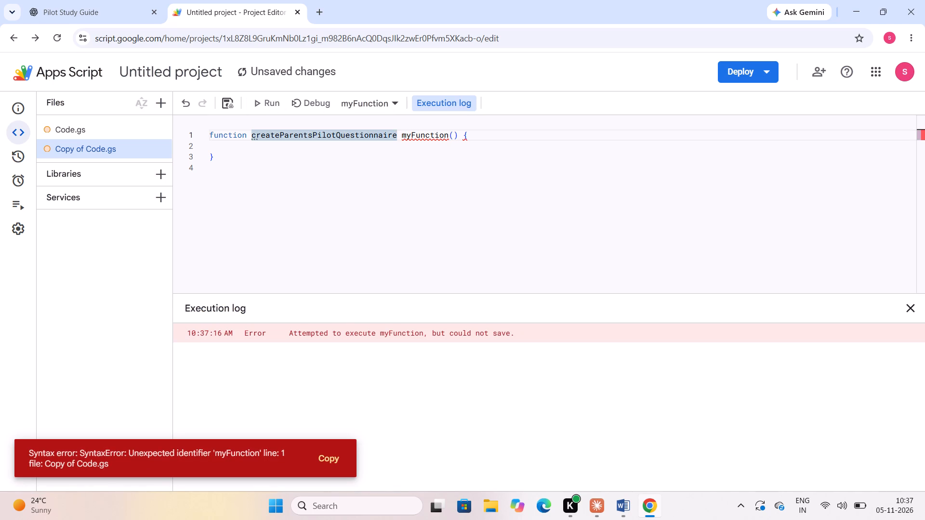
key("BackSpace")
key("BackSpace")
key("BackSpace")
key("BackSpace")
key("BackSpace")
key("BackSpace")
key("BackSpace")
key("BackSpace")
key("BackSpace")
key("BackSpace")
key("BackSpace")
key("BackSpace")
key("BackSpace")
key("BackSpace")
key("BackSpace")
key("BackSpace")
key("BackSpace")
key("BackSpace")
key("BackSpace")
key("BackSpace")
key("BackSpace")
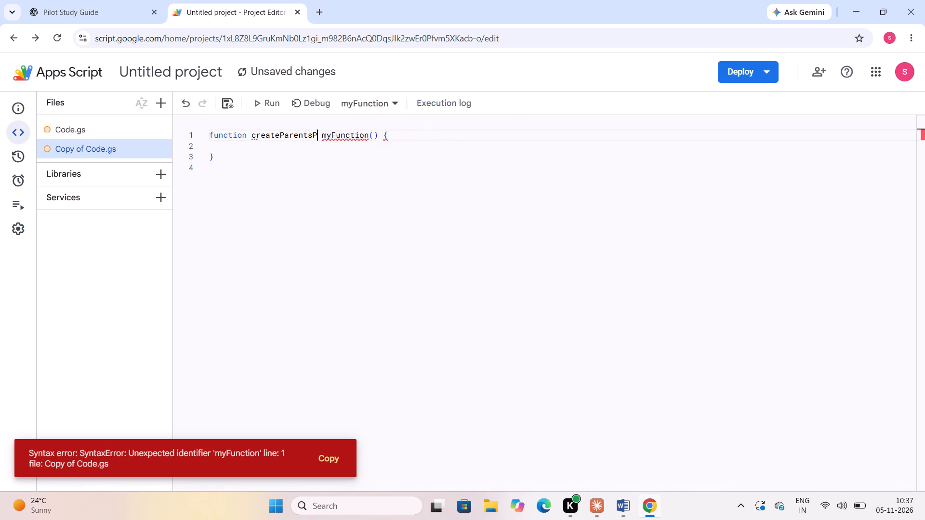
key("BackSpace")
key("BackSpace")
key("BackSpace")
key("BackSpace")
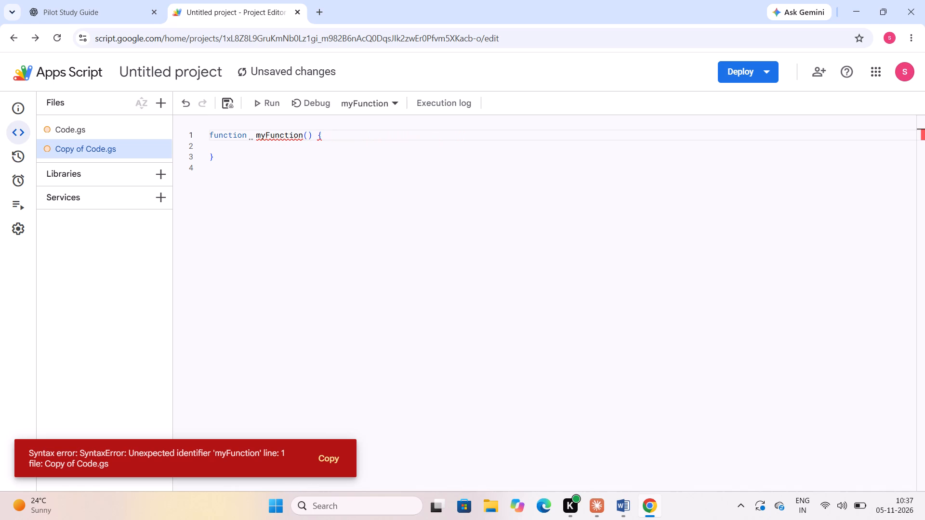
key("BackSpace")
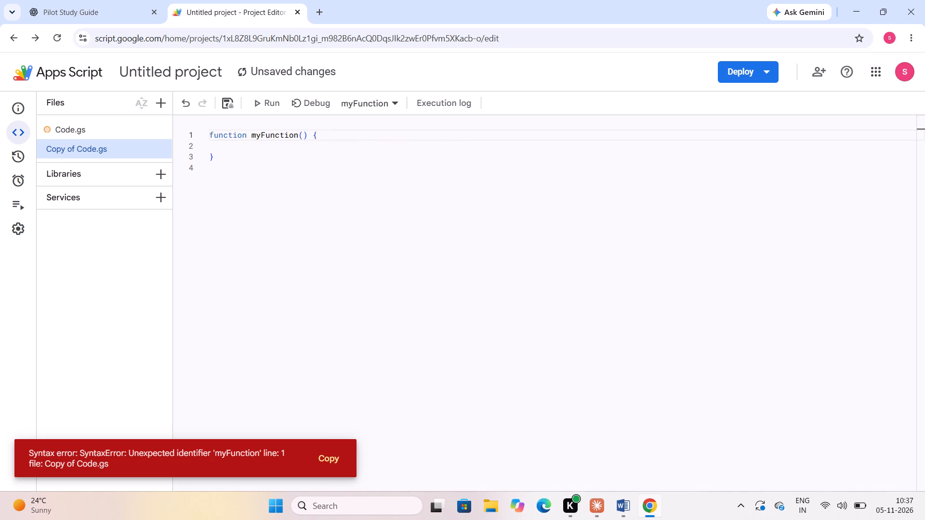
Enter "createParentsPilotQuestionnaire" inside myFunction's parentheses, followed by a line break before the closing parenthesis.
left_click(302, 136)
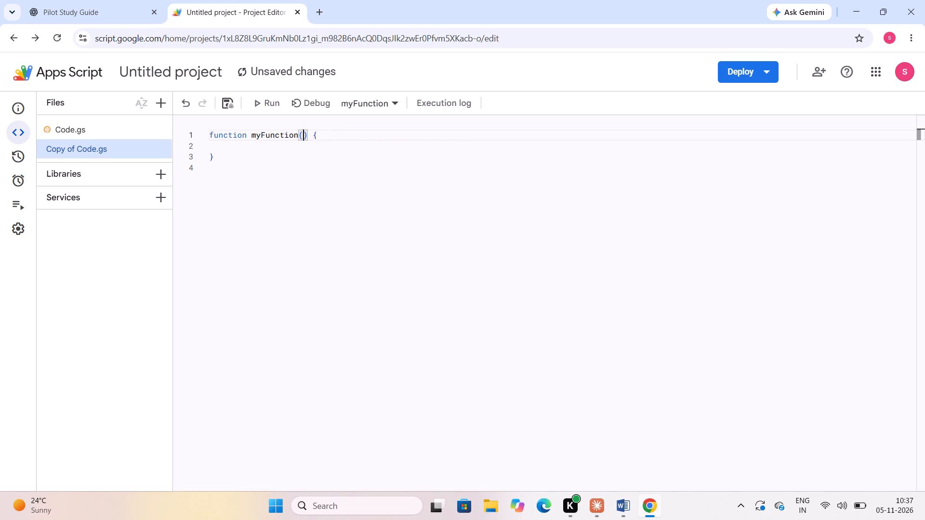
key("c")
type("rea")
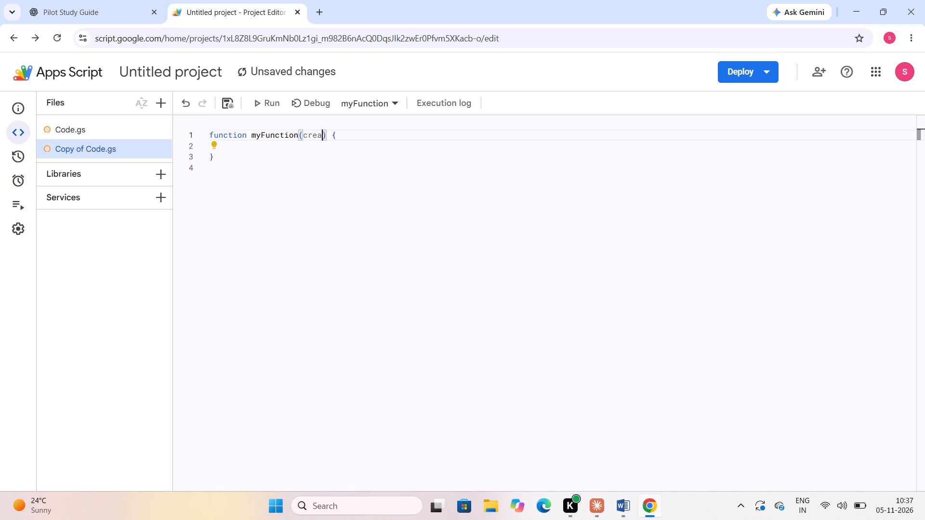
type("te")
key("p")
key("BackSpace")
key("p")
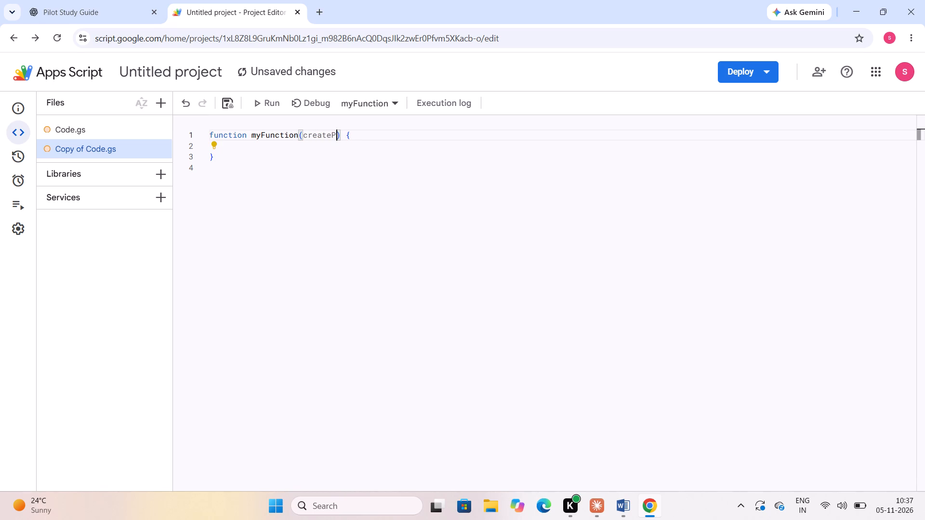
type("arents")
type("uestionnaire")
key("Return")
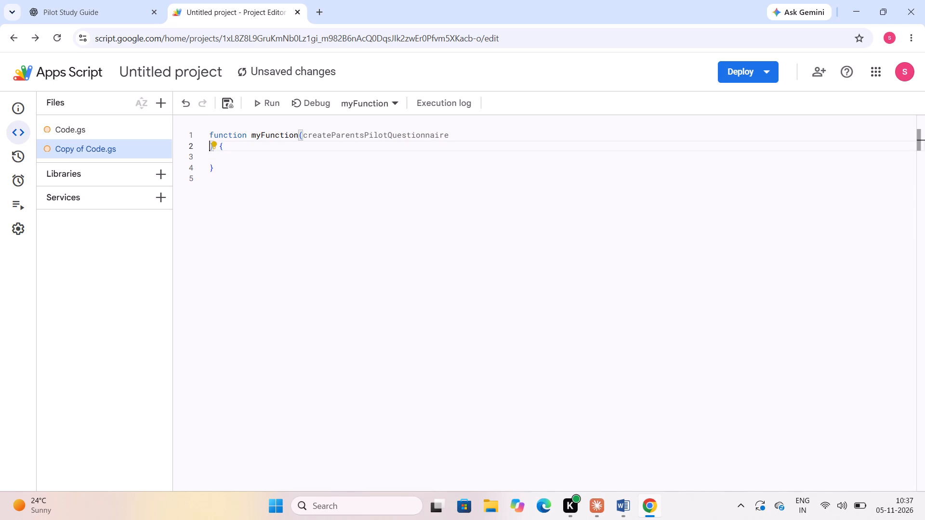
left_click(262, 103)
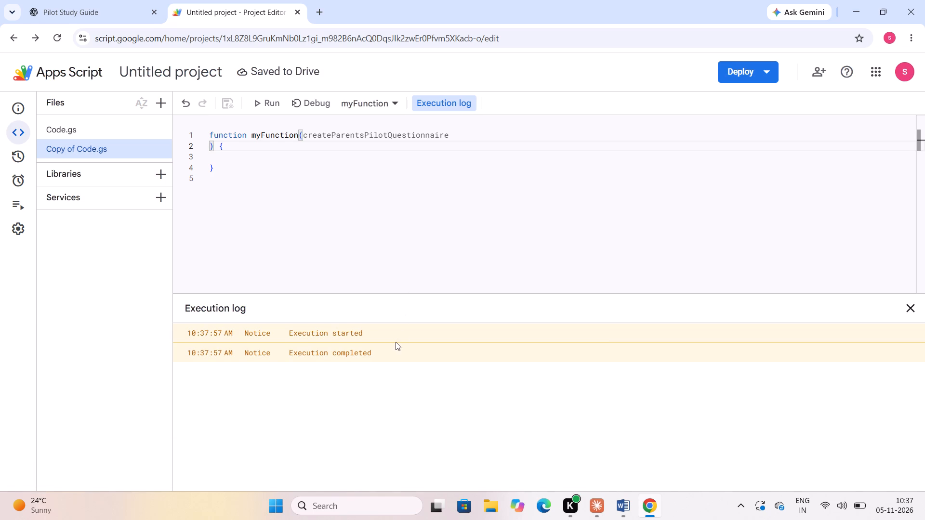
scroll(416, 380, "down", 2)
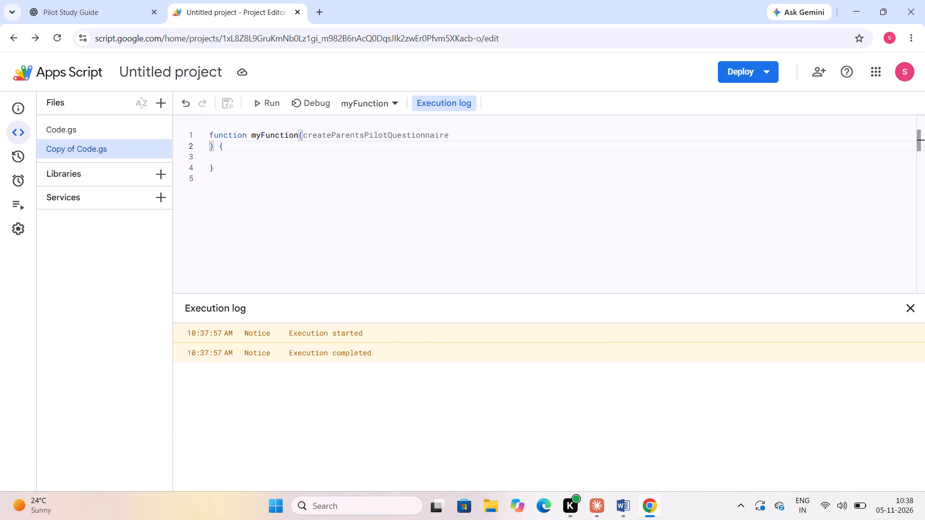
left_click(455, 135)
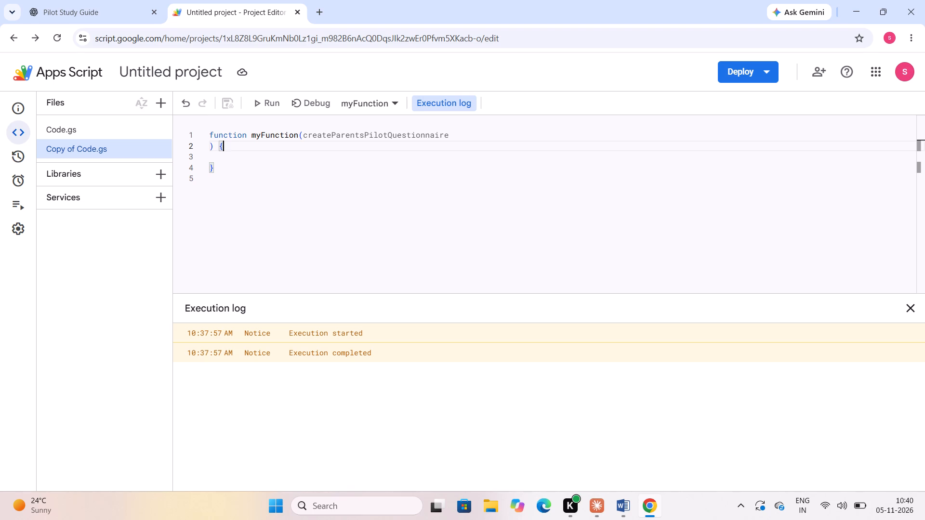
key("ctrl+a")
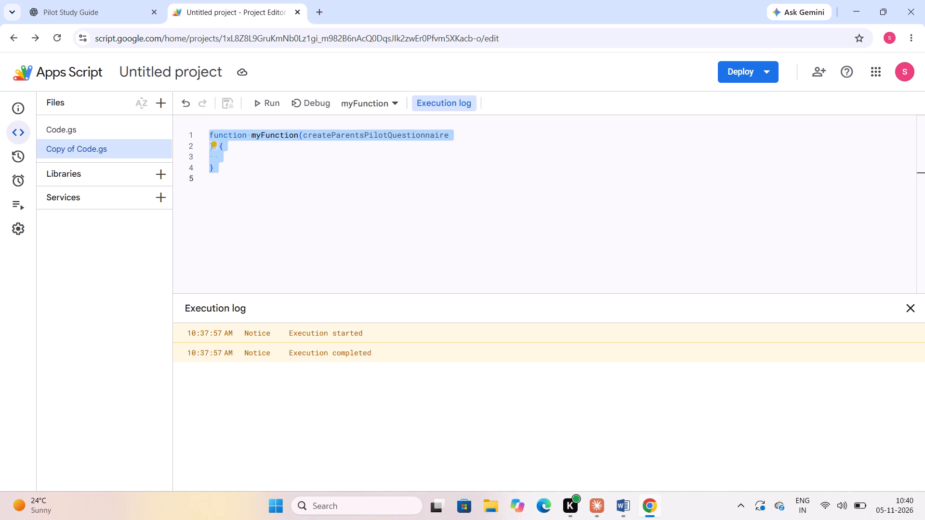
key("Delete")
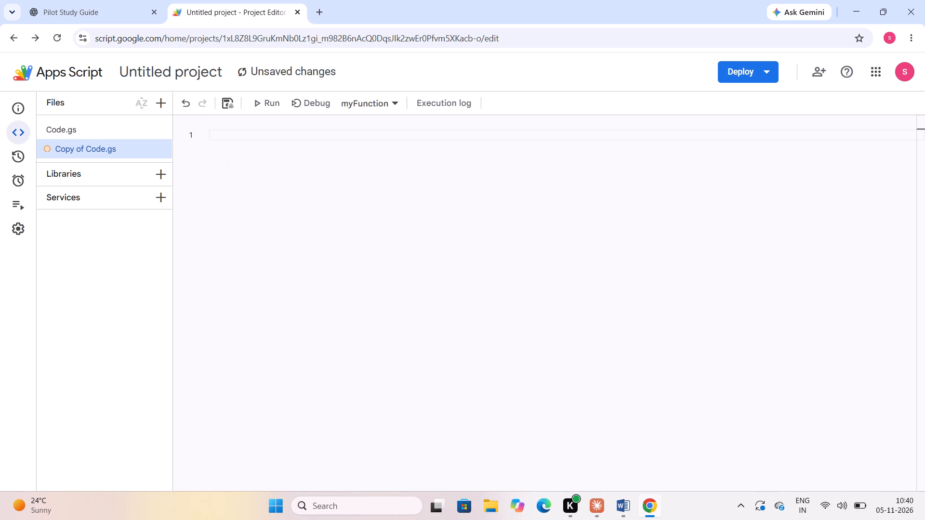
Follow ChatGPT's newest instructions to Step 4 and download its Google Form script file.
left_click(79, 4)
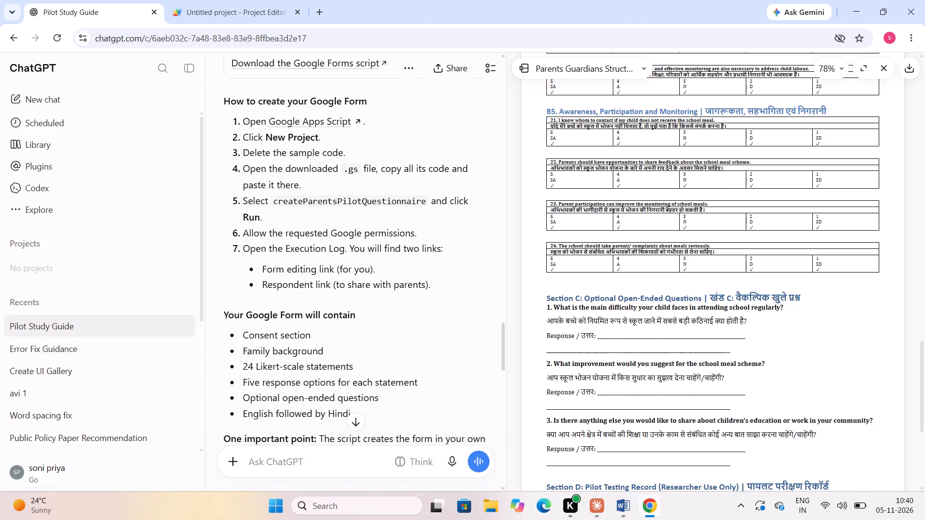
scroll(324, 232, "down", 8)
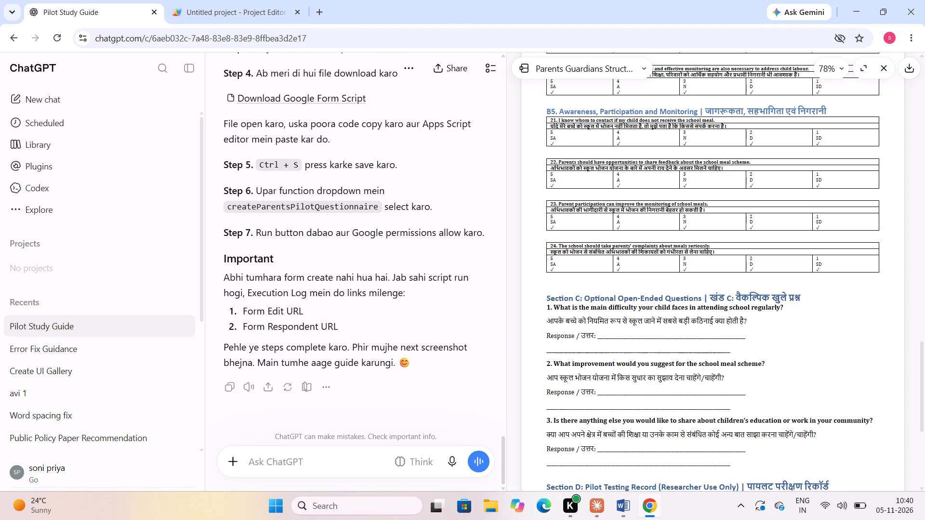
scroll(342, 316, "down", 3)
scroll(342, 316, "up", 1)
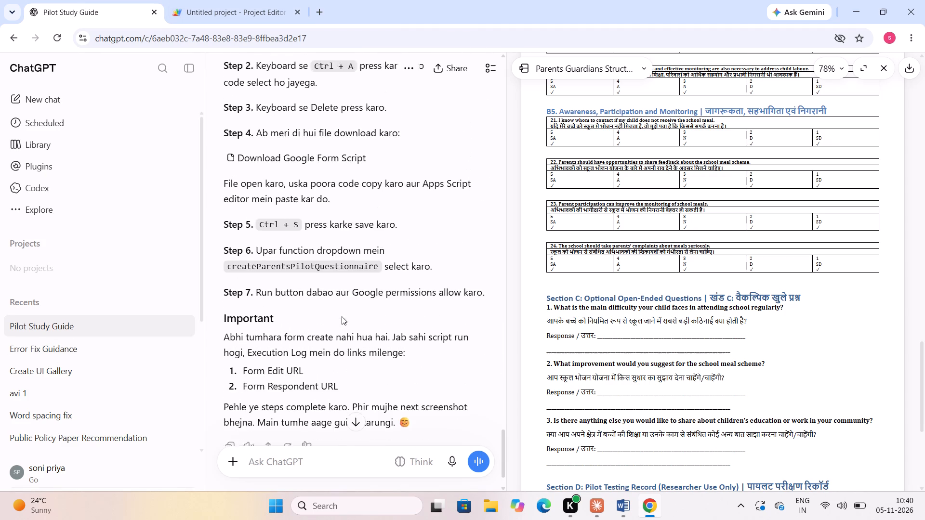
scroll(342, 316, "up", 2)
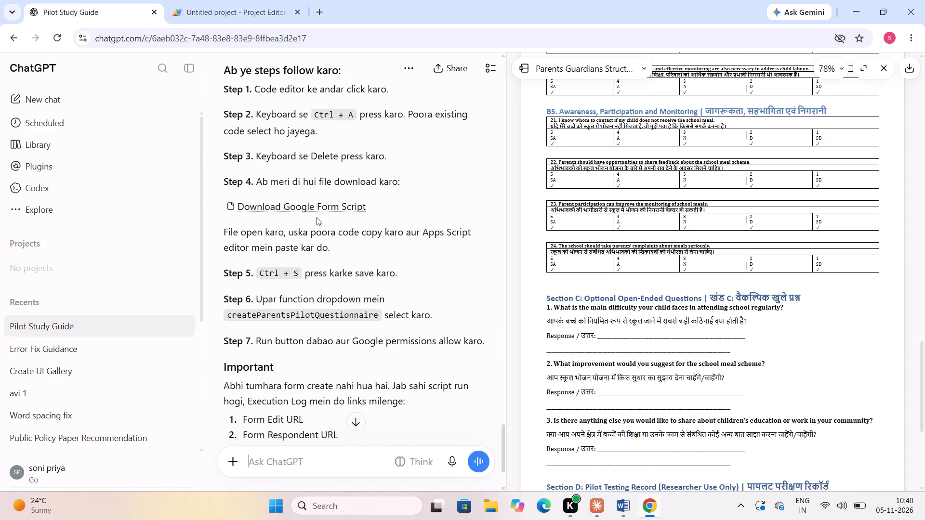
left_click(317, 209)
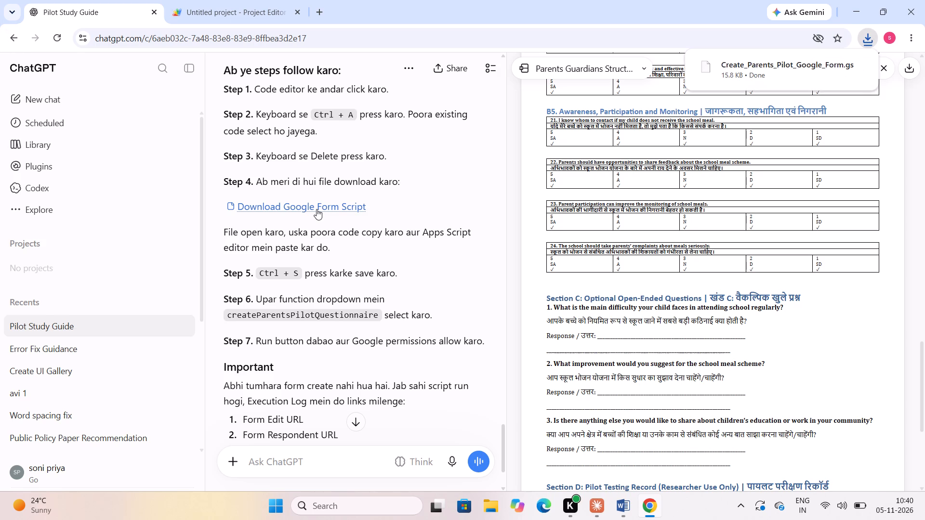
left_click(317, 209)
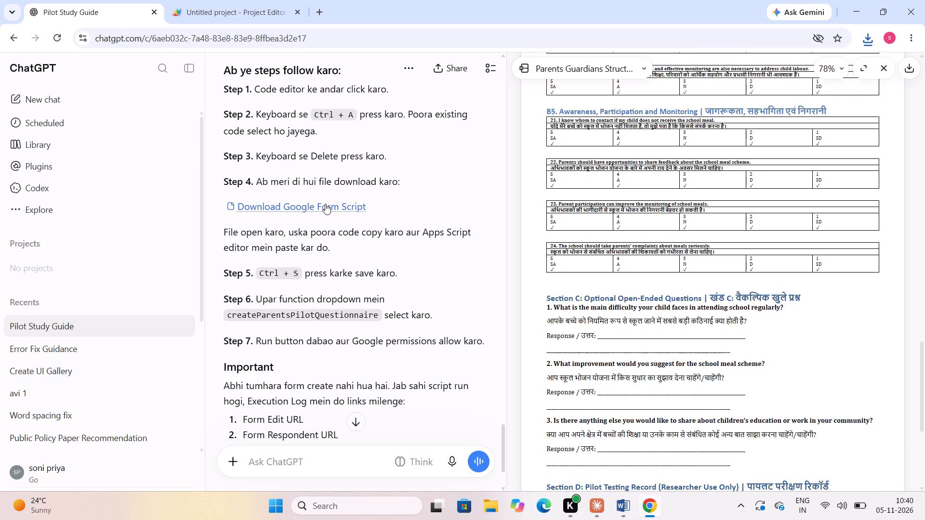
double_click(325, 203)
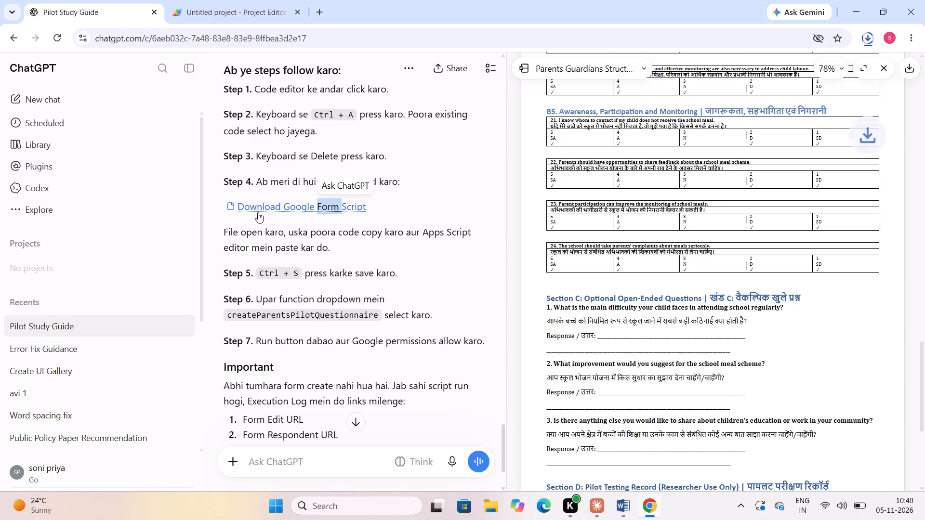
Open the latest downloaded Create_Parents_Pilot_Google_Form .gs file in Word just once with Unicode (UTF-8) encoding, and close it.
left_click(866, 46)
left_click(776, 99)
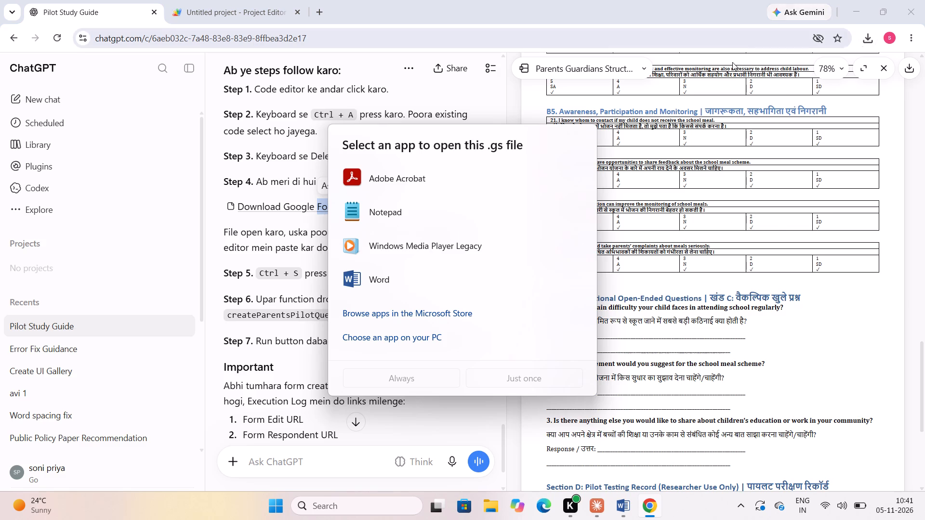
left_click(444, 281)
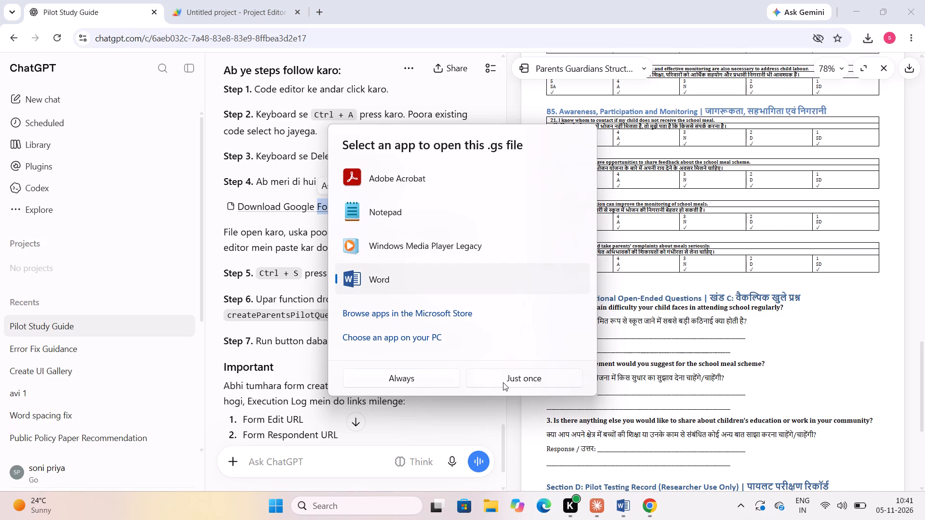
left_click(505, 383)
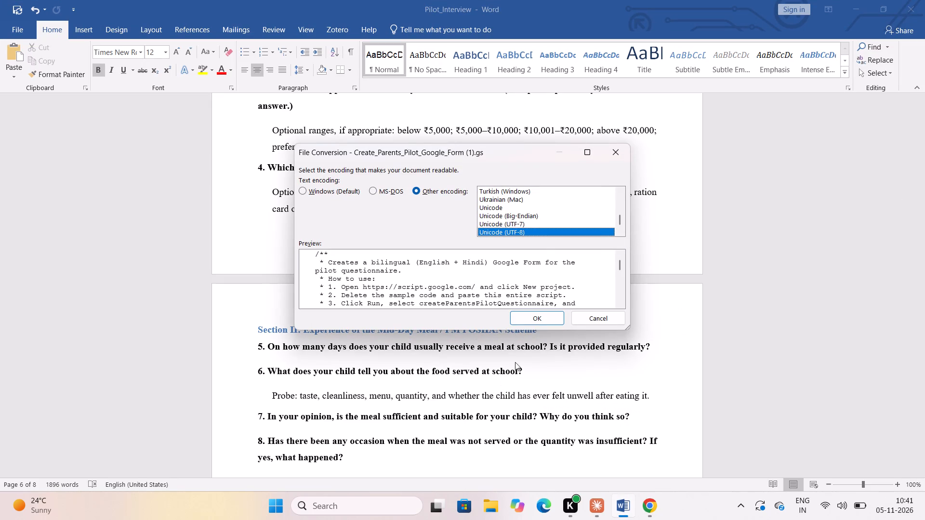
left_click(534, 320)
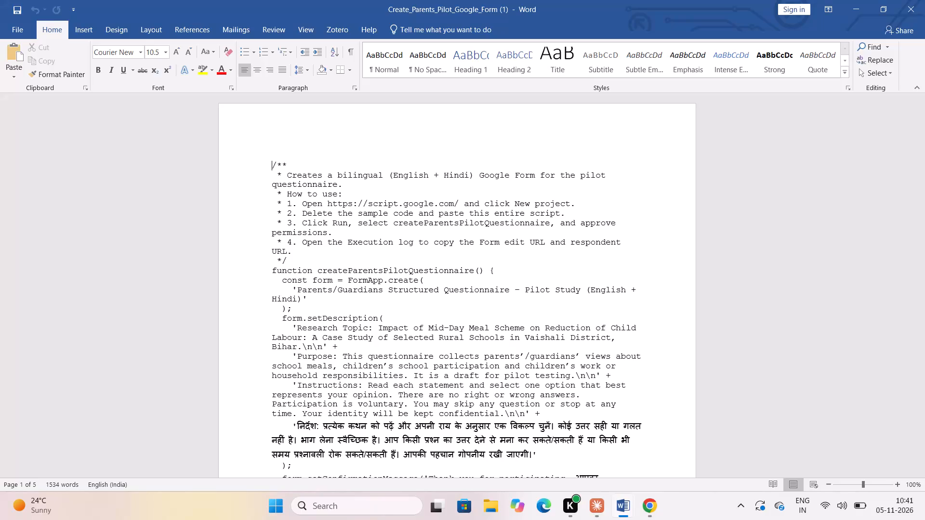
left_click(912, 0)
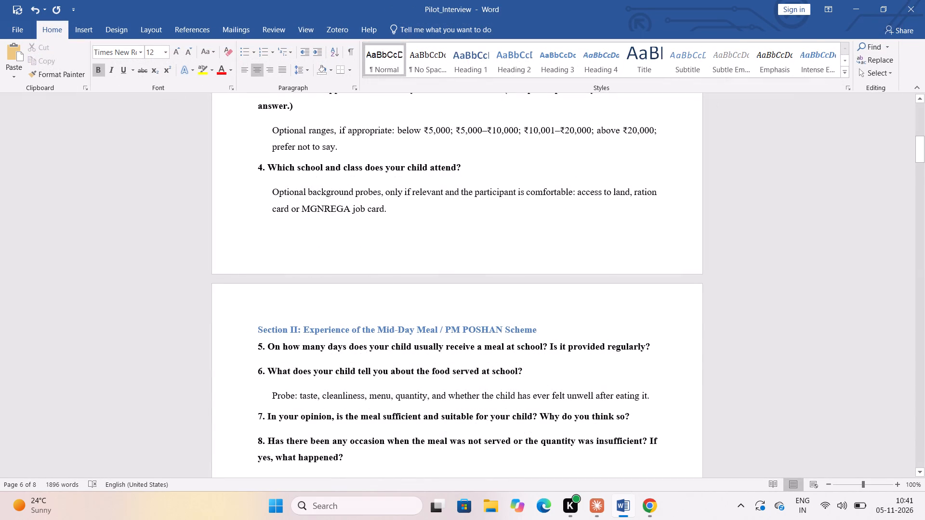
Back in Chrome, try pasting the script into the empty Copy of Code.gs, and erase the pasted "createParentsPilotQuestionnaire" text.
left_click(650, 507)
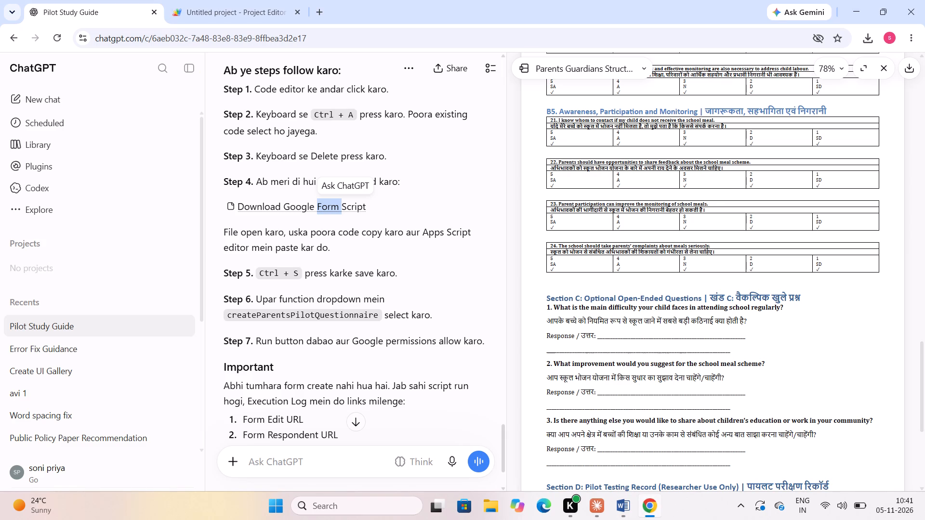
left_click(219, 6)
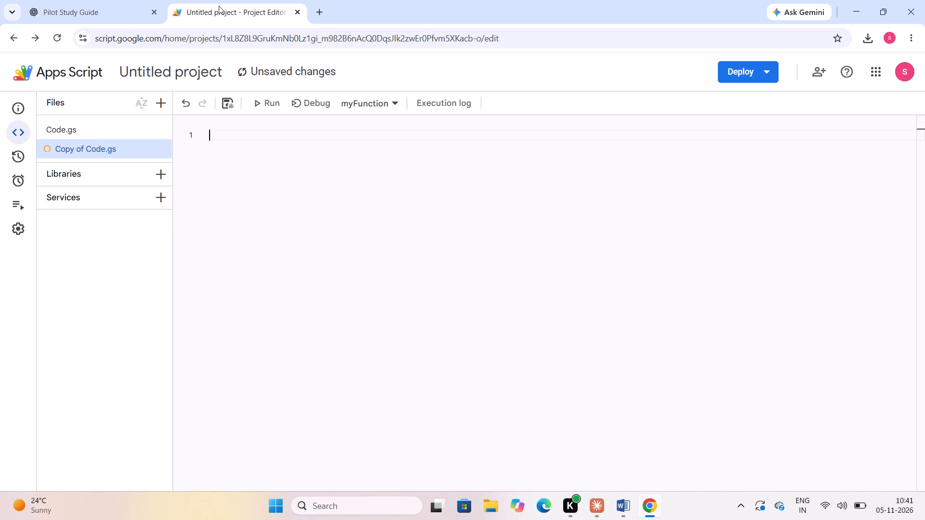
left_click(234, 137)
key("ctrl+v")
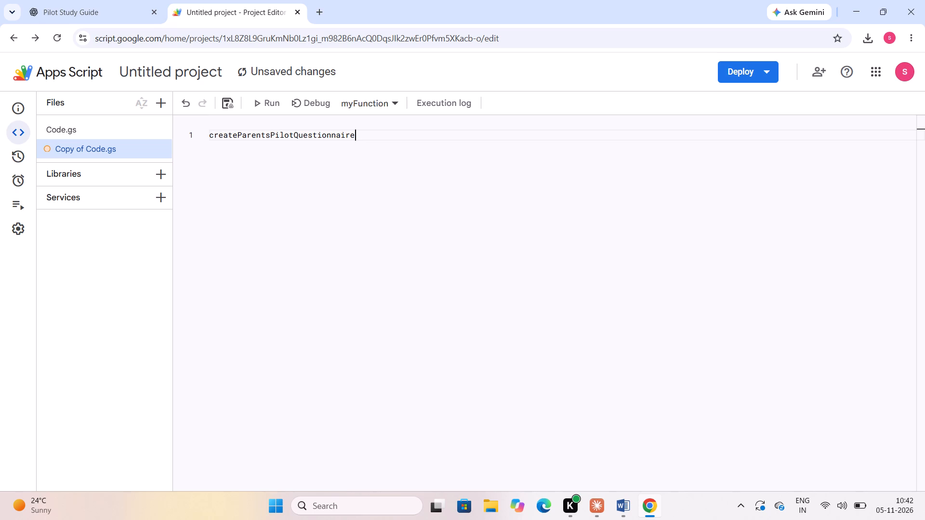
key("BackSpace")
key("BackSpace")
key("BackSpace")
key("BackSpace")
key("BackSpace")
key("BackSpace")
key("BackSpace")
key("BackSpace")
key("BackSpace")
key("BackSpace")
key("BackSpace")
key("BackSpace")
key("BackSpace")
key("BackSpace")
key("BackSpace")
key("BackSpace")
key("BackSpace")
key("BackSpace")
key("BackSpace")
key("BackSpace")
Reopen the most recently downloaded Create_Parents_Pilot_Google_Form .gs file in Word, just once, using Unicode (UTF-8) encoding.
left_click(63, 7)
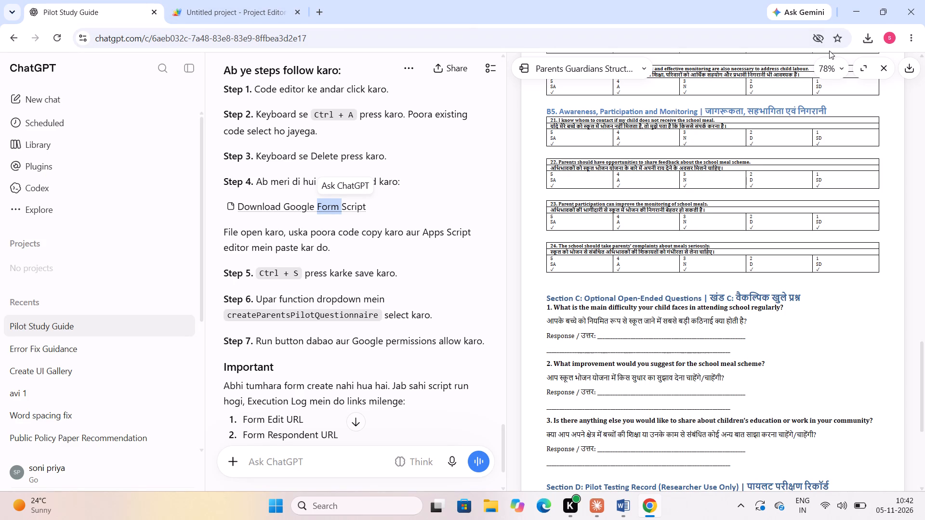
left_click(865, 39)
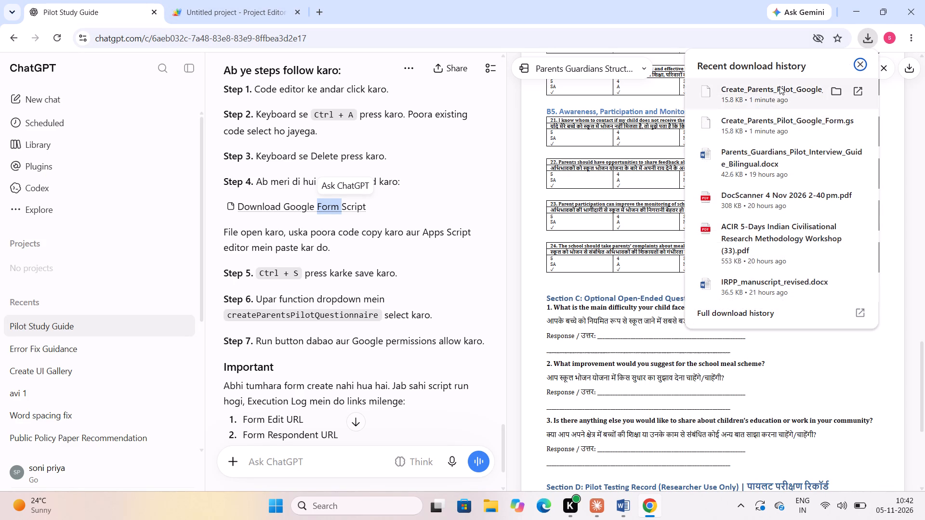
left_click(772, 92)
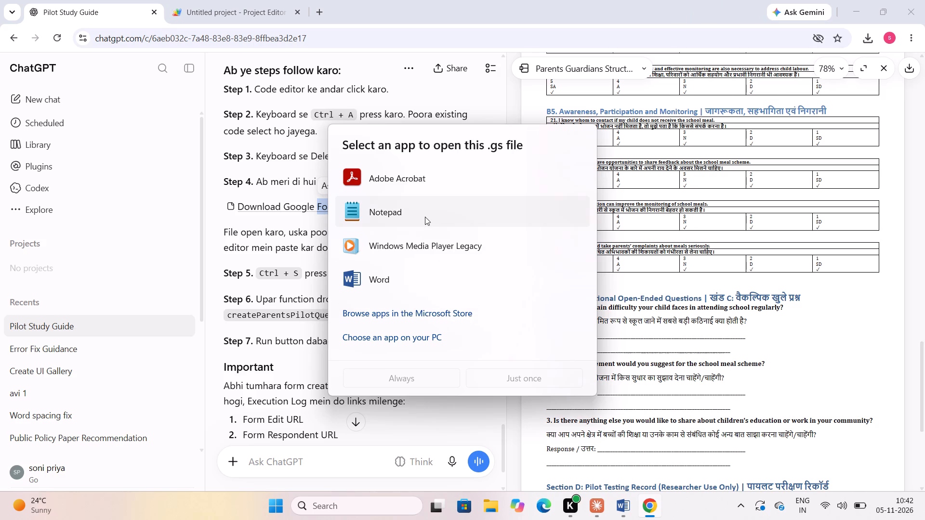
left_click(399, 278)
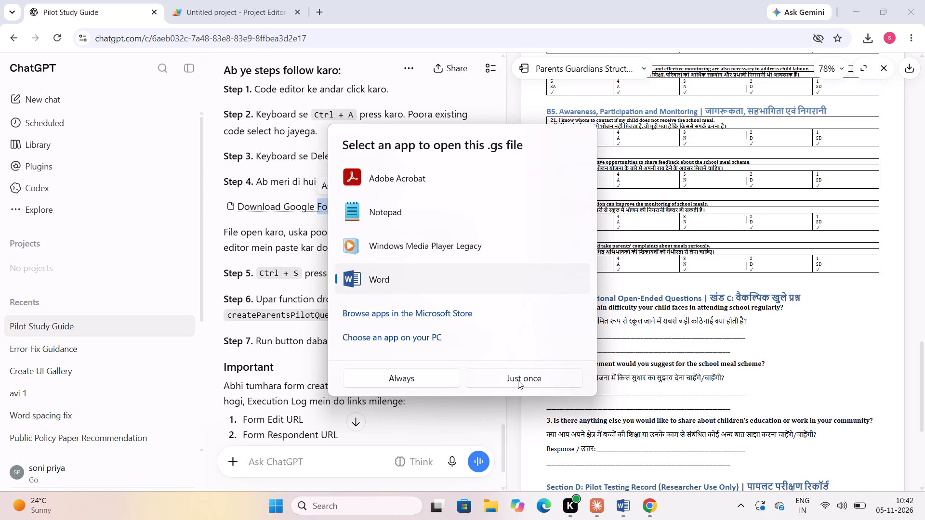
left_click(518, 380)
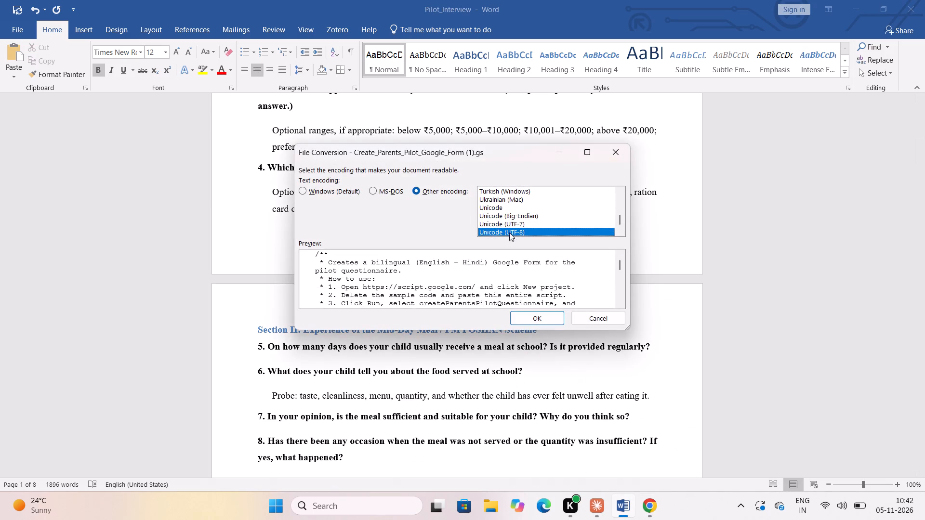
scroll(400, 284, "up", 1)
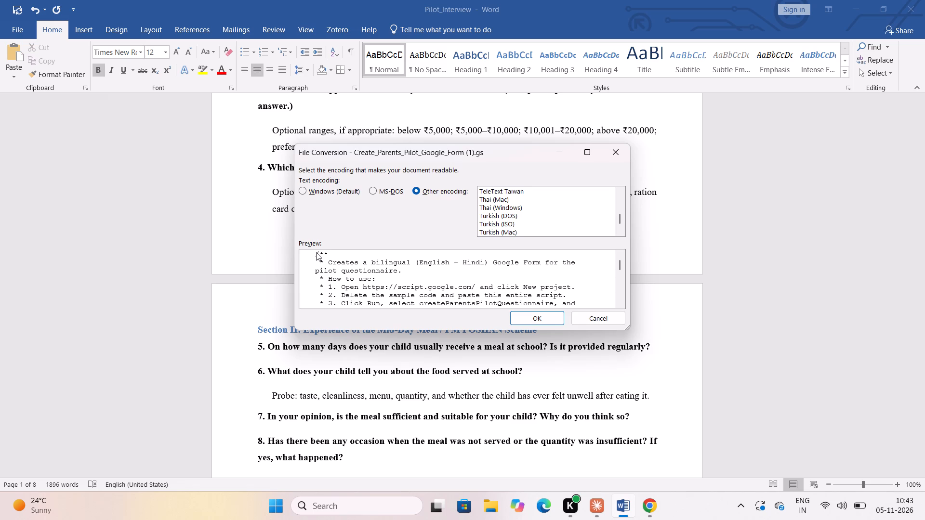
left_click_drag(316, 252, 415, 307)
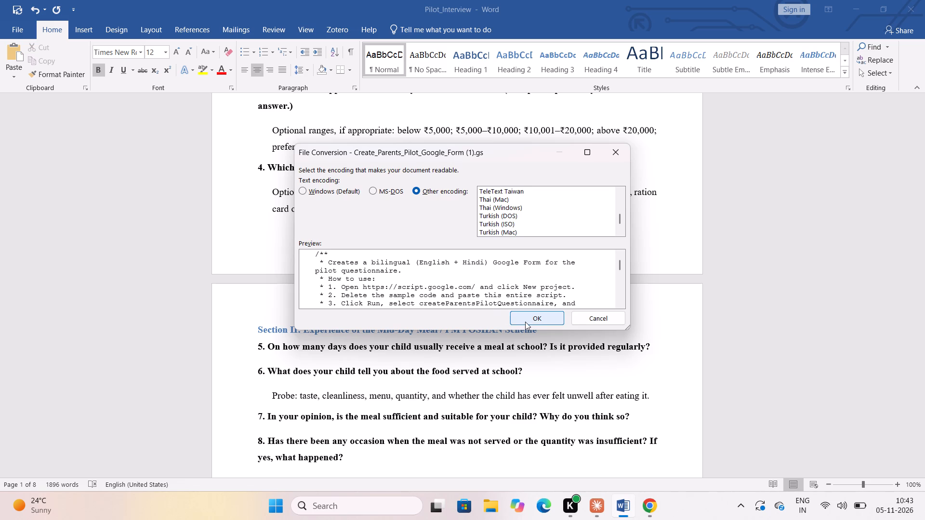
left_click(525, 322)
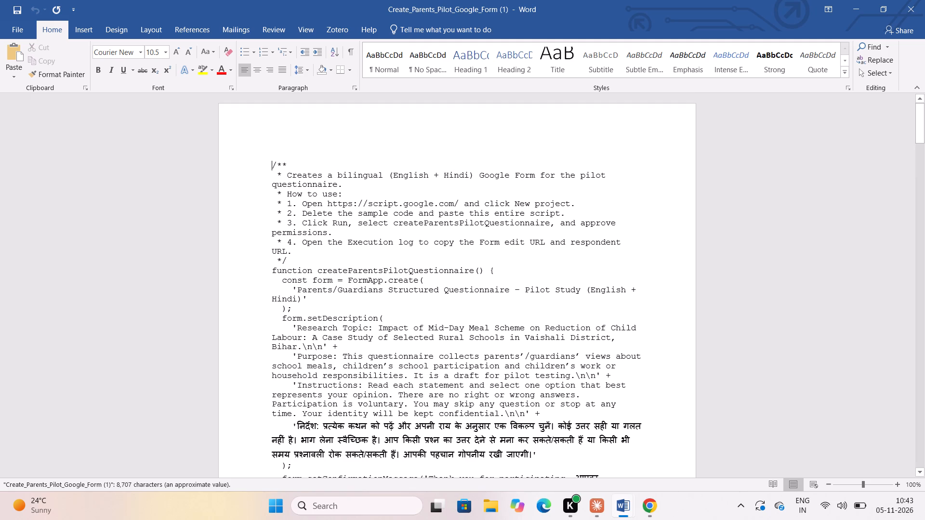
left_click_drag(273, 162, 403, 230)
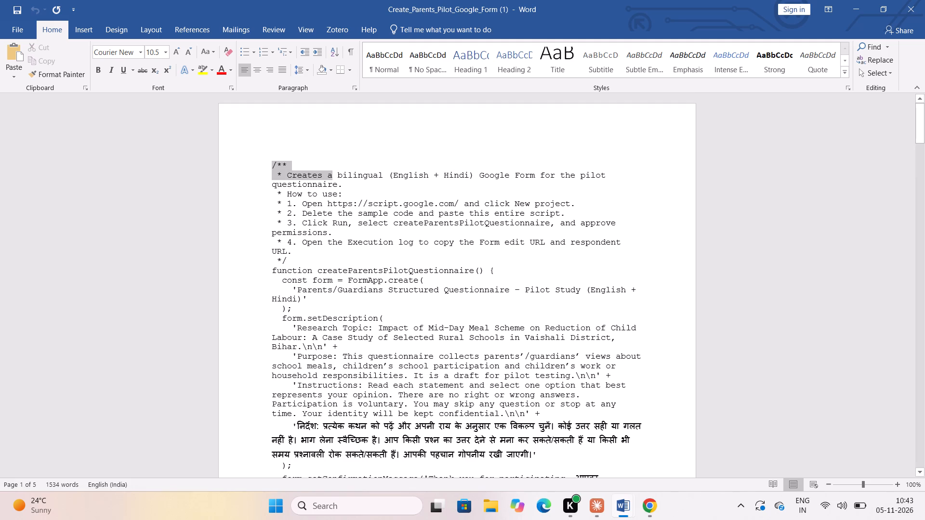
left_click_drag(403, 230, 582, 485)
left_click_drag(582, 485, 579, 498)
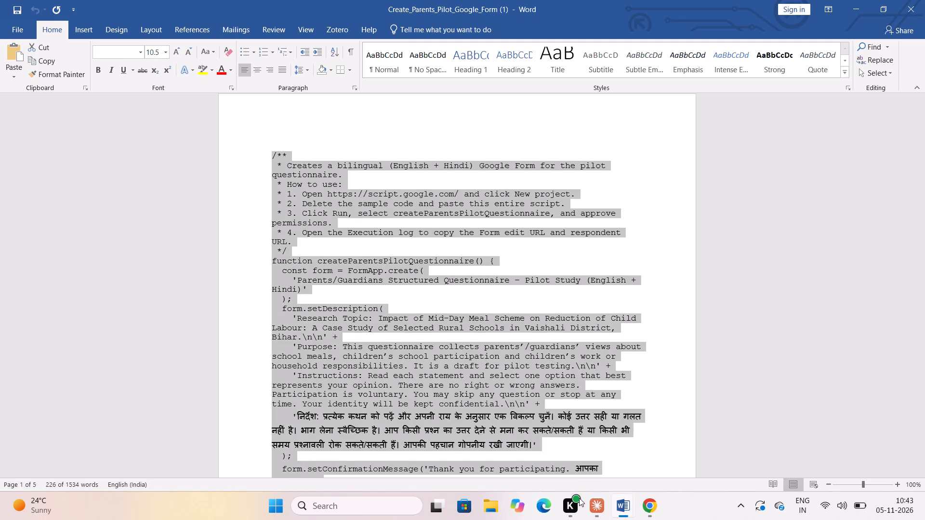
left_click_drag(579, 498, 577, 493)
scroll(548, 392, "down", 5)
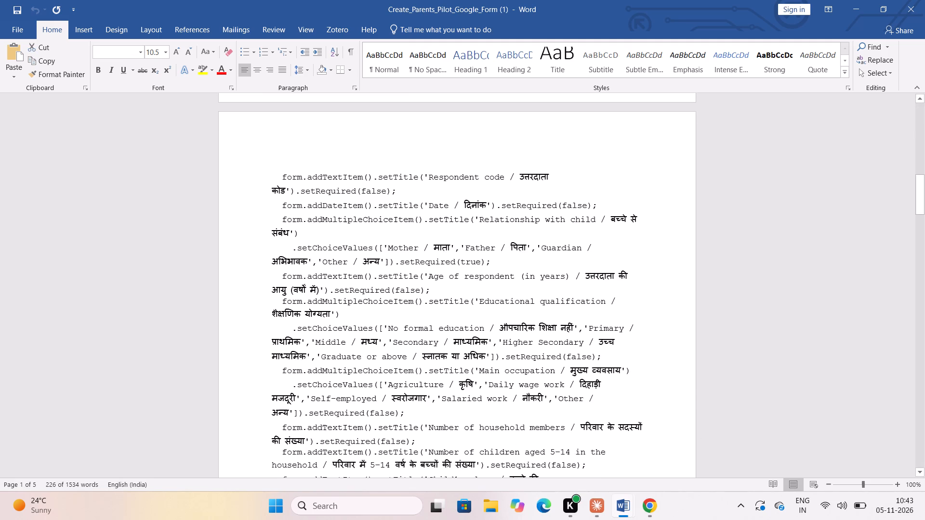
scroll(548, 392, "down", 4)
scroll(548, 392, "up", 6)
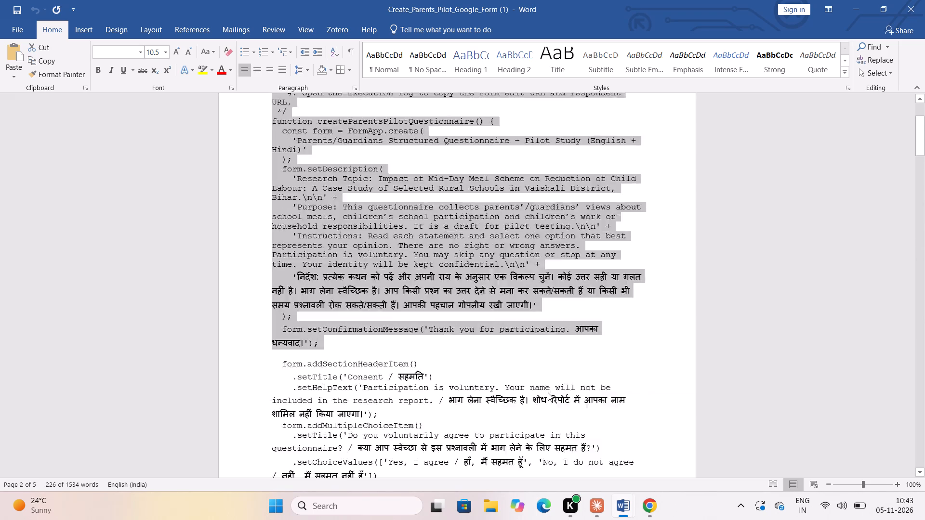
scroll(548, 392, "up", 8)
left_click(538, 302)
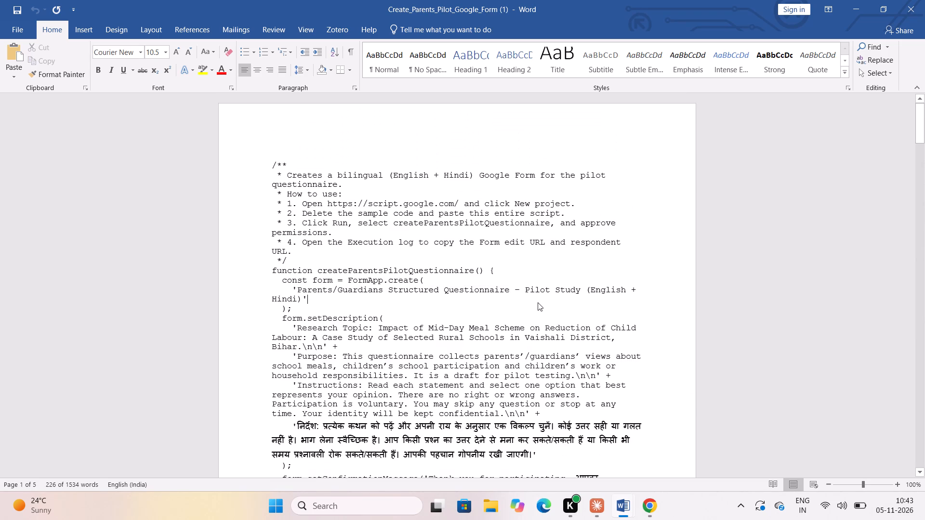
Copy the entire createParentsPilotQuestionnaire script, from the opening comment through the final closing brace, out of the Word document.
scroll(538, 302, "up", 2)
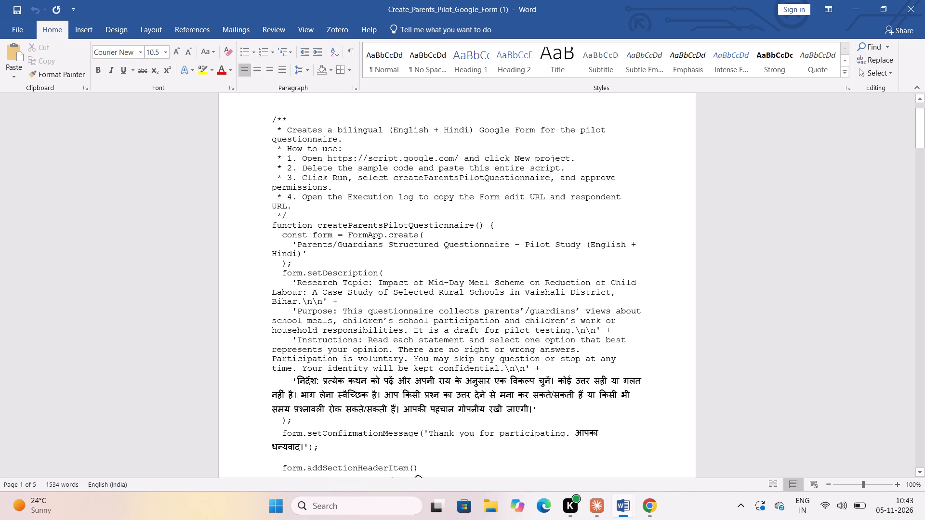
left_click(270, 114)
left_click_drag(270, 114, 648, 519)
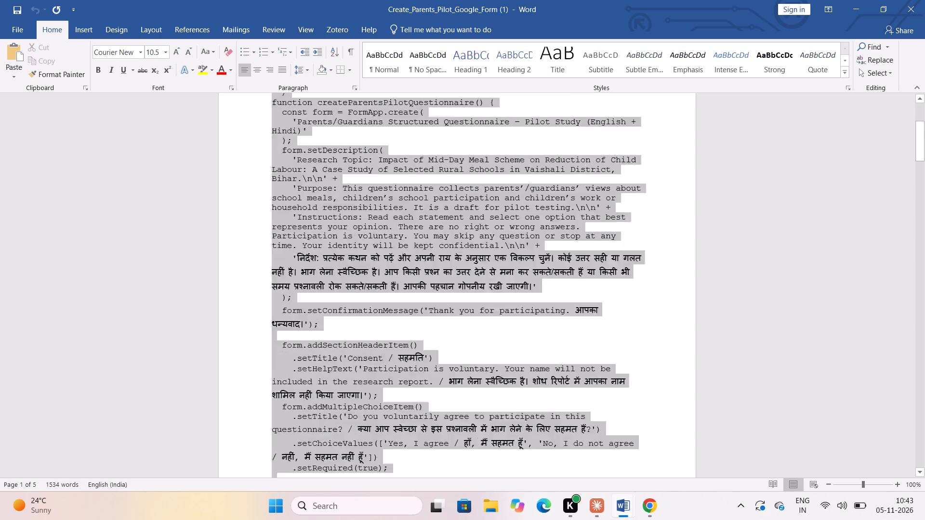
left_click_drag(648, 519, 924, 519)
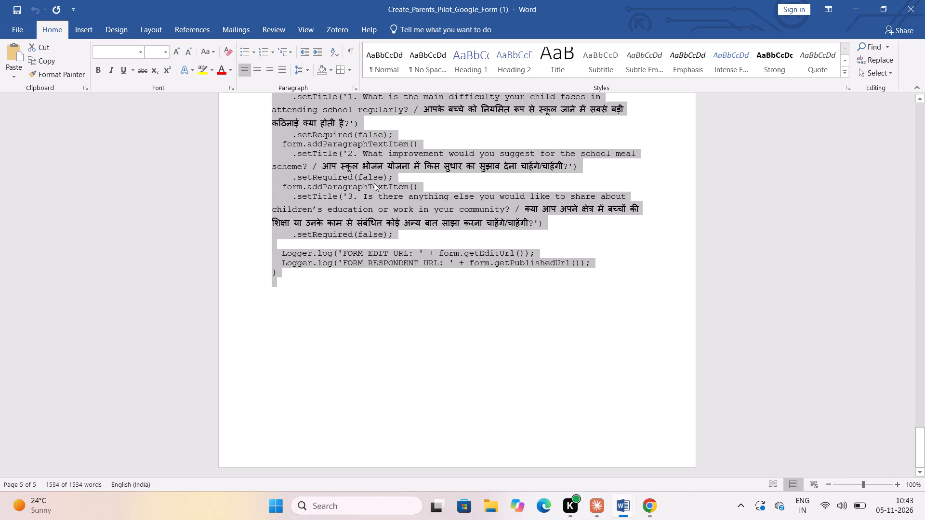
key("ctrl+c")
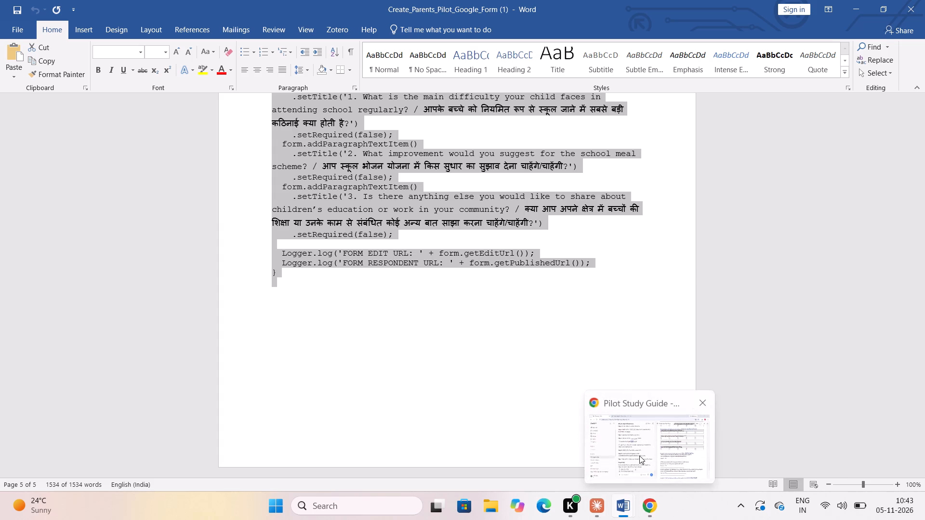
Return to Chrome and bring up the Untitled project in the Apps Script editor.
left_click(639, 455)
left_click(263, 1)
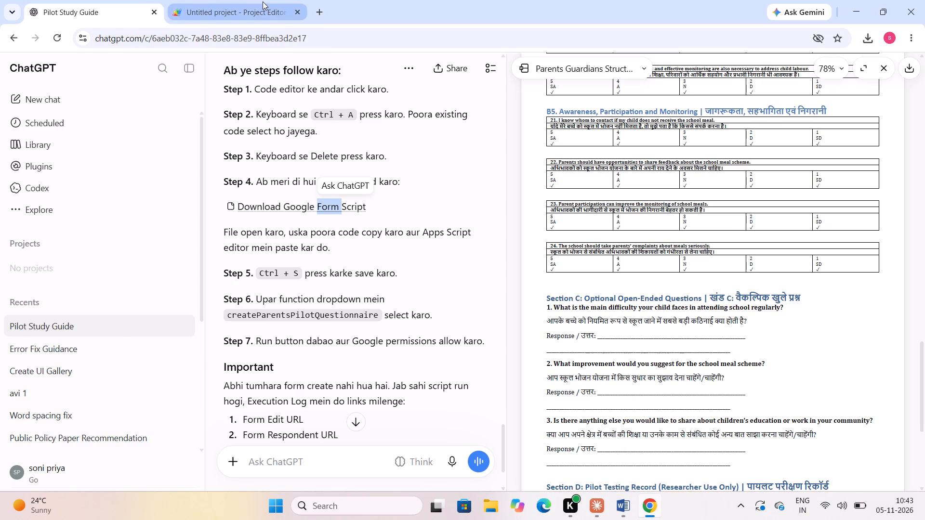
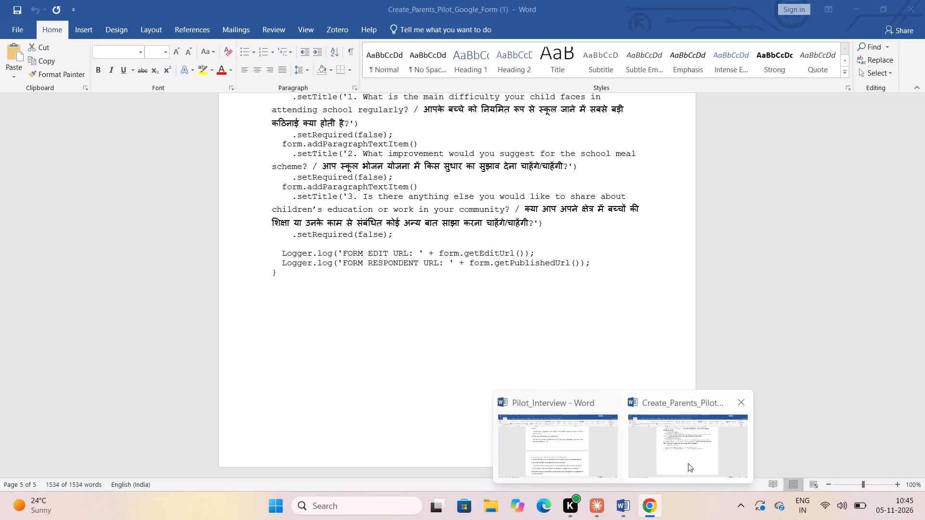
Recheck the selected script in Word, return to Chrome, paste the full createParentsPilotQuestionnaire script into the empty Copy of Code.gs, and save the project.
left_click(688, 463)
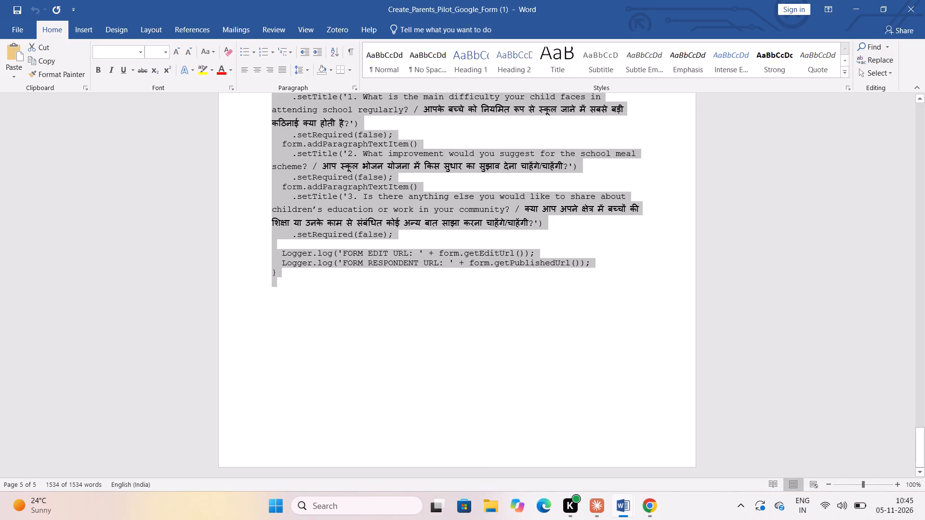
left_click(646, 501)
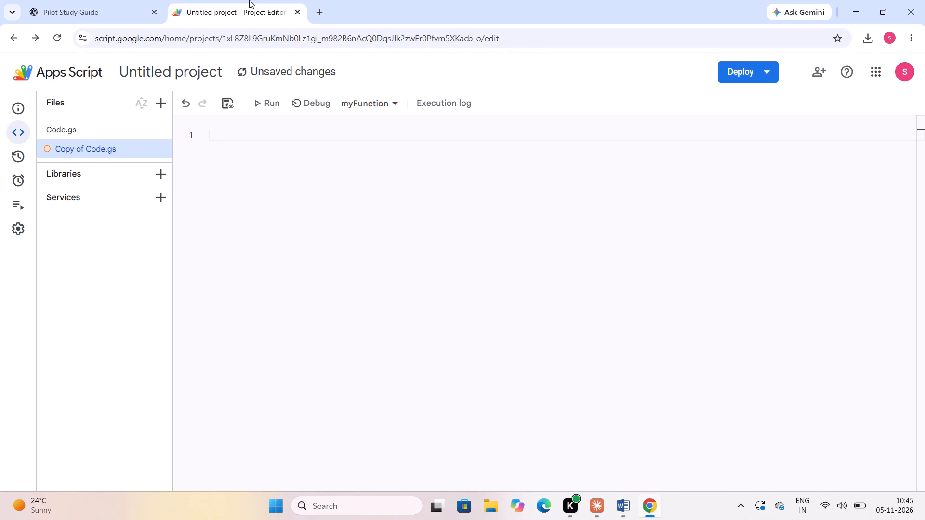
left_click(214, 127)
key("ctrl+v")
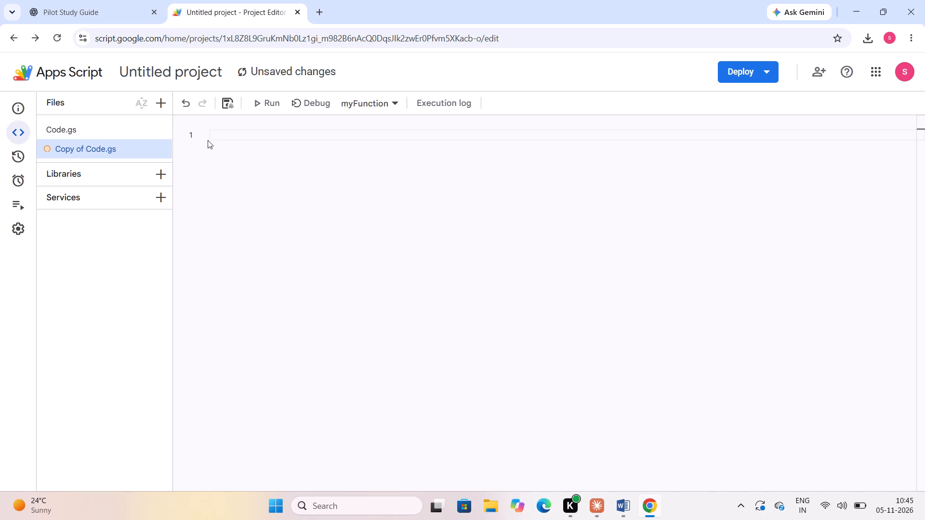
left_click(214, 137)
key("ctrl+v")
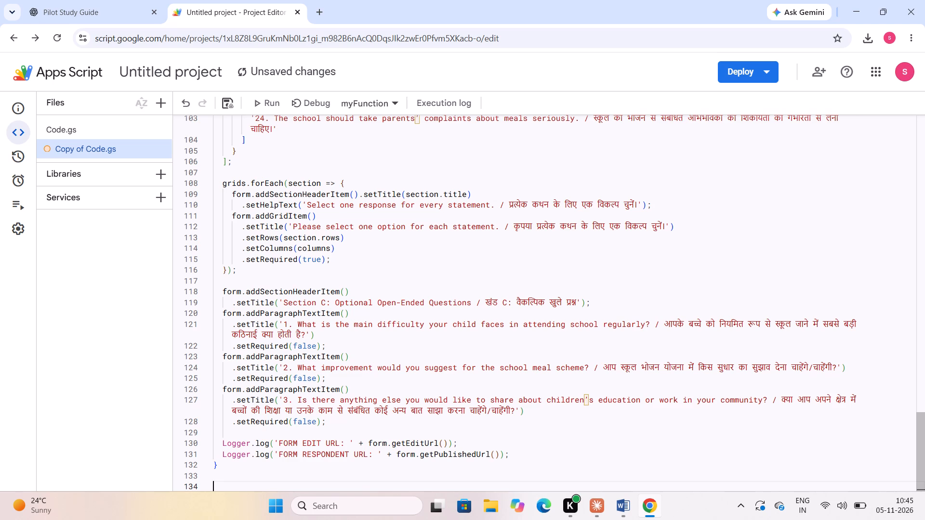
key("ctrl+s")
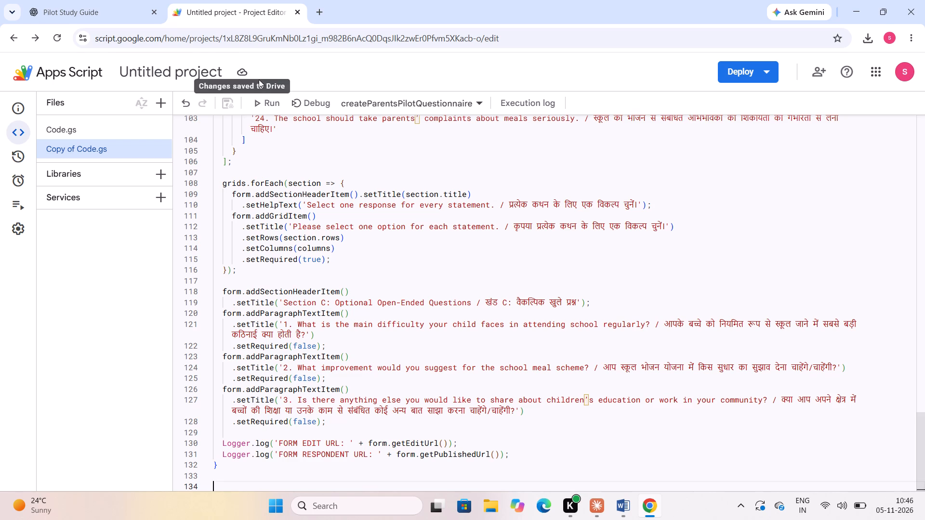
Run the createParentsPilotQuestionnaire function from Copy of Code.gs.
left_click(262, 97)
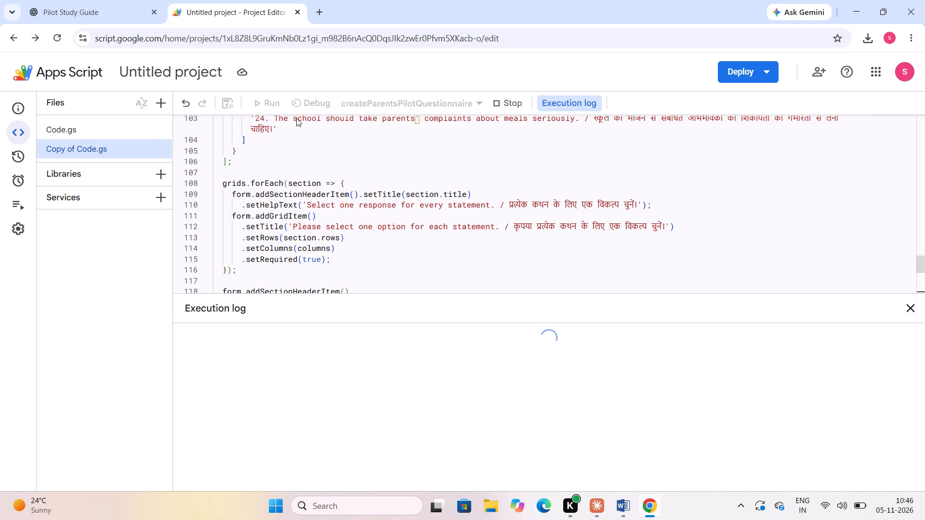
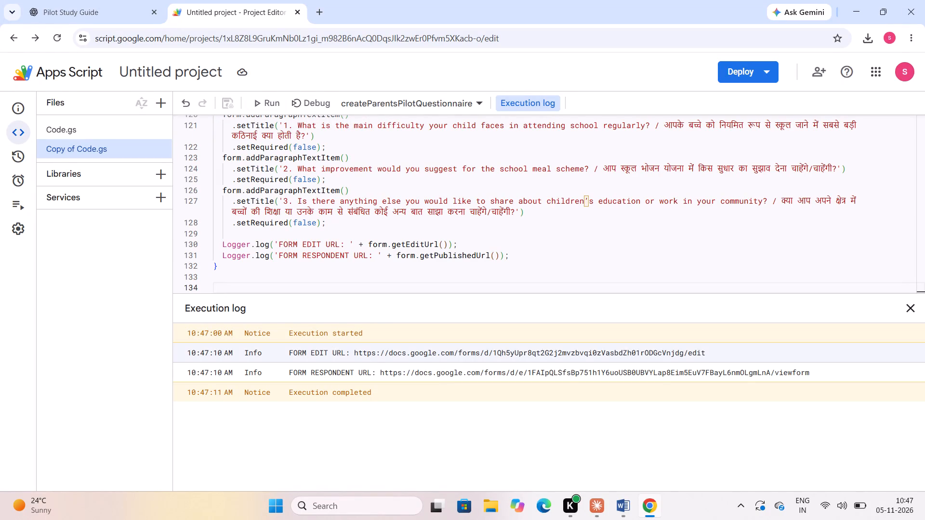
Copy the FORM EDIT URL from the execution log and open the parents' form for editing in a new browser tab.
double_click(483, 351)
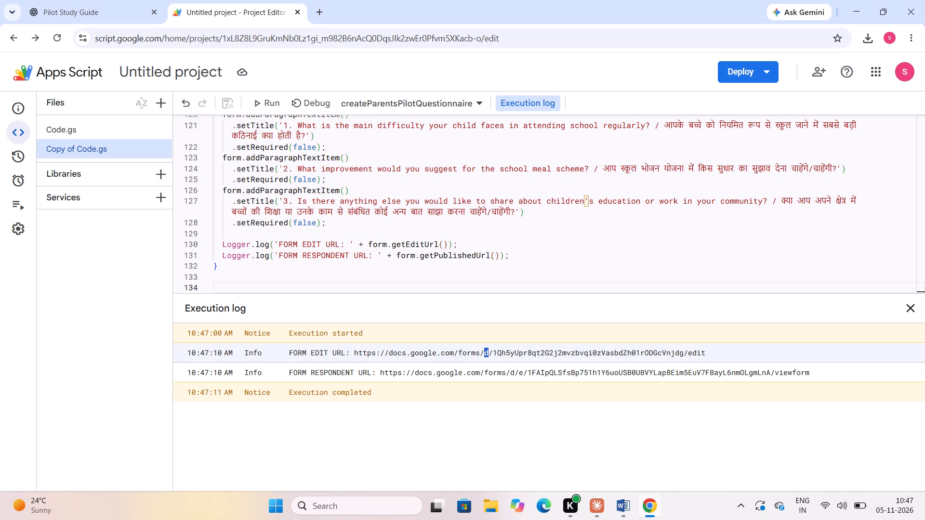
left_click_drag(352, 352, 674, 362)
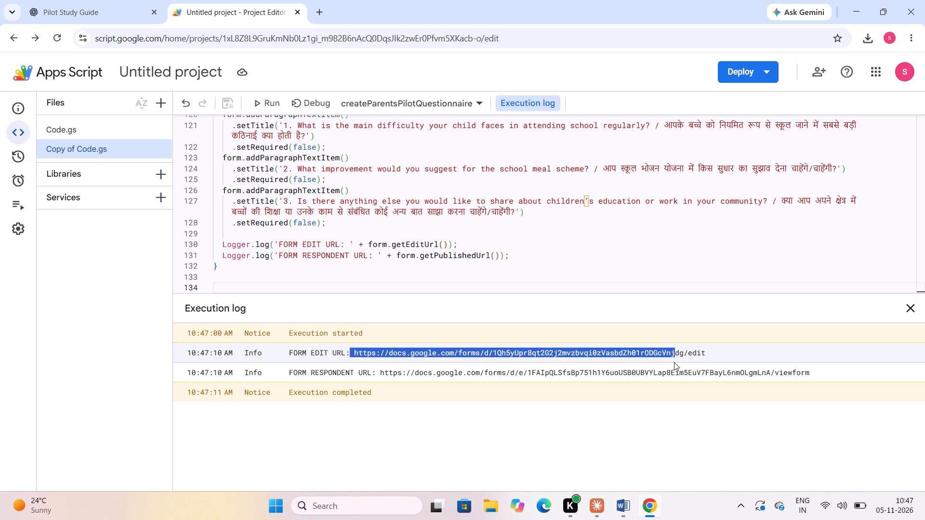
left_click_drag(674, 362, 715, 355)
key("ctrl+c")
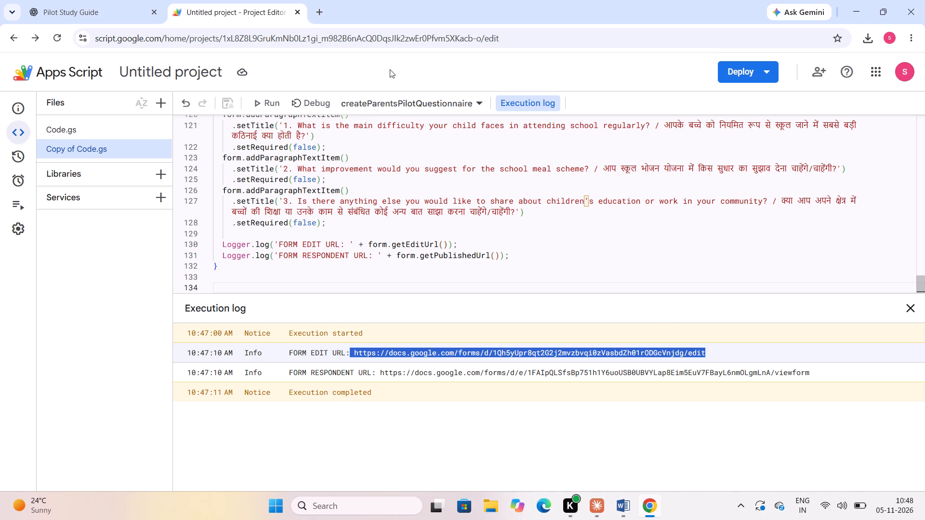
left_click(317, 15)
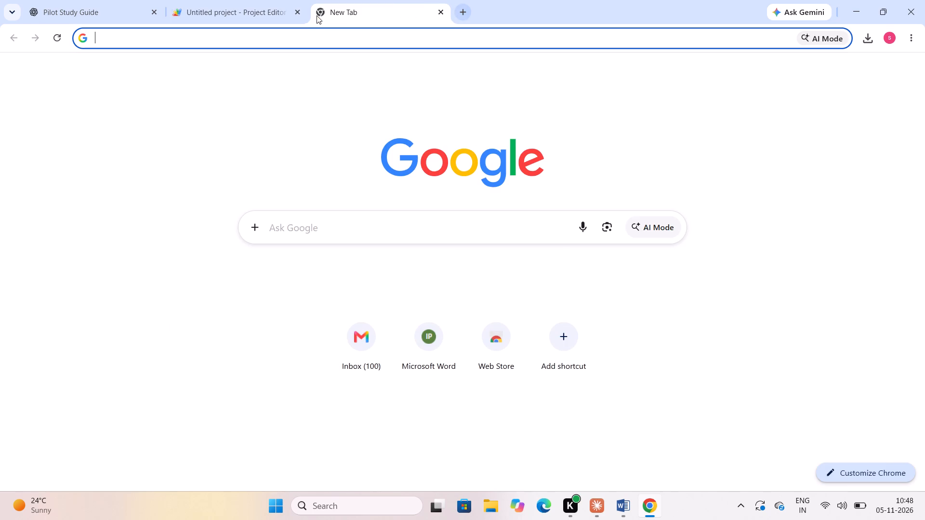
left_click(347, 232)
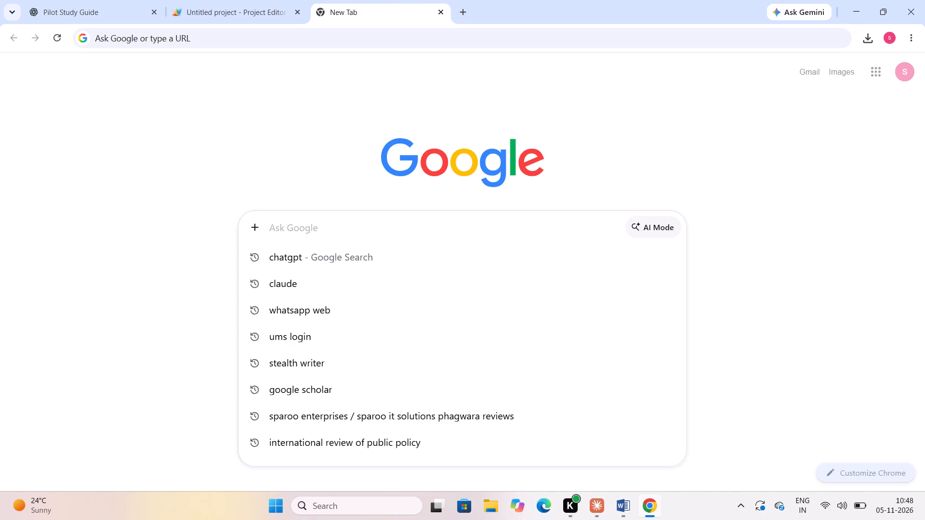
key("ctrl+v")
key("Return")
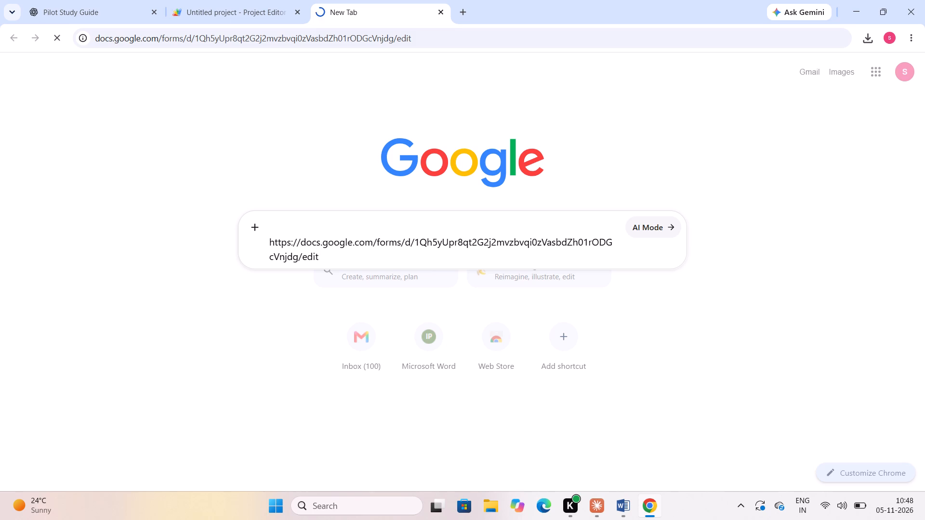
left_click(339, 257)
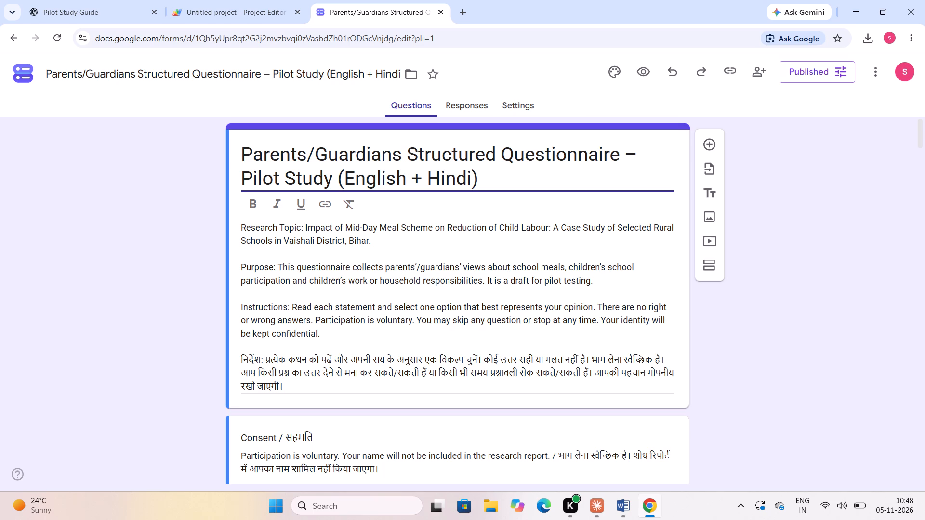
Skim the generated form's consent question and Section A household profile questions, then return to the form's title and instructions.
scroll(477, 283, "down", 3)
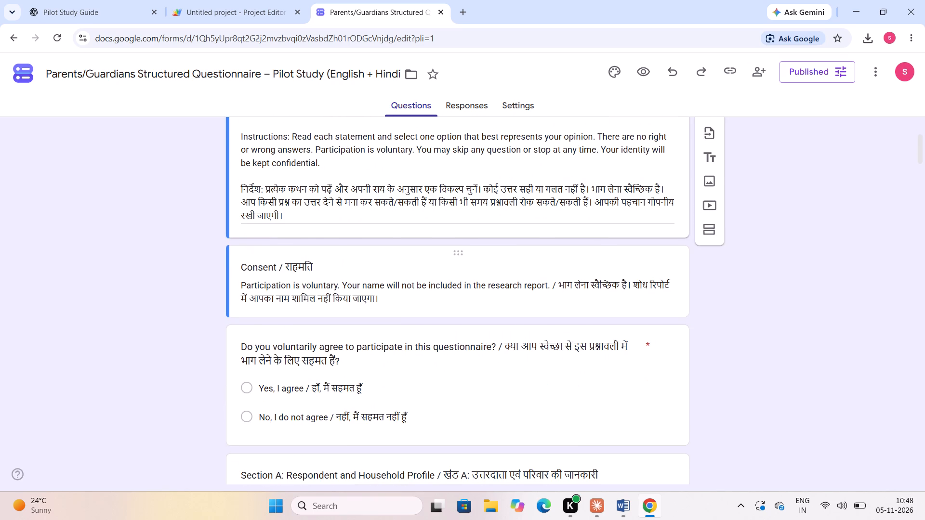
scroll(477, 283, "down", 2)
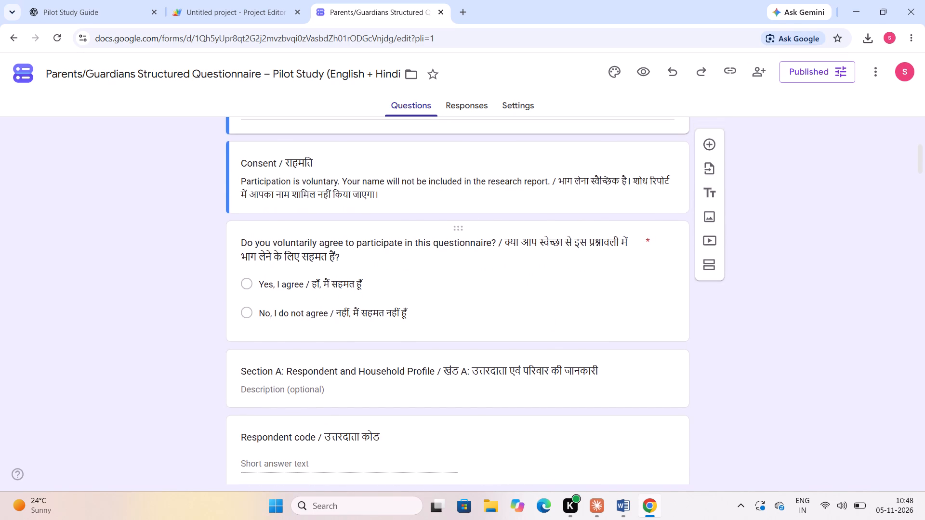
scroll(477, 283, "down", 3)
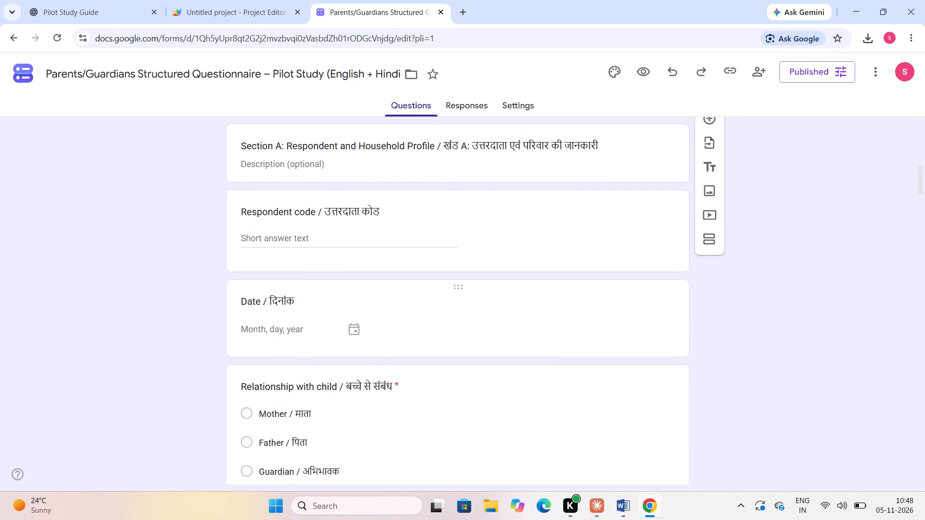
scroll(477, 283, "down", 3)
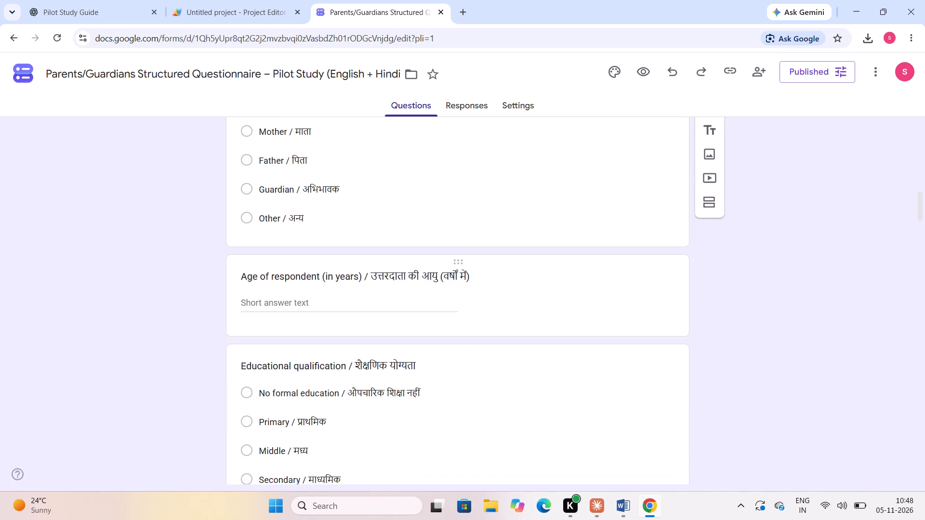
scroll(477, 283, "down", 5)
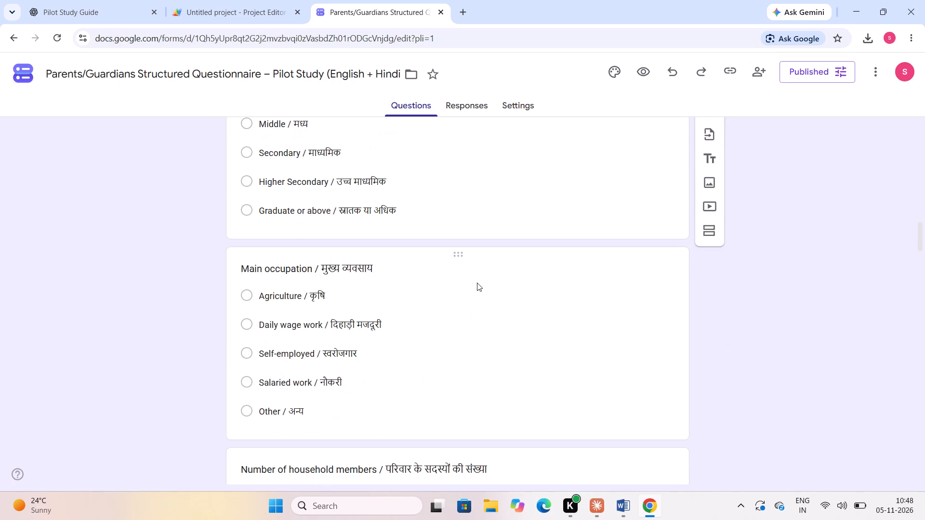
scroll(477, 283, "down", 3)
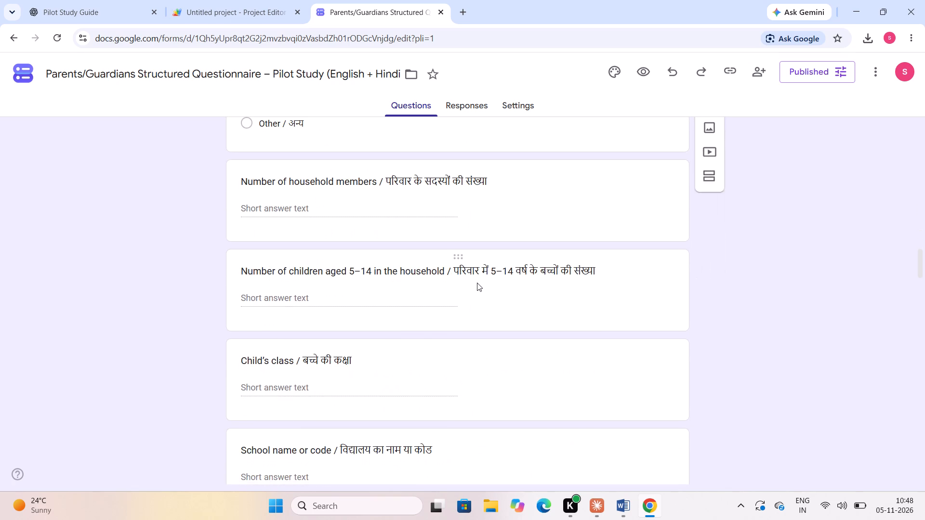
scroll(477, 283, "down", 2)
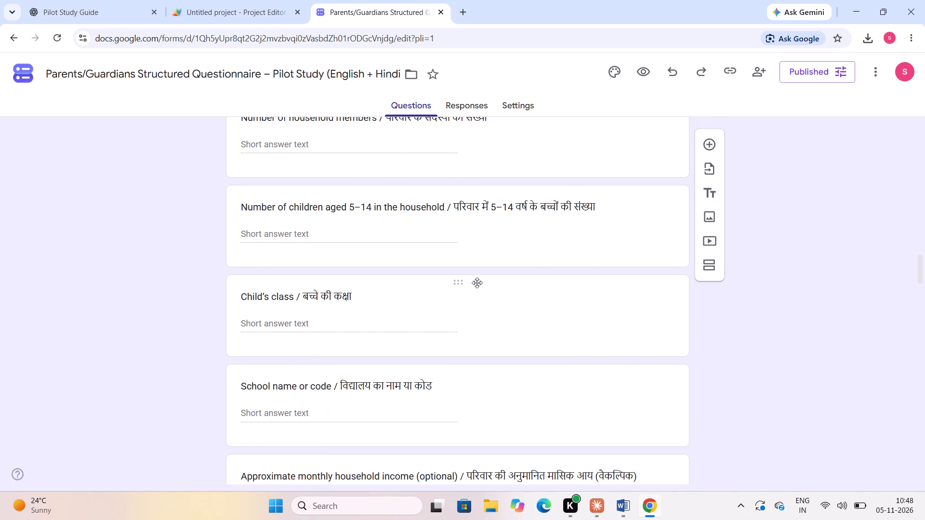
scroll(477, 283, "up", 2)
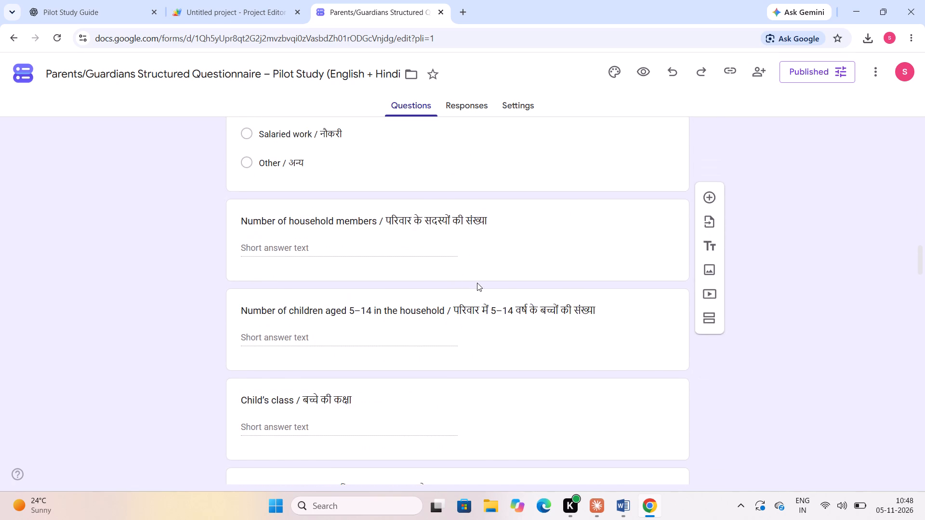
scroll(477, 283, "up", 9)
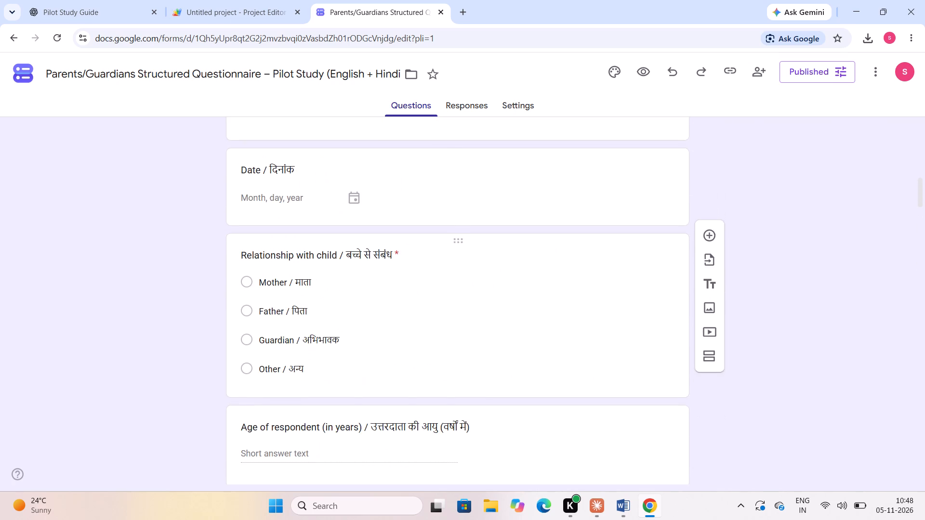
scroll(477, 283, "up", 6)
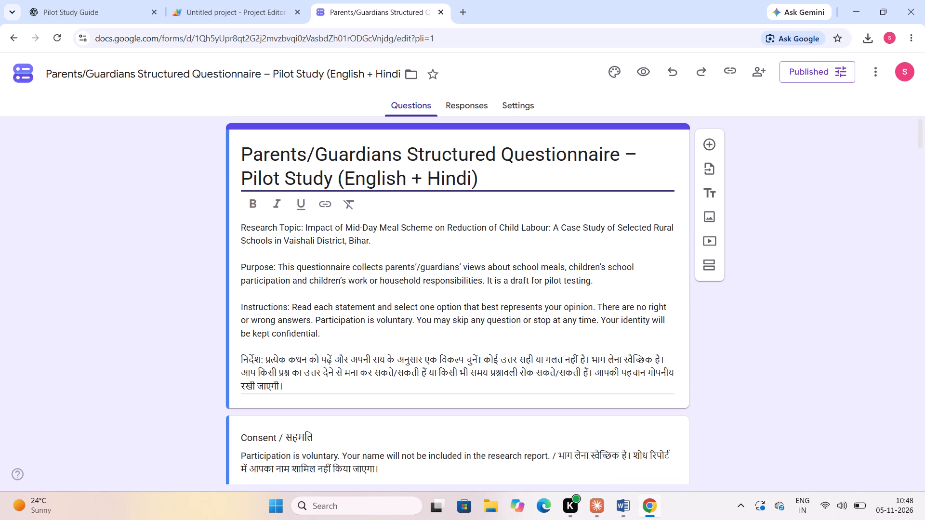
Review the Section A questions on respondent code, date, relationship with child, age and educational qualification with their bilingual answer options.
scroll(477, 283, "down", 3)
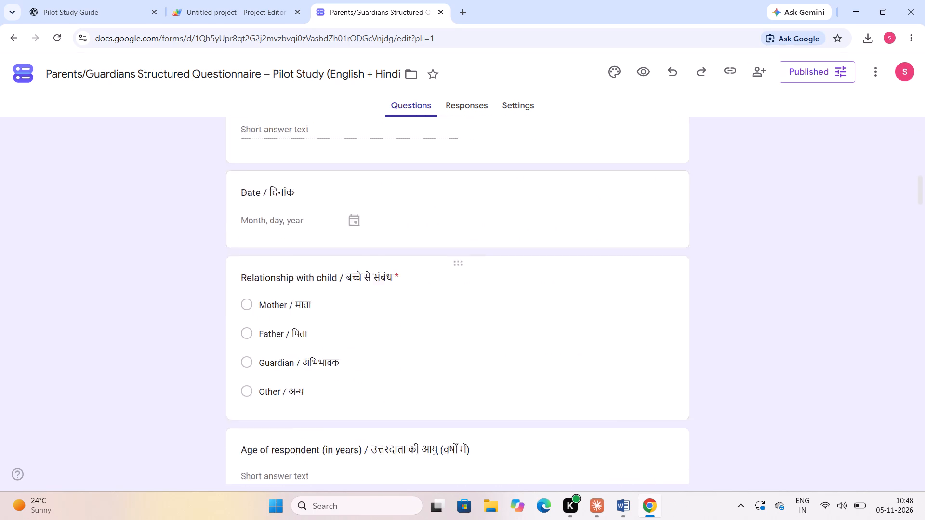
scroll(477, 283, "up", 2)
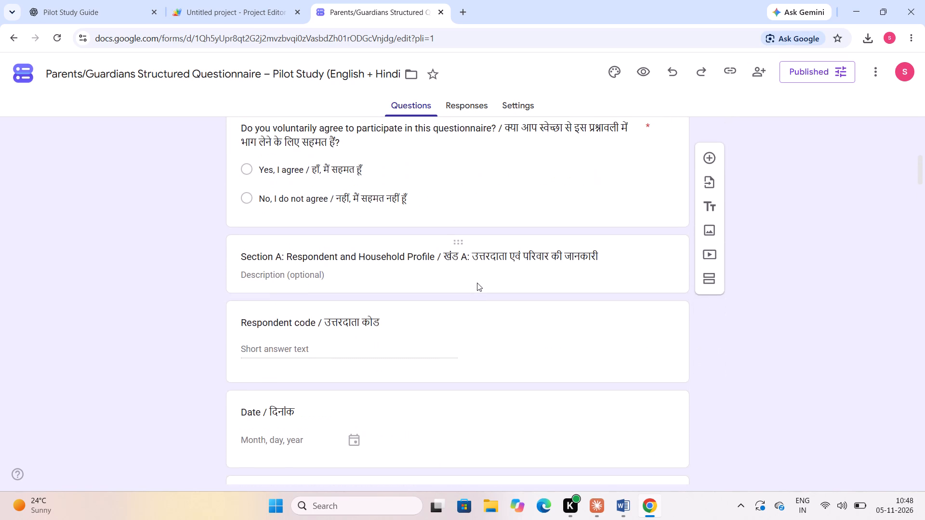
scroll(477, 283, "up", 2)
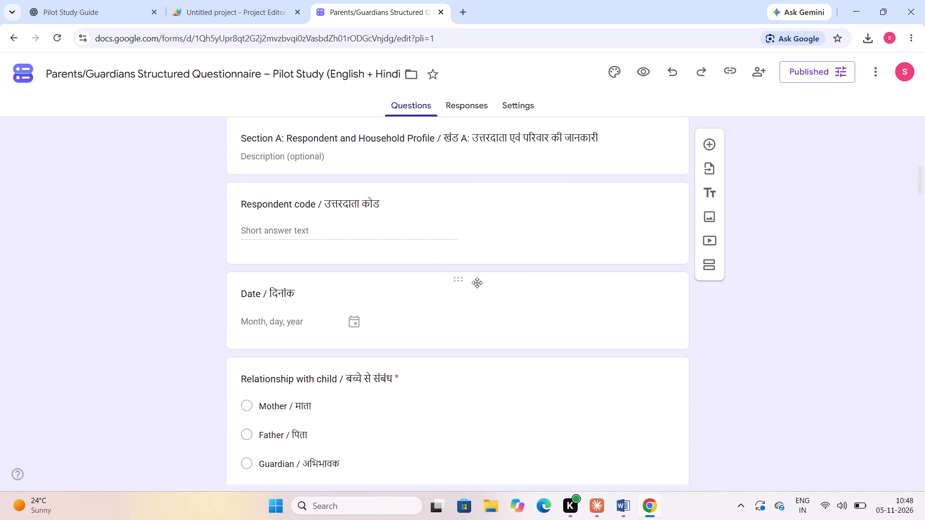
scroll(477, 283, "down", 2)
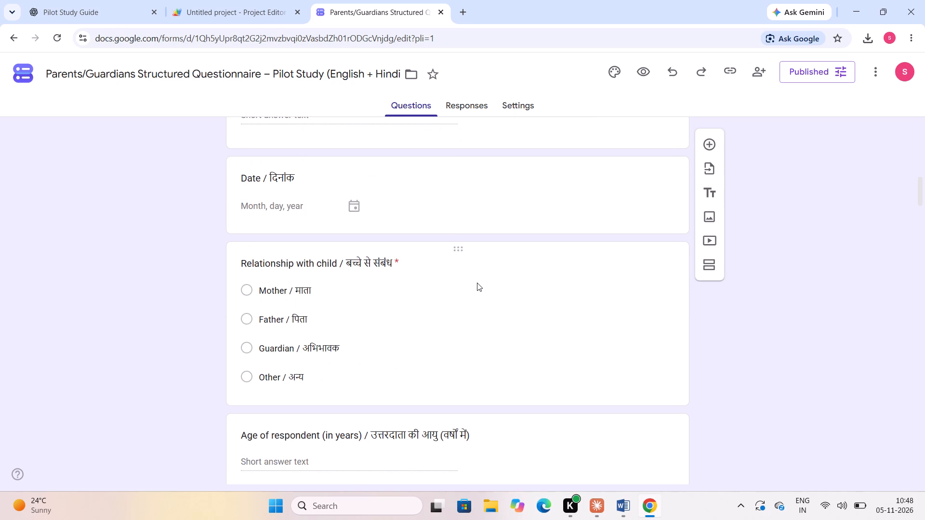
scroll(477, 283, "down", 1)
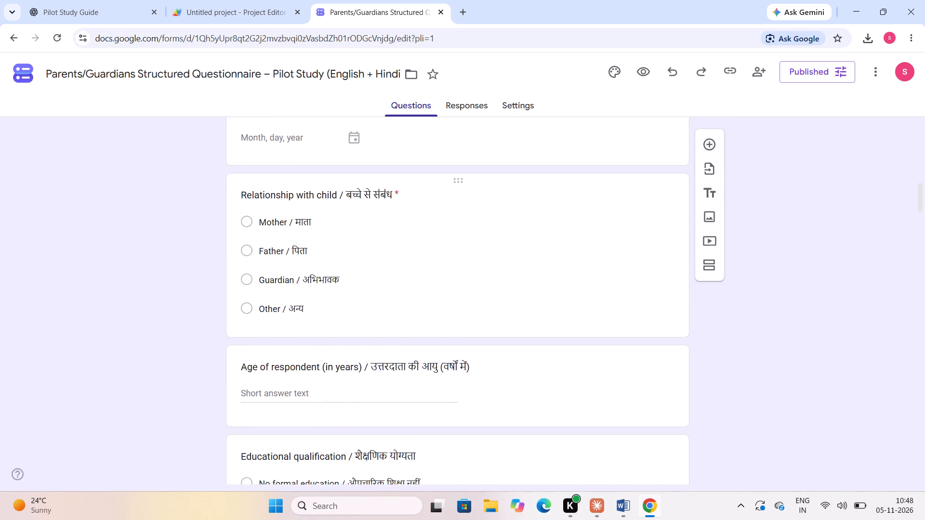
scroll(477, 283, "down", 3)
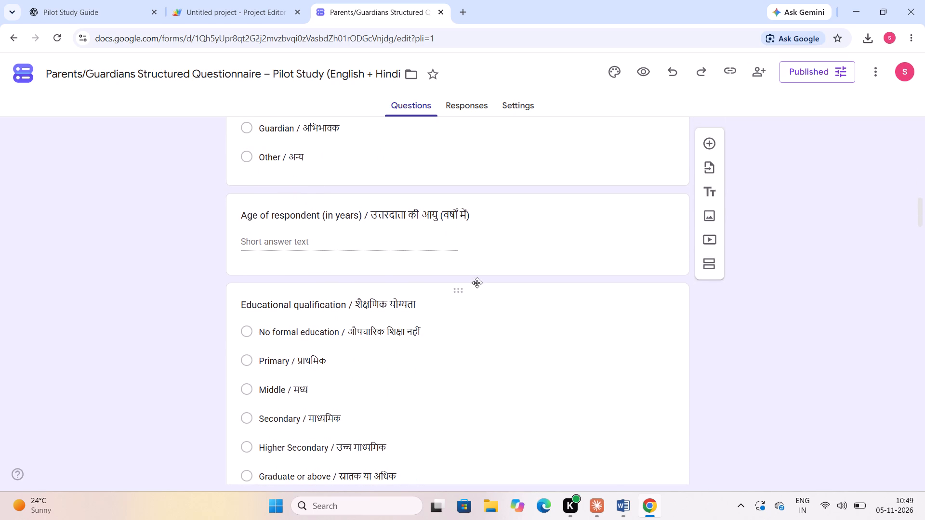
scroll(477, 283, "down", 3)
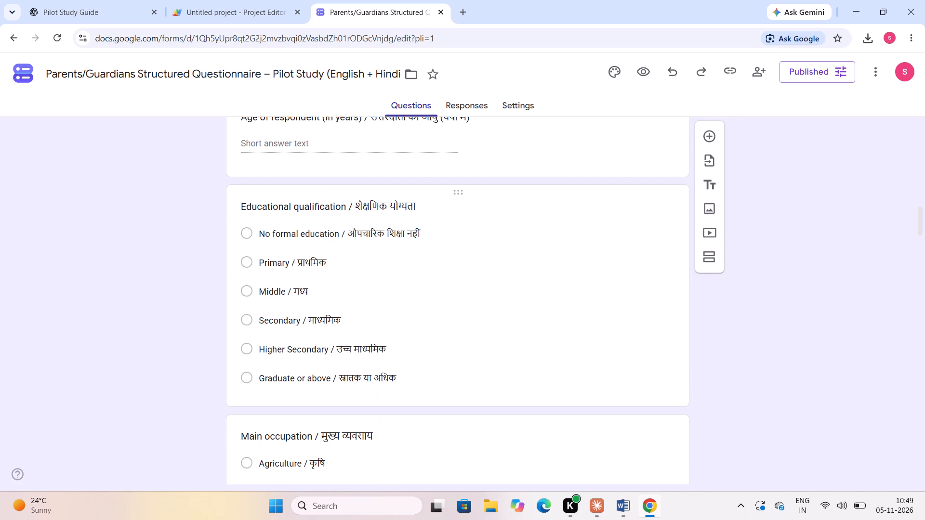
scroll(477, 283, "down", 1)
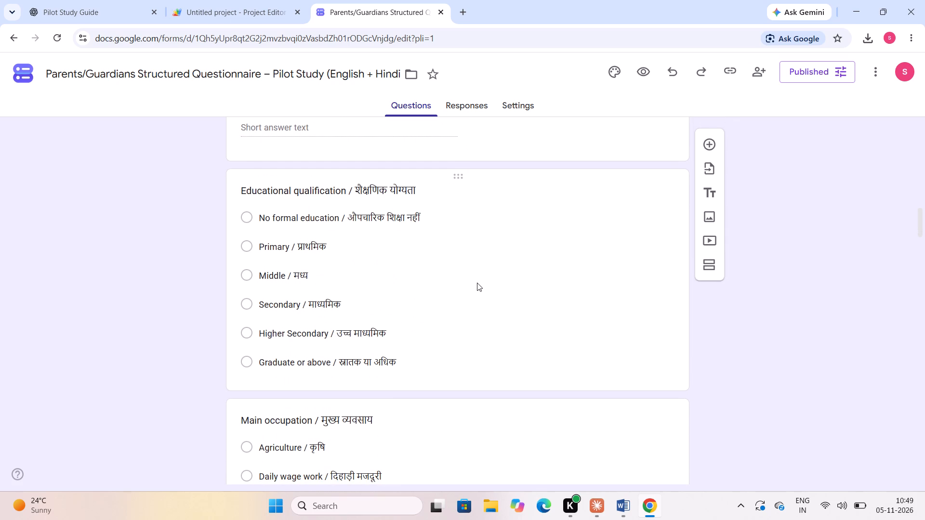
Review the remaining Section A questions on main occupation, household members, children aged 5–14, child's class, school and monthly household income.
scroll(477, 283, "down", 3)
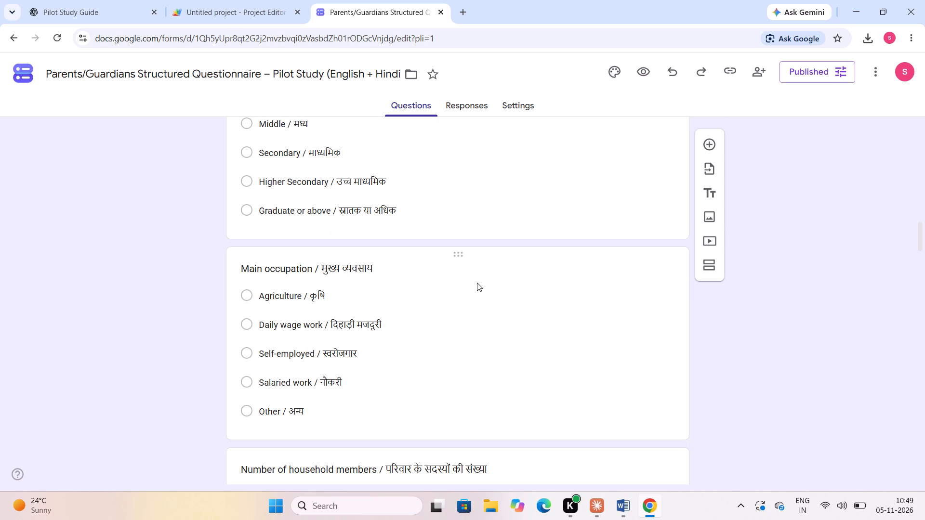
scroll(477, 283, "down", 2)
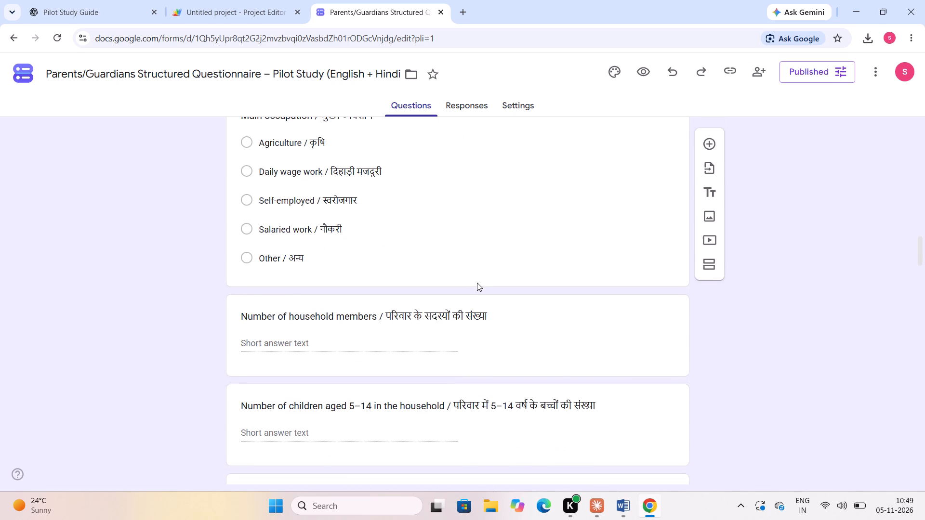
scroll(477, 283, "down", 1)
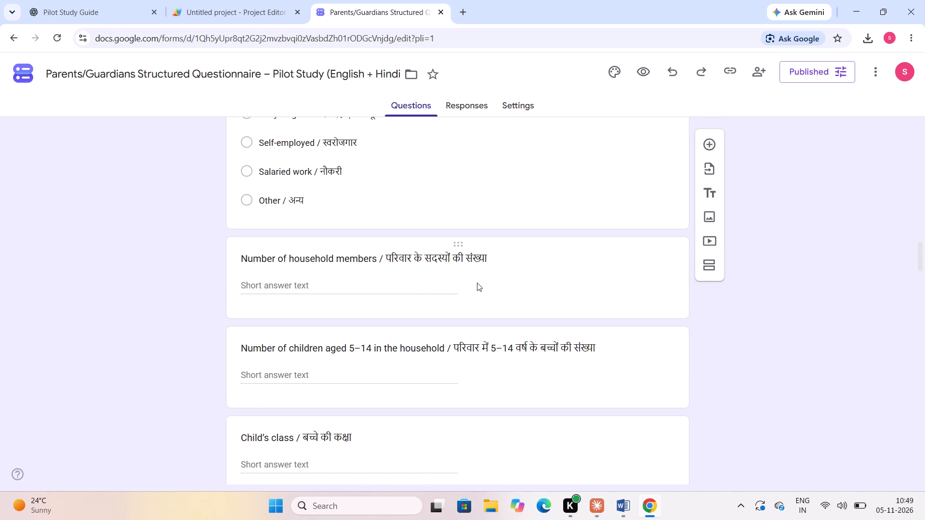
scroll(477, 283, "down", 3)
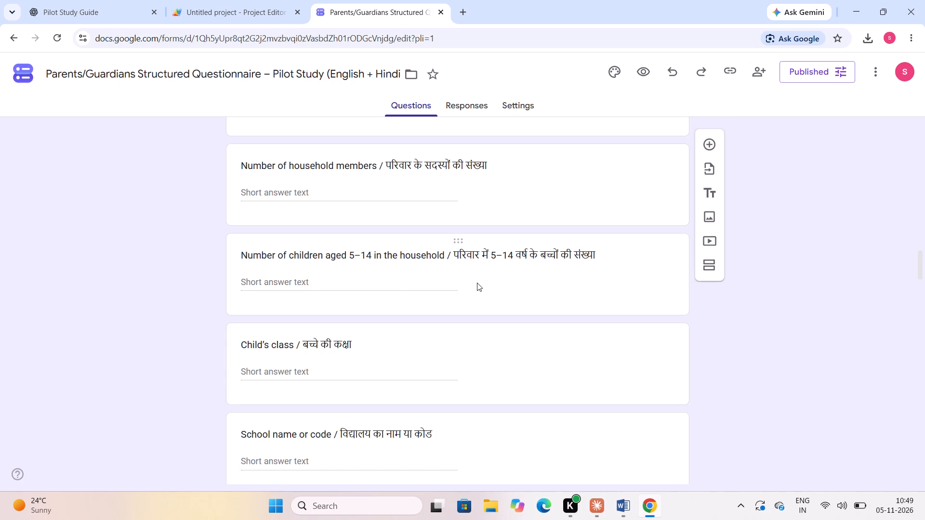
scroll(477, 283, "down", 2)
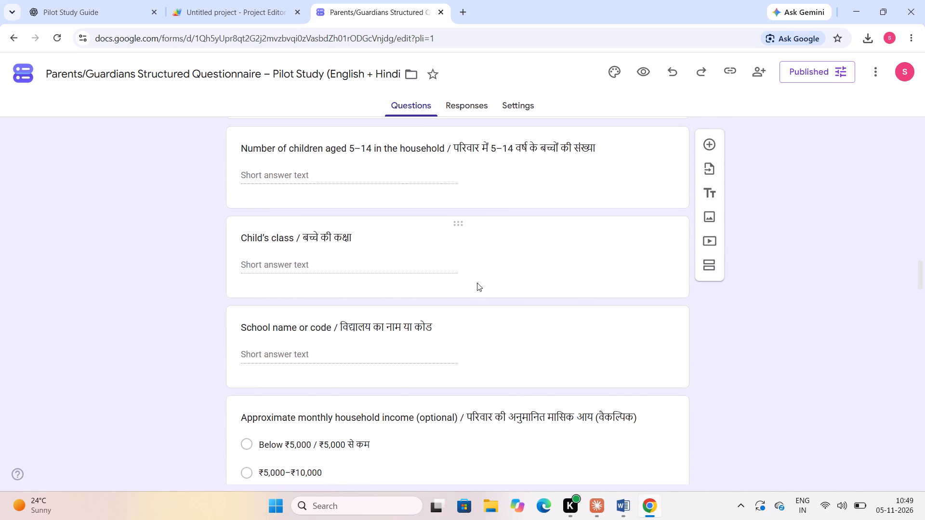
scroll(477, 283, "down", 2)
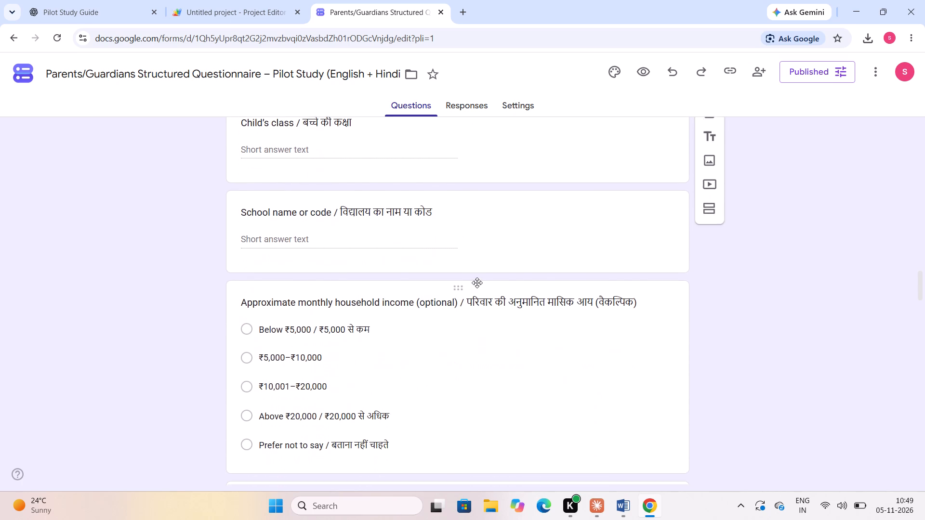
scroll(477, 283, "down", 2)
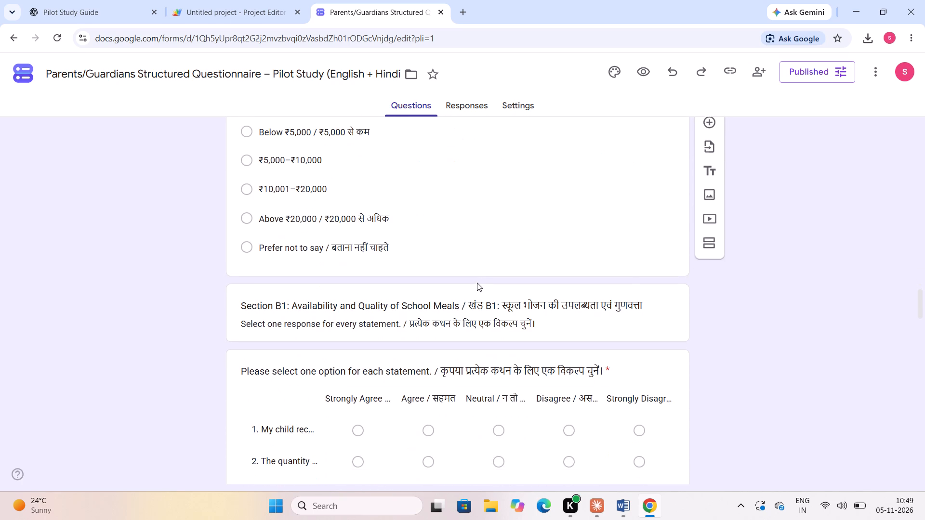
Open the Section B1 school meals grid question for editing and check its statement rows and agreement-scale columns.
scroll(477, 283, "down", 1)
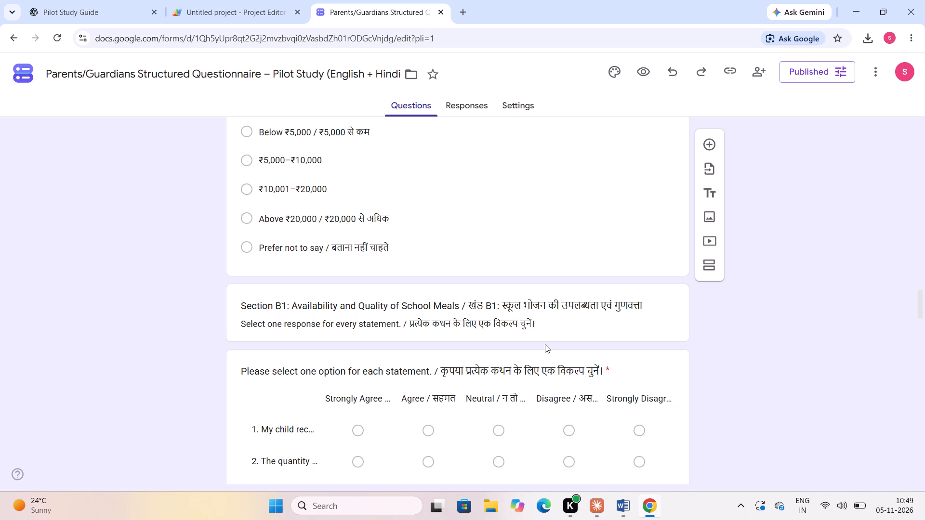
scroll(523, 350, "down", 2)
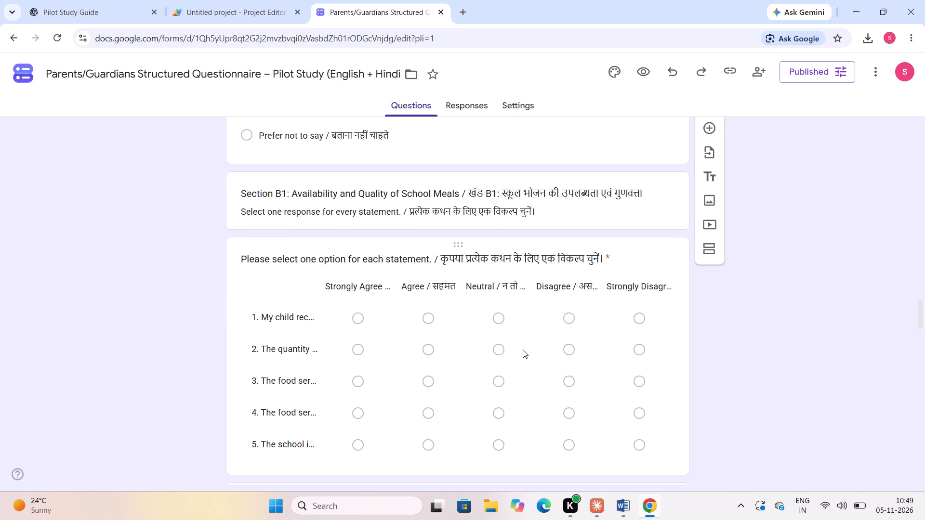
scroll(523, 350, "down", 1)
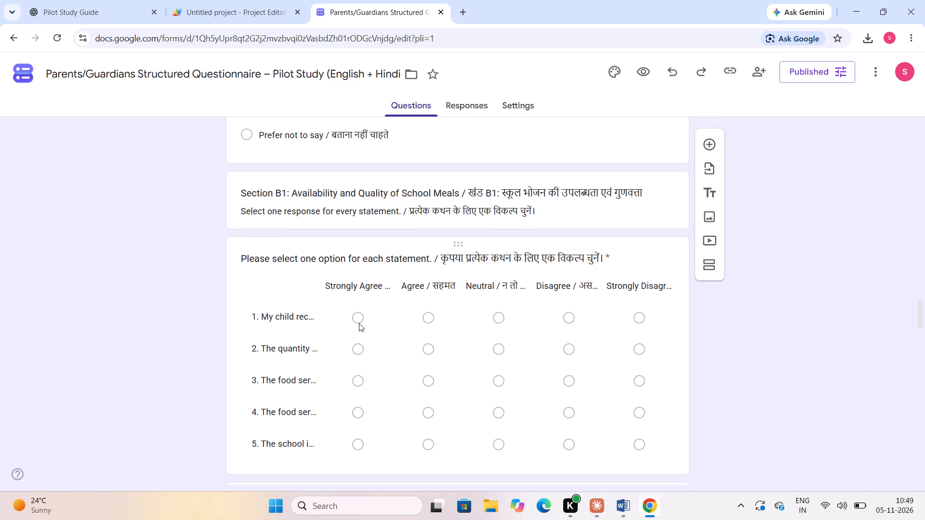
left_click(306, 315)
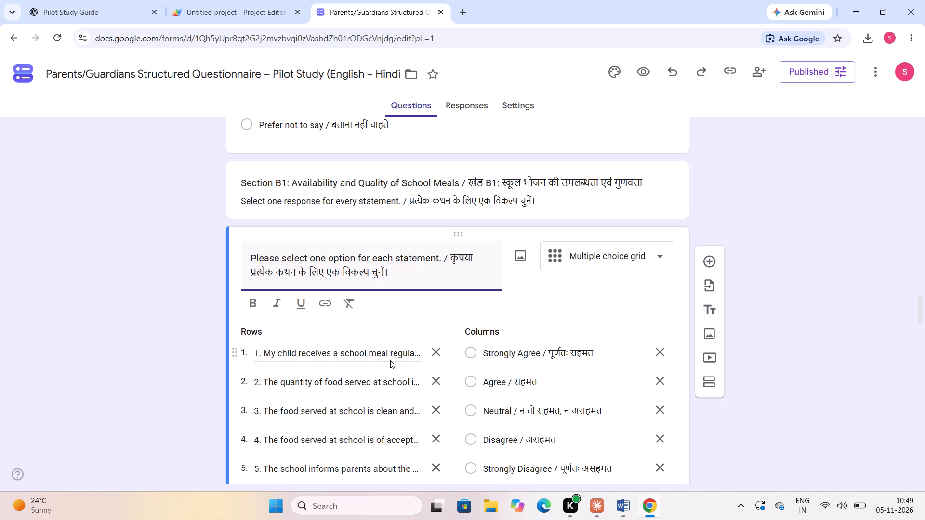
scroll(390, 360, "down", 3)
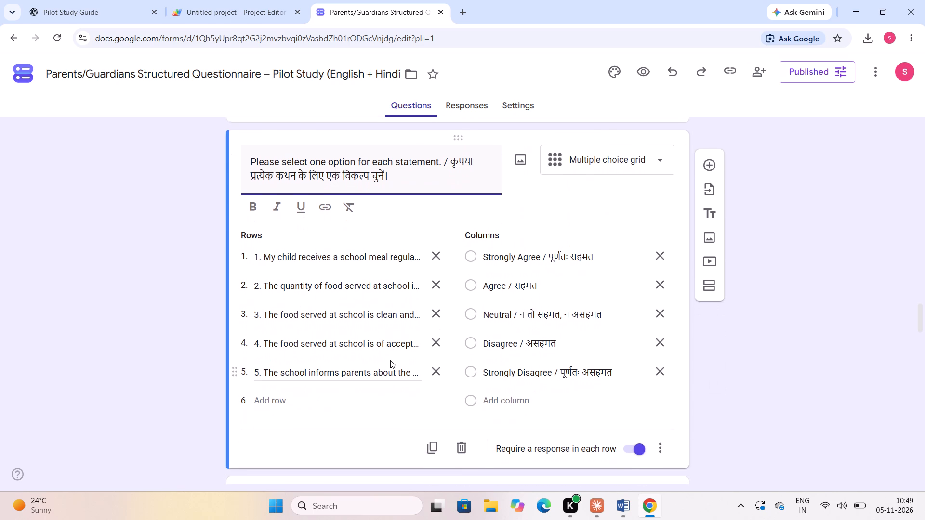
scroll(390, 360, "down", 1)
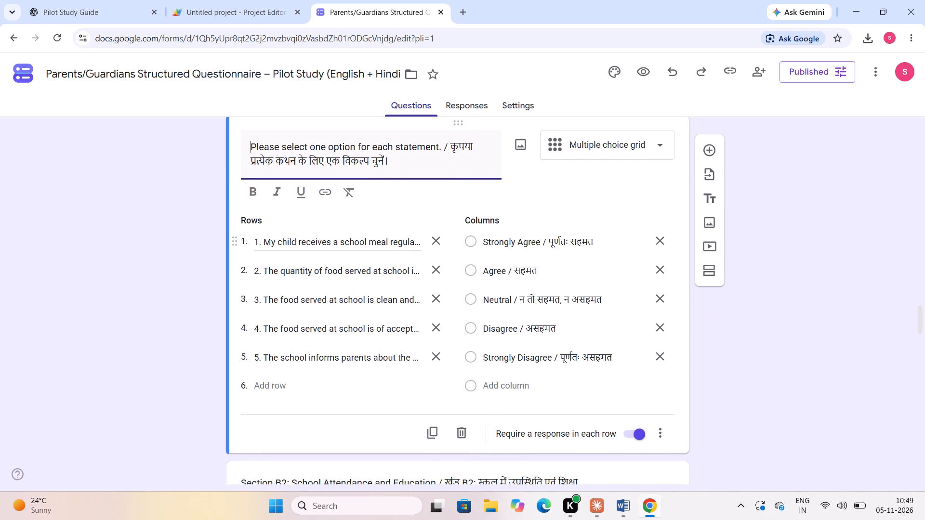
Inspect the full bilingual wording of the first statement row in the Section B1 grid, leaving its text unedited.
left_click(405, 247)
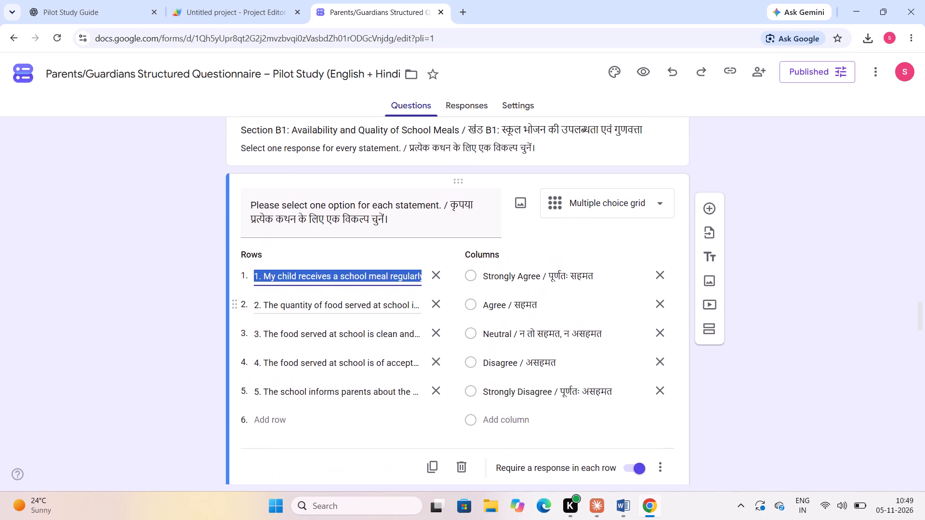
scroll(405, 247, "down", 1)
scroll(405, 247, "up", 1)
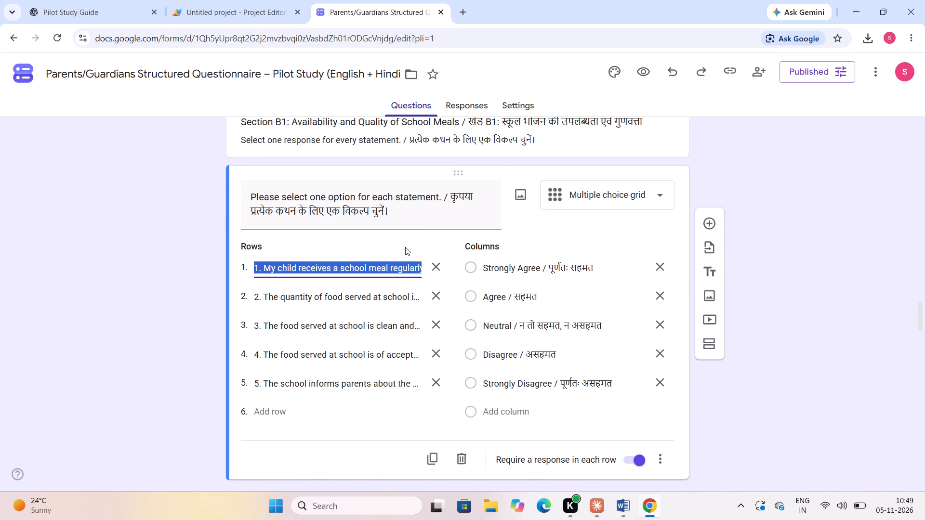
scroll(405, 247, "up", 1)
right_click(405, 272)
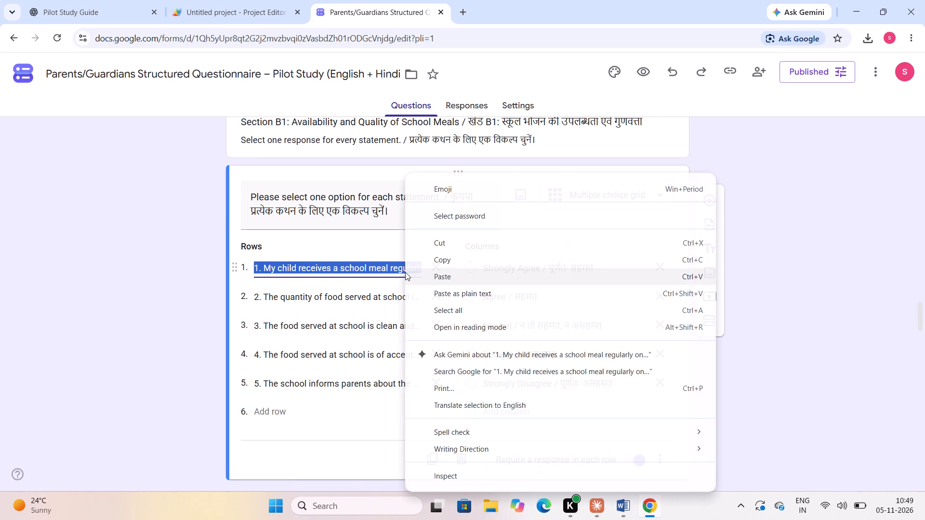
left_click(376, 283)
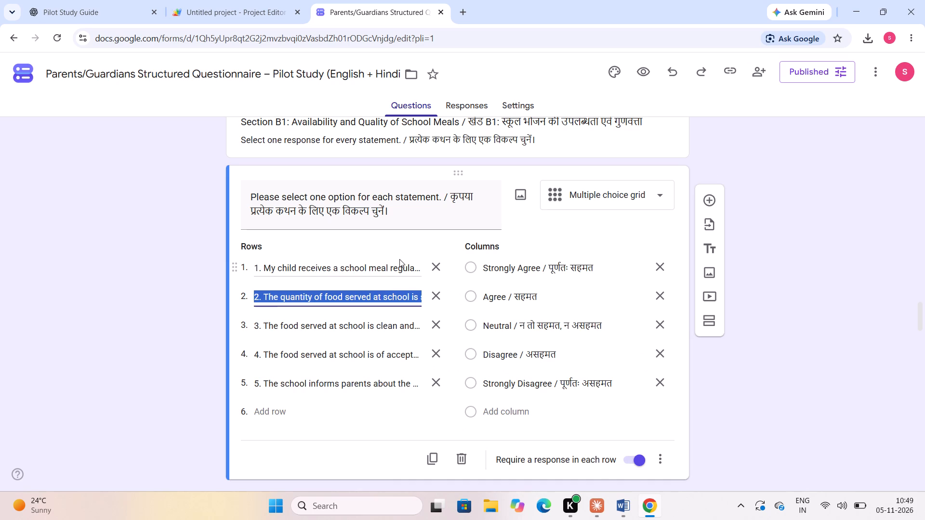
left_click(426, 250)
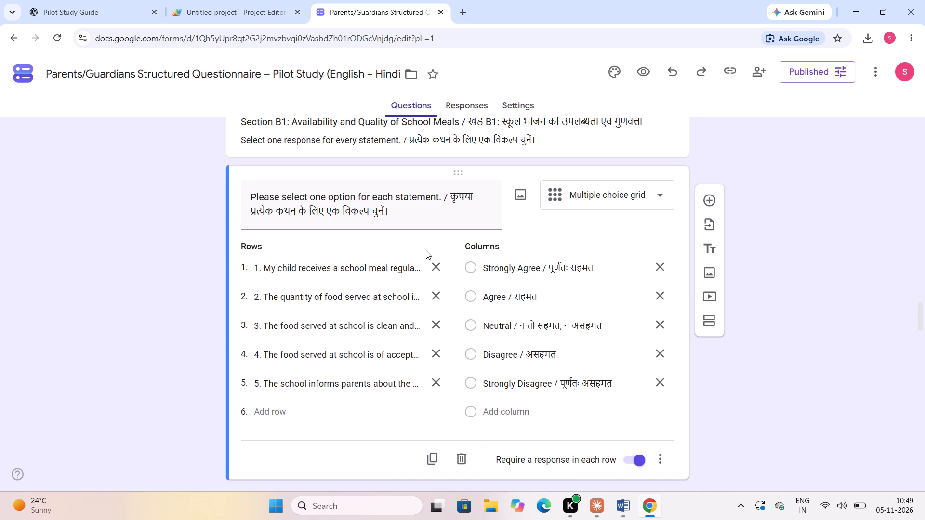
left_click(412, 265)
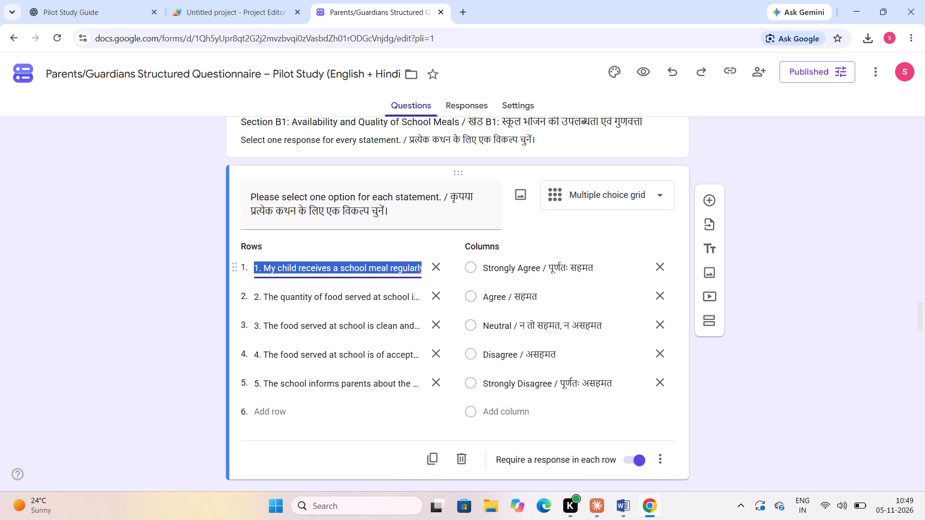
scroll(412, 265, "left", 1)
scroll(412, 265, "right", 1)
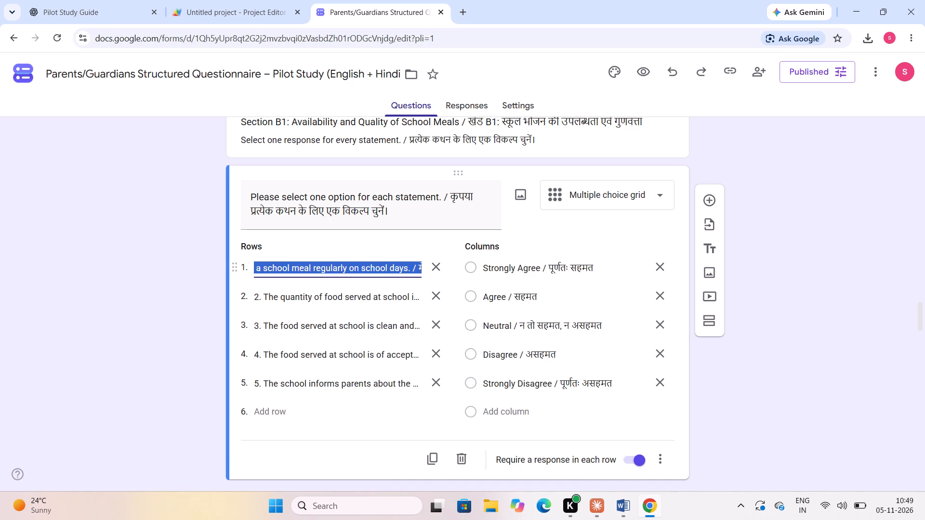
scroll(412, 265, "right", 1)
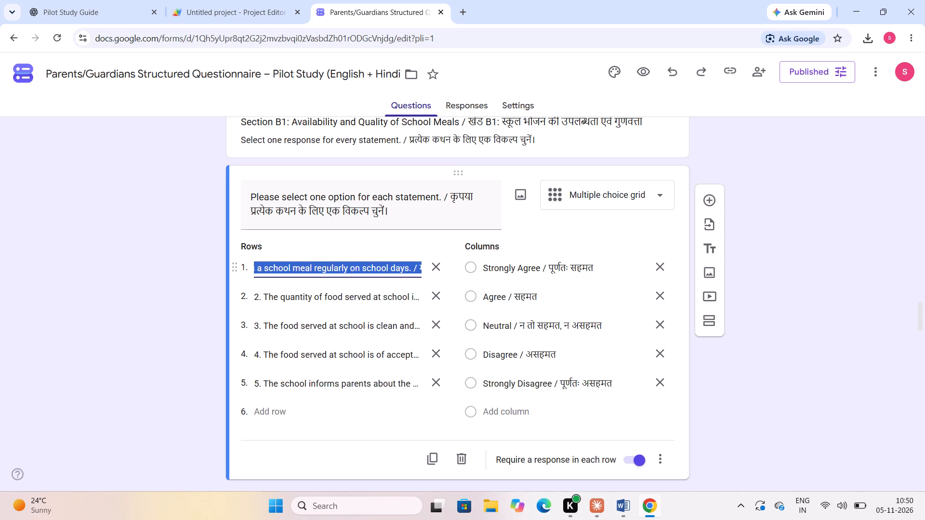
left_click_drag(412, 265, 182, 310)
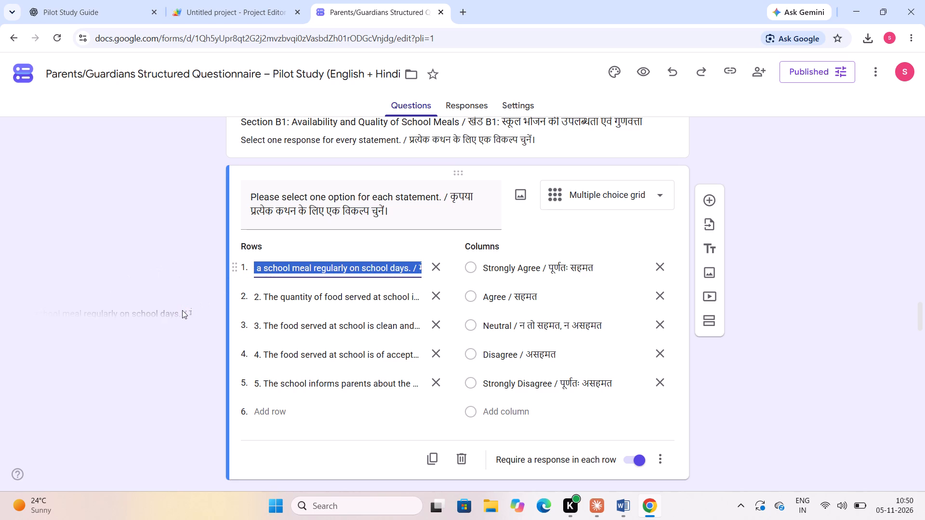
left_click(182, 310)
Review the Section B2 to B5 statement grids and the optional open-ended questions in Section C.
scroll(342, 334, "down", 2)
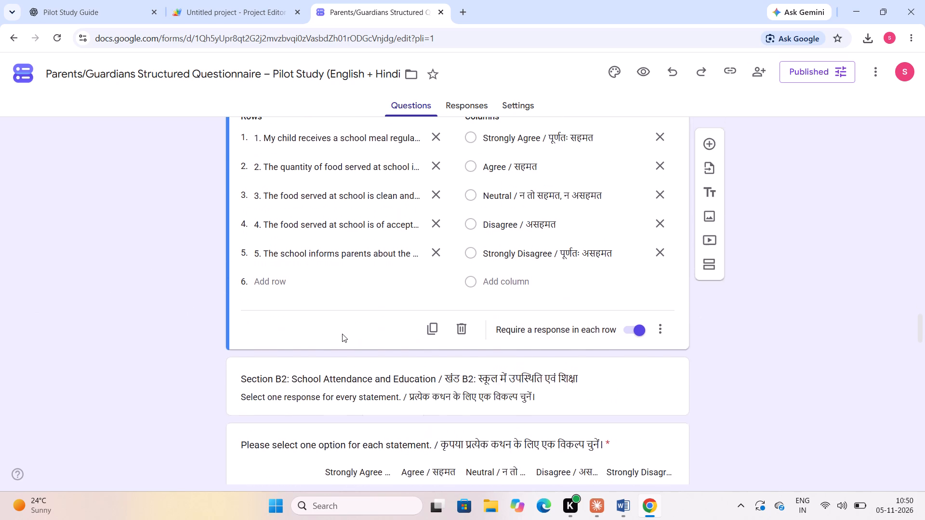
scroll(342, 334, "down", 3)
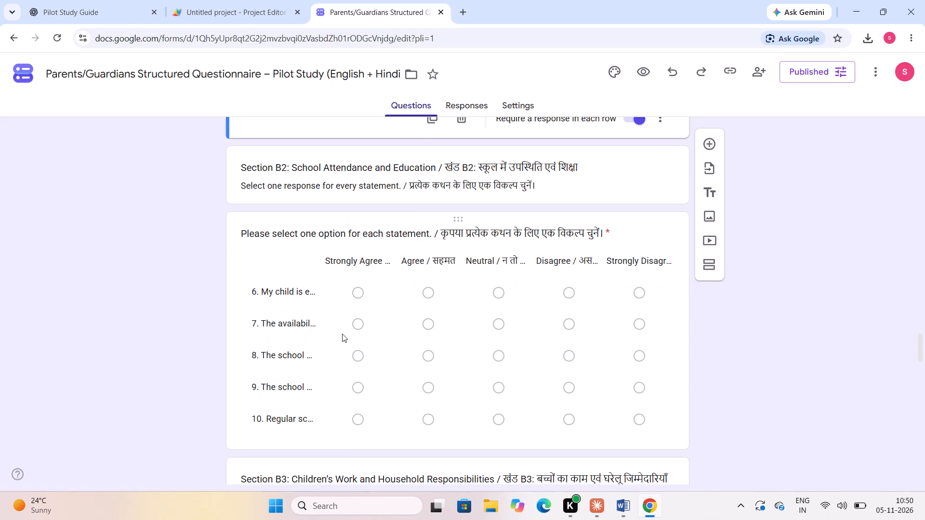
scroll(286, 334, "down", 4)
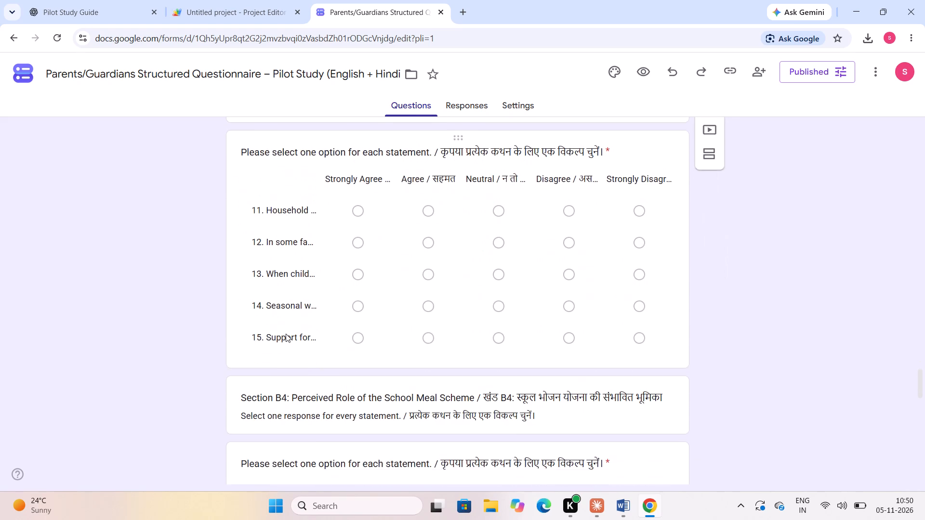
scroll(286, 334, "down", 4)
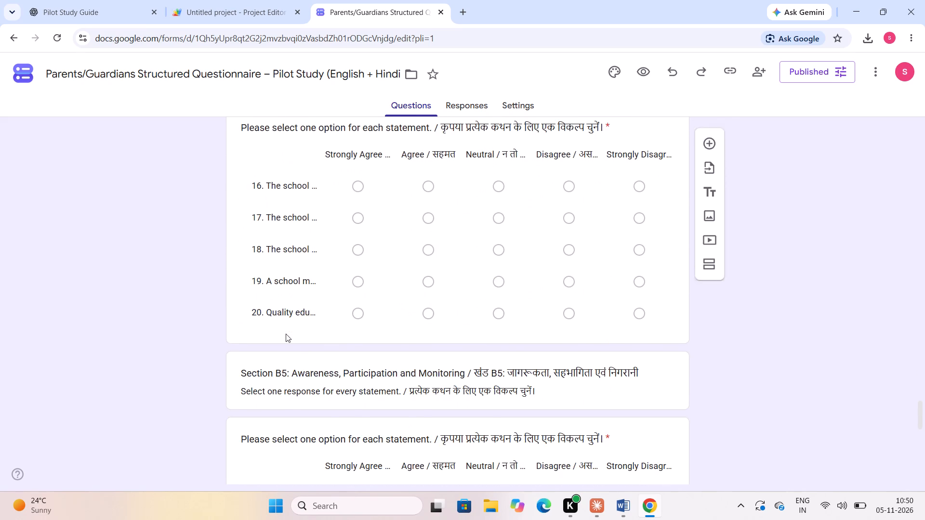
scroll(286, 334, "down", 6)
Go back over the form from the Section C questions through the B grids to the respondent profile questions in Section A.
scroll(286, 334, "up", 3)
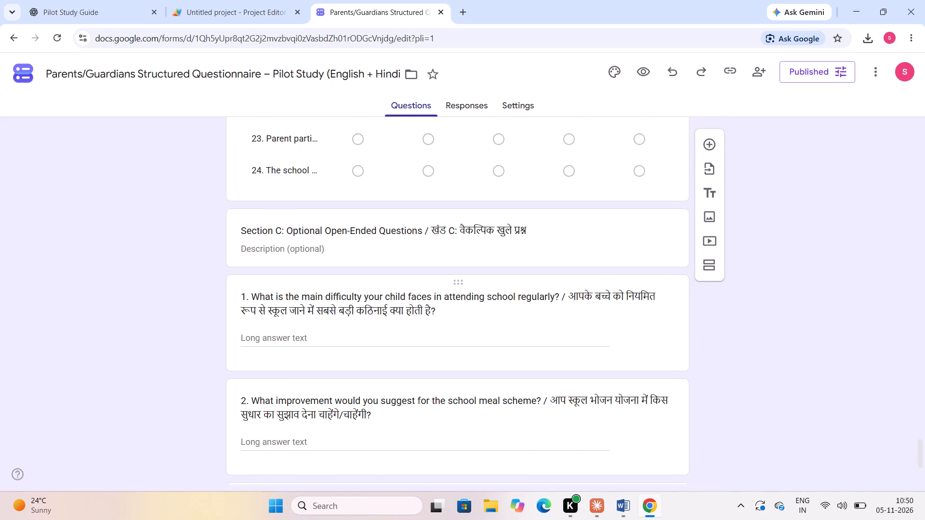
scroll(286, 334, "up", 4)
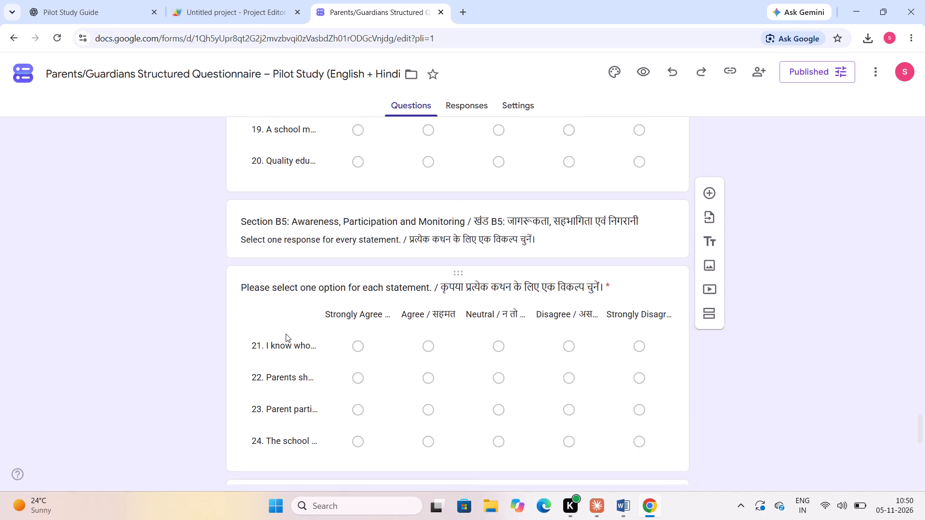
scroll(286, 334, "up", 5)
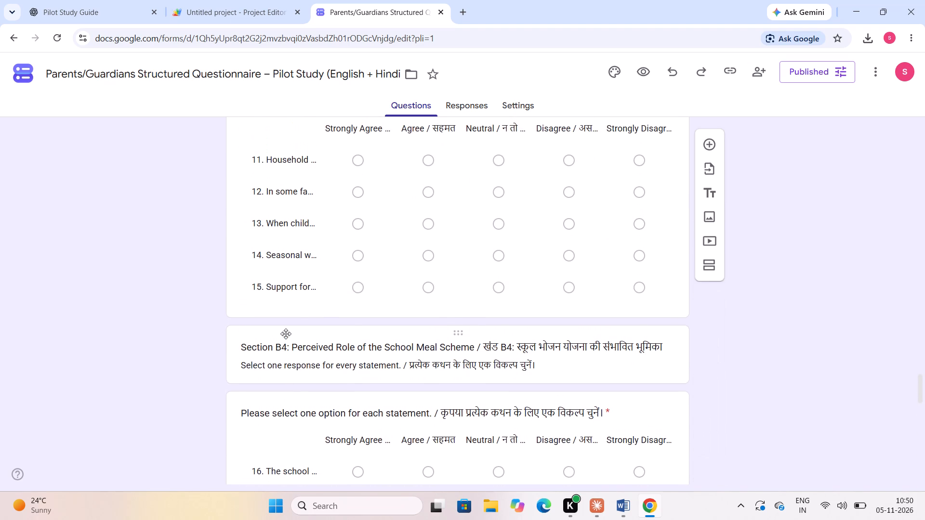
scroll(286, 334, "up", 9)
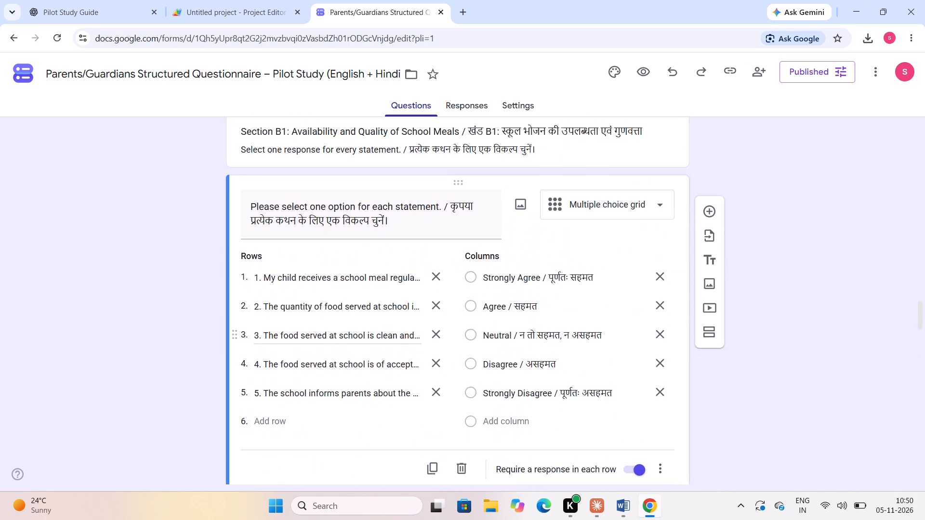
scroll(286, 334, "up", 7)
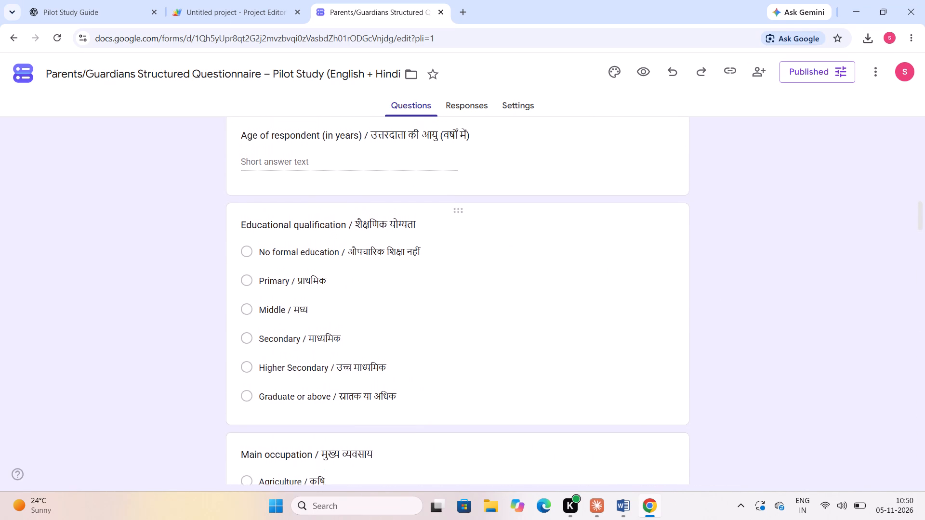
scroll(286, 334, "up", 5)
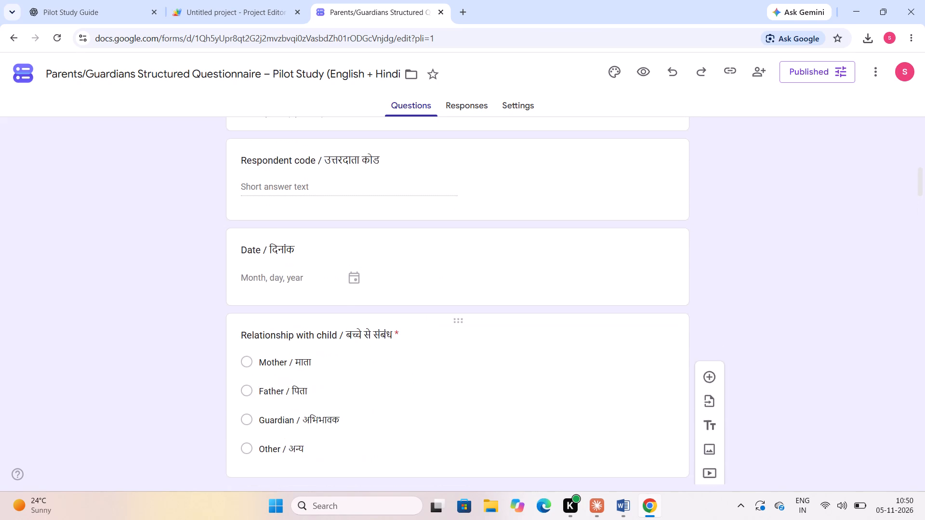
scroll(286, 334, "up", 2)
Recheck the form from the Section A profile questions through the agreement-scale grids of Sections B1 to B5.
scroll(286, 334, "down", 2)
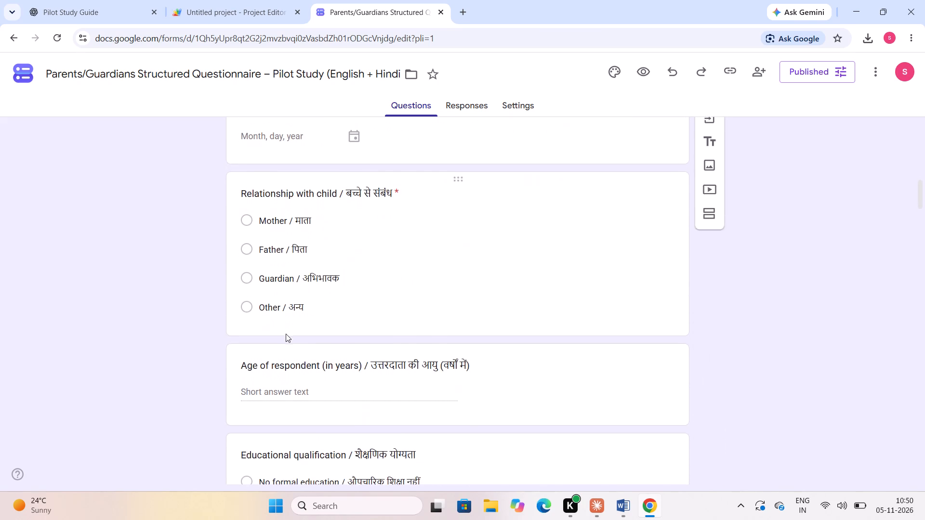
scroll(286, 334, "down", 2)
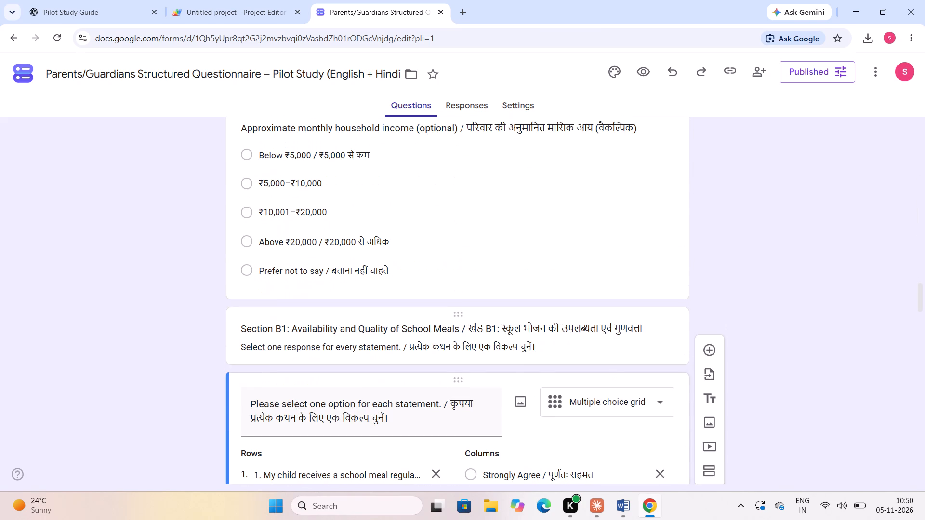
scroll(286, 334, "down", 2)
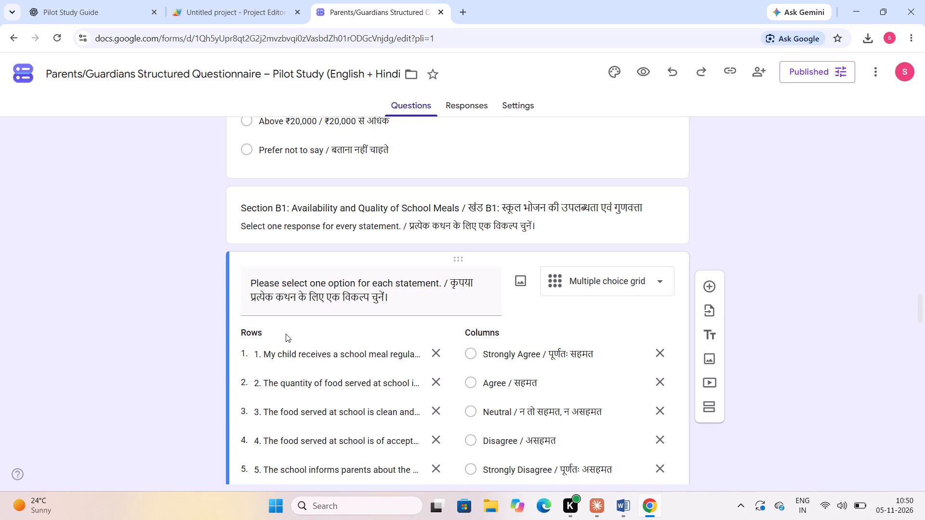
scroll(286, 334, "down", 2)
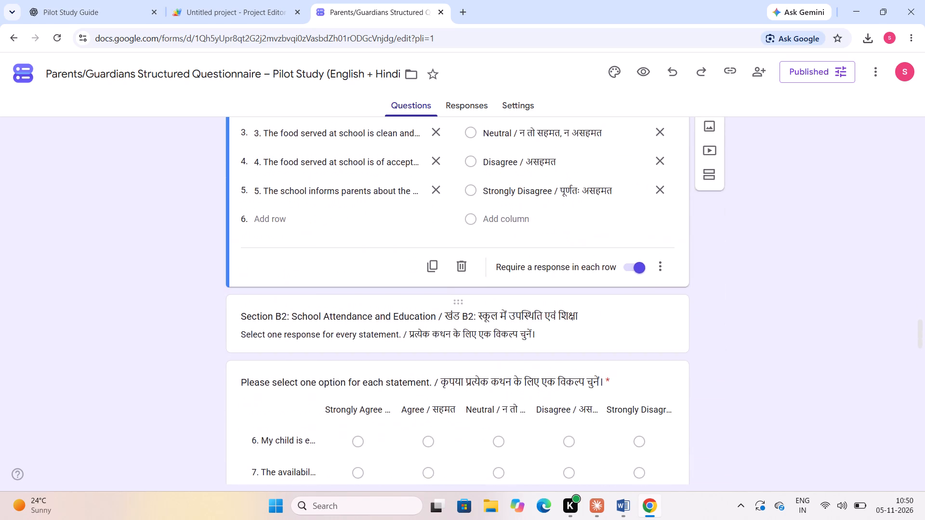
scroll(286, 334, "down", 5)
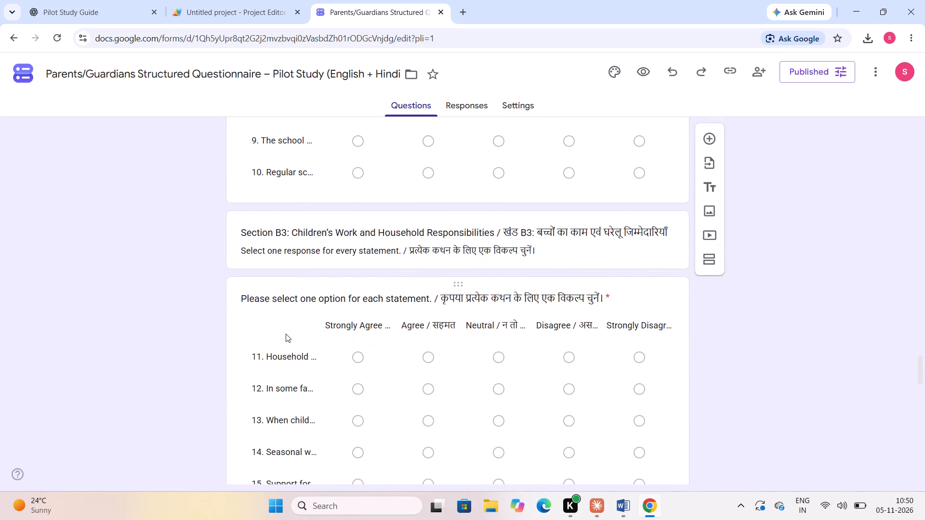
scroll(286, 334, "down", 3)
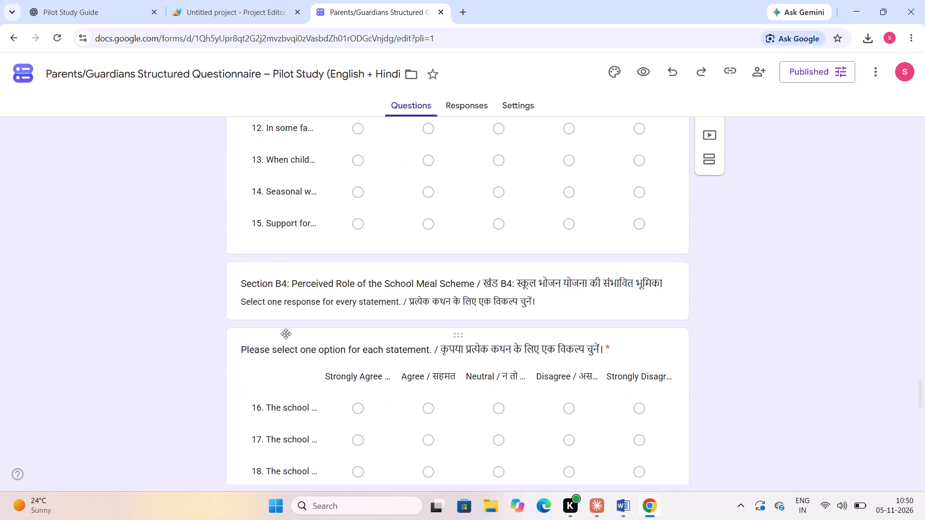
scroll(286, 334, "down", 4)
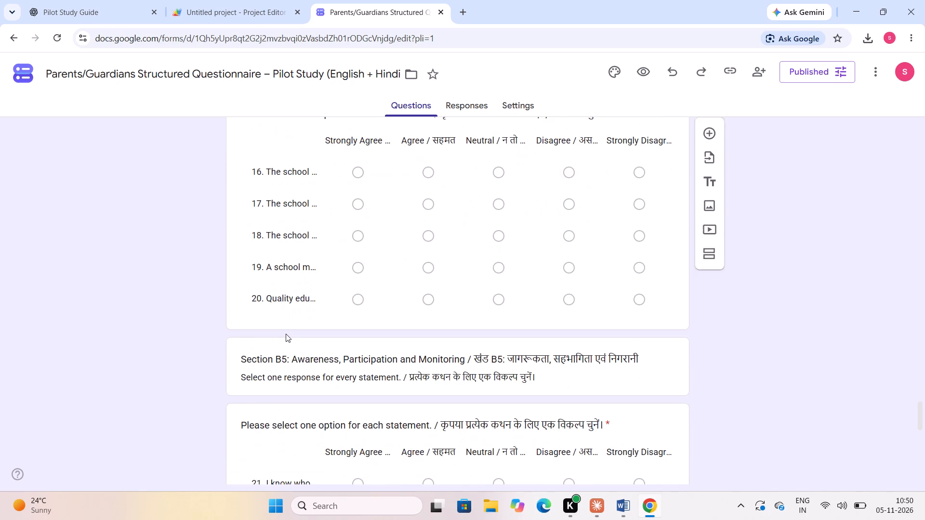
scroll(286, 334, "down", 2)
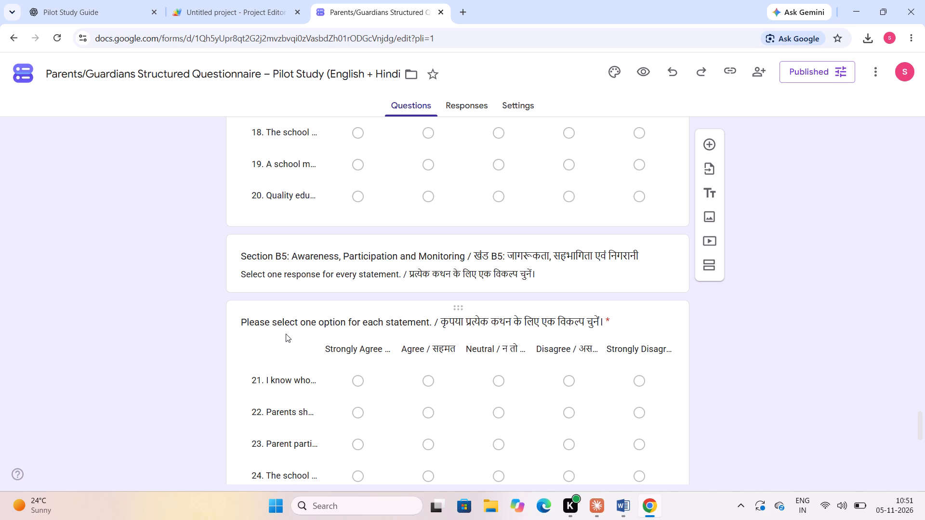
Skim the whole questionnaire from its title down to the three open-ended questions at the end.
scroll(394, 295, "up", 20)
scroll(394, 295, "up", 7)
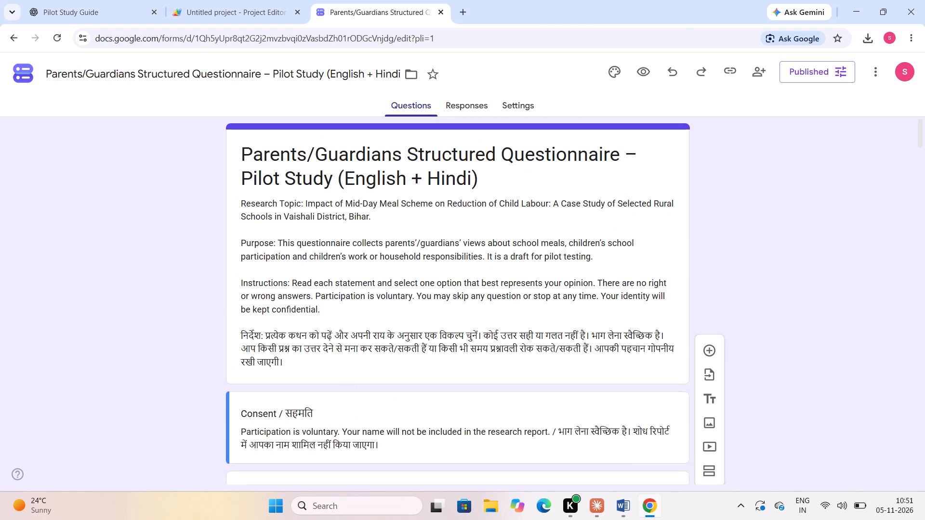
scroll(476, 327, "down", 7)
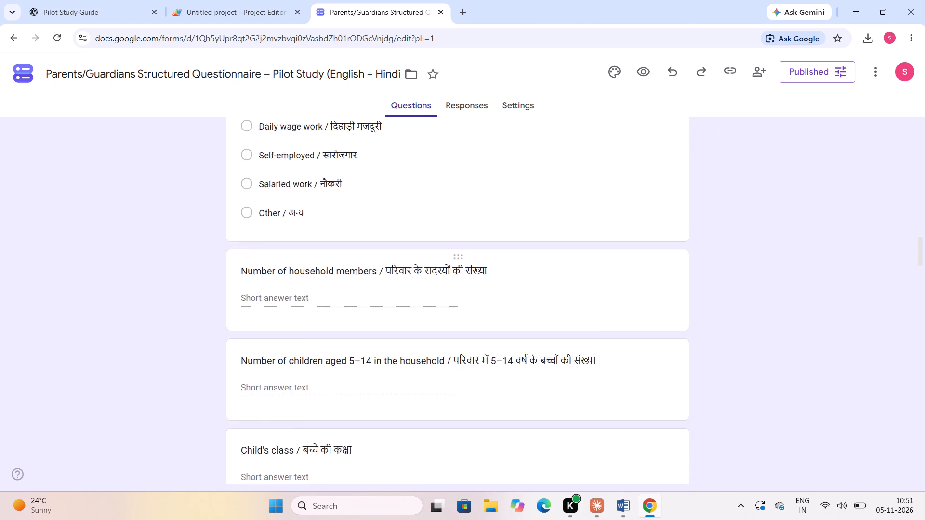
scroll(476, 327, "down", 9)
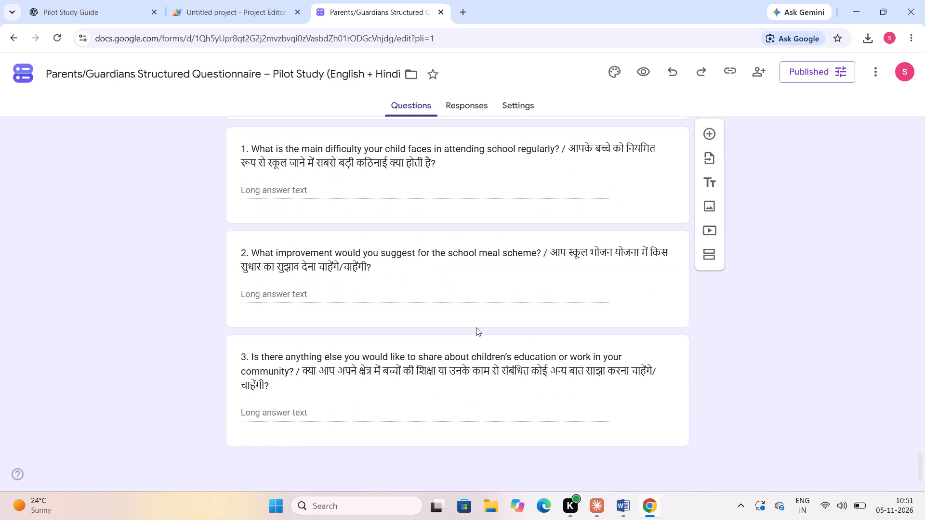
Return to the start of the form and read its title, research topic, purpose and bilingual instructions.
scroll(476, 327, "up", 20)
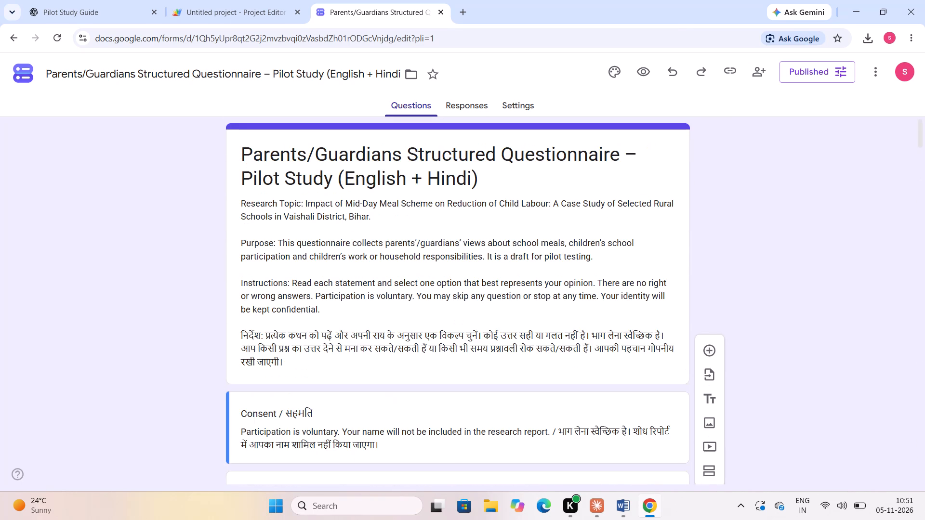
scroll(476, 327, "up", 1)
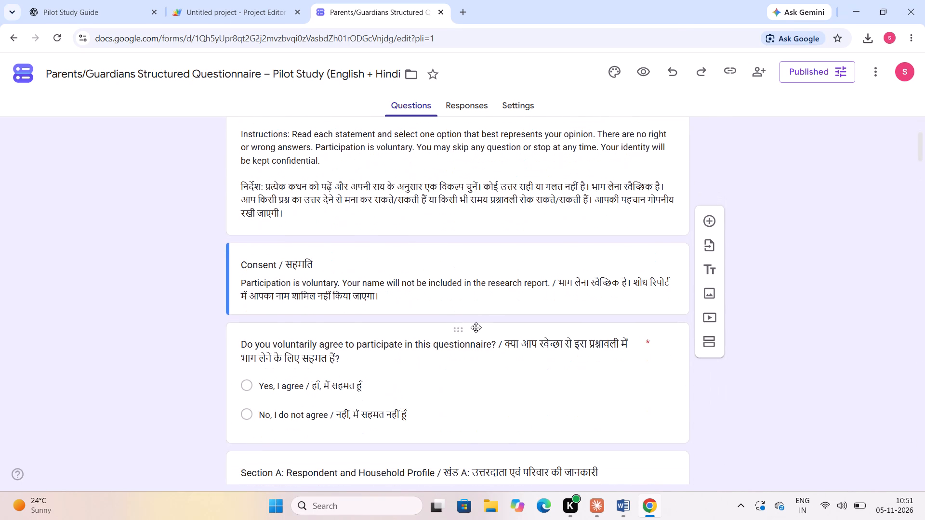
scroll(476, 327, "up", 1)
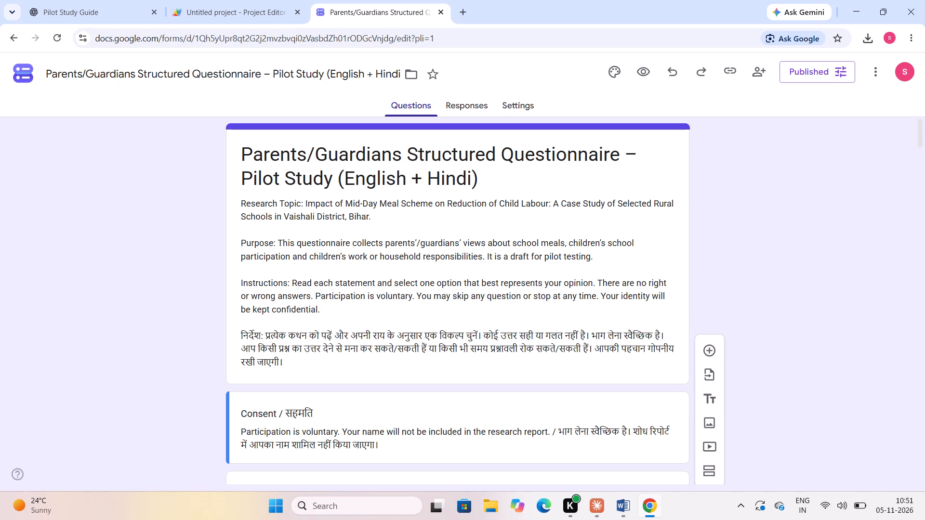
scroll(608, 281, "up", 1)
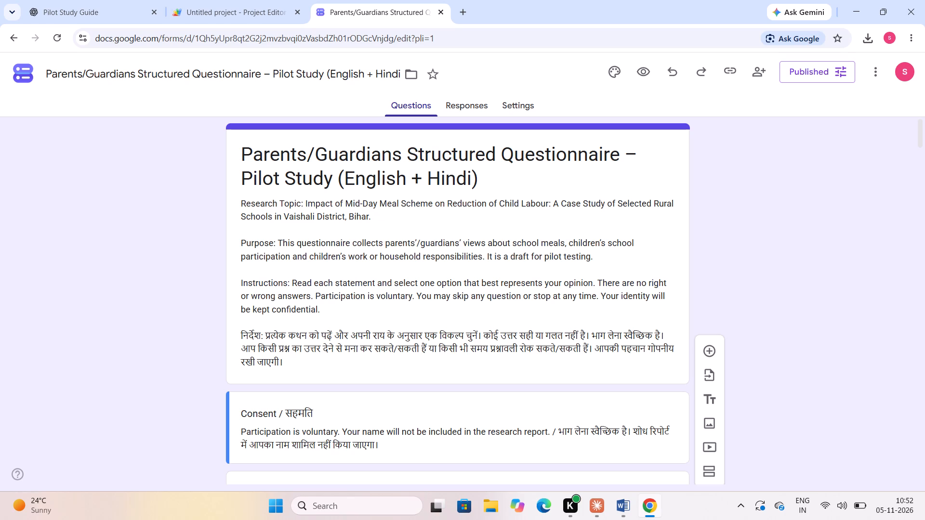
scroll(604, 329, "up", 1)
Examine the bilingual consent statement and the voluntary participation question with its agree and do-not-agree options.
scroll(464, 260, "down", 1)
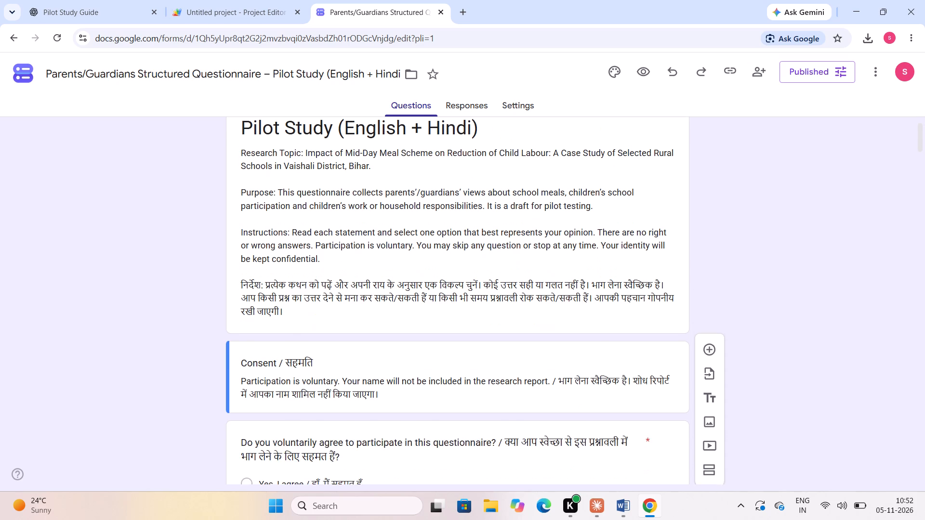
scroll(464, 260, "down", 2)
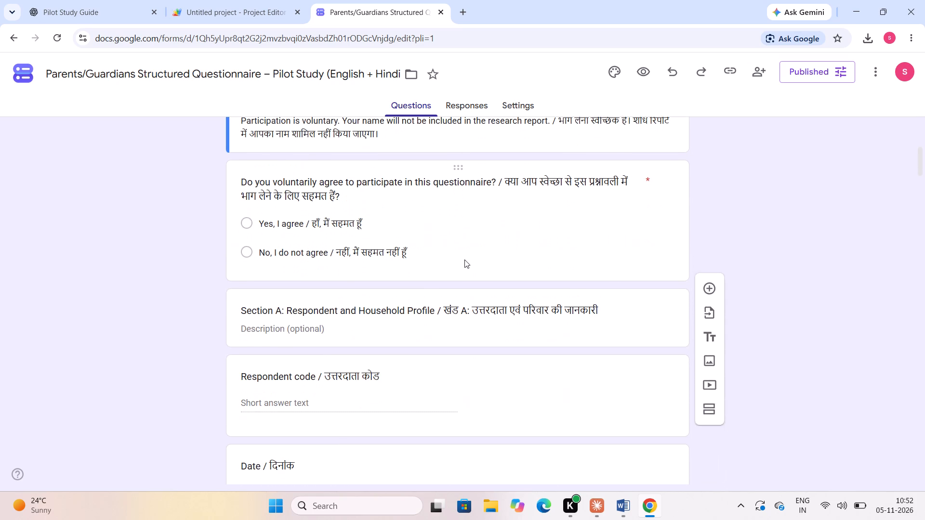
scroll(464, 260, "down", 1)
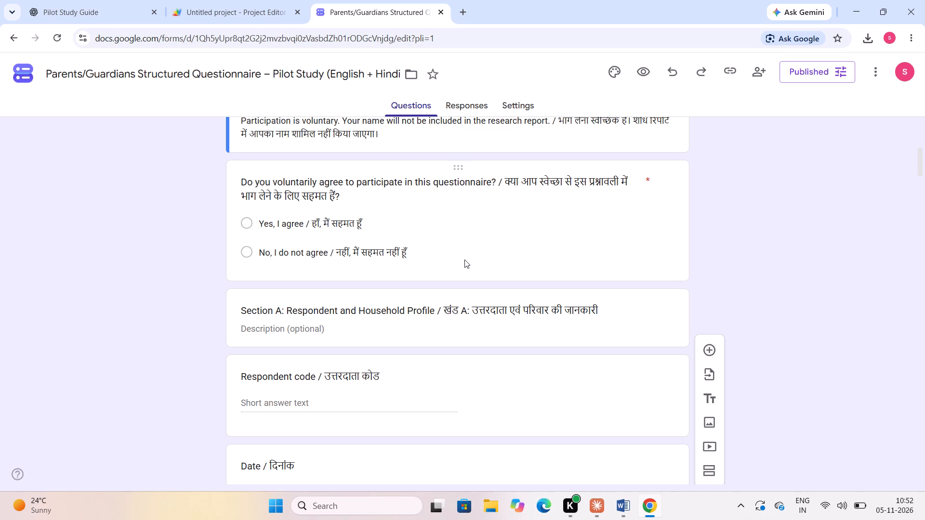
scroll(464, 260, "up", 1)
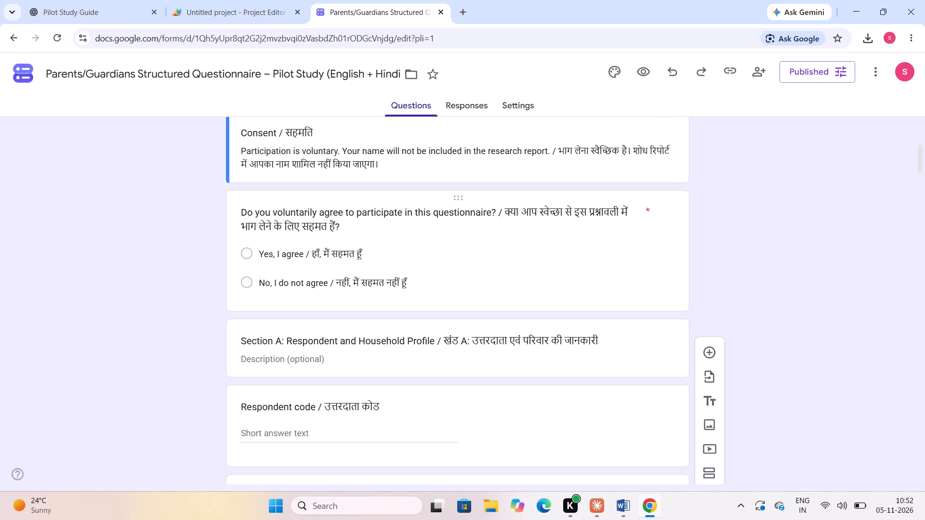
scroll(464, 260, "up", 1)
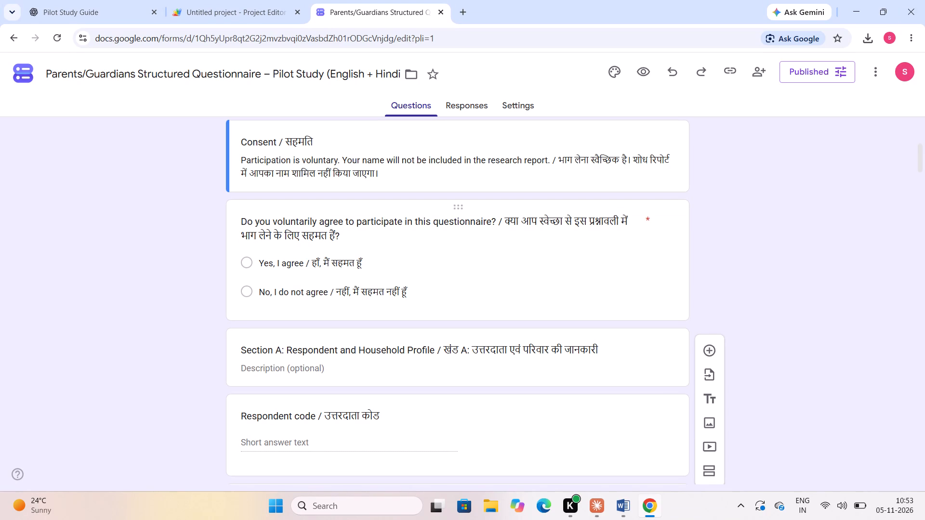
Review the Section A respondent and household profile questions, from respondent code through education, occupation and household size to monthly income.
scroll(458, 267, "down", 1)
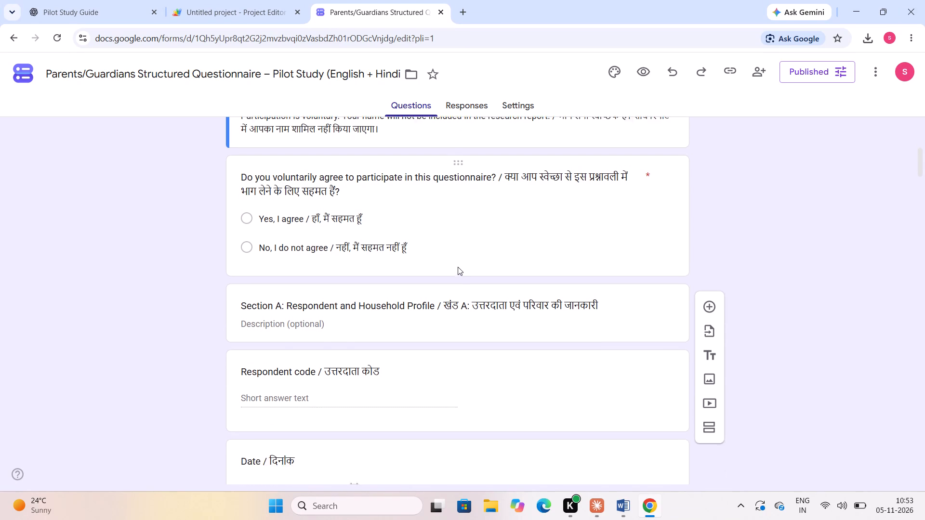
scroll(458, 267, "down", 2)
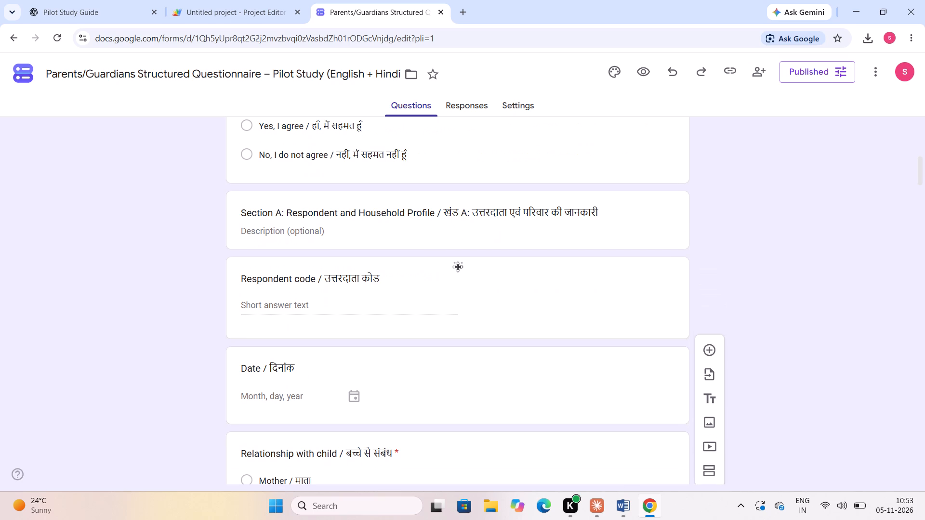
scroll(458, 267, "down", 3)
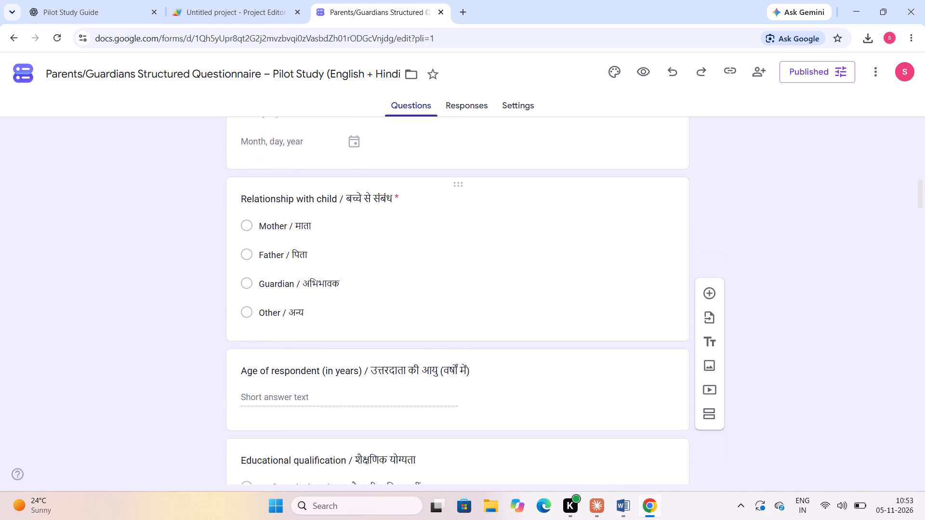
scroll(458, 267, "down", 2)
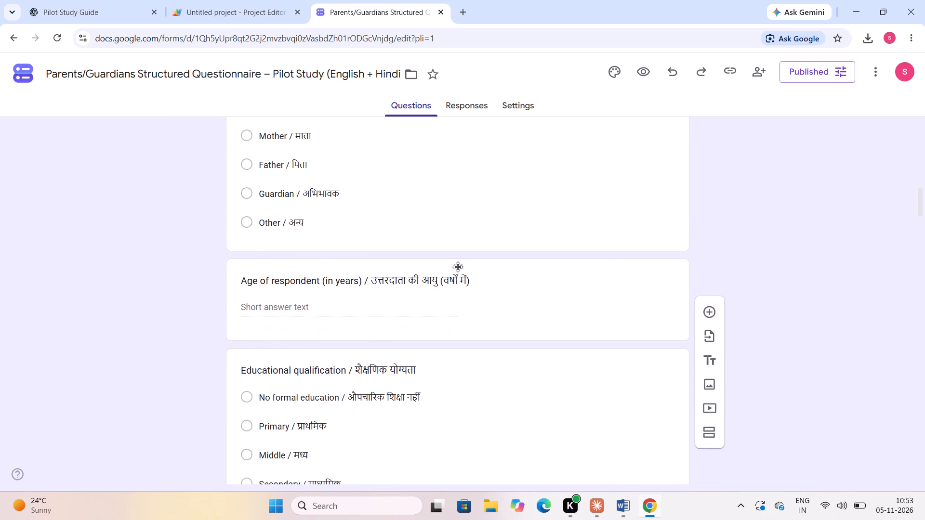
scroll(458, 267, "down", 3)
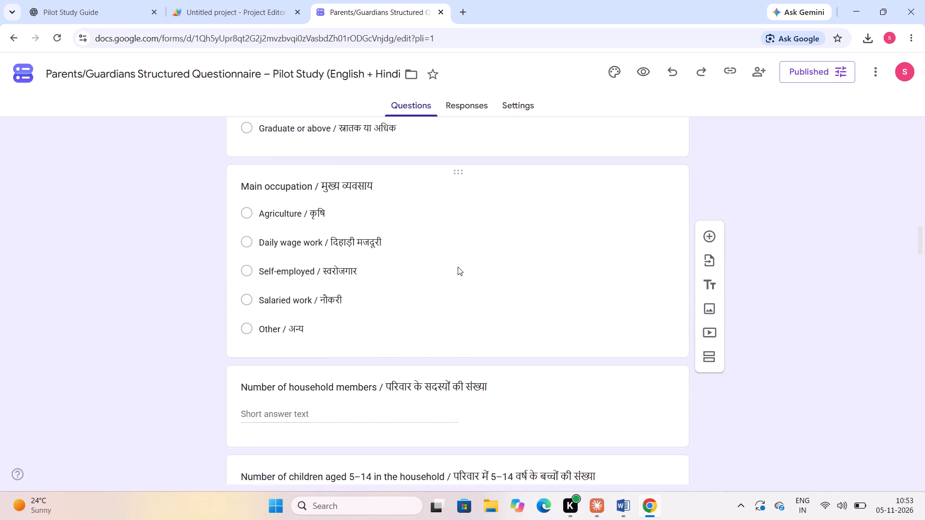
scroll(458, 267, "down", 3)
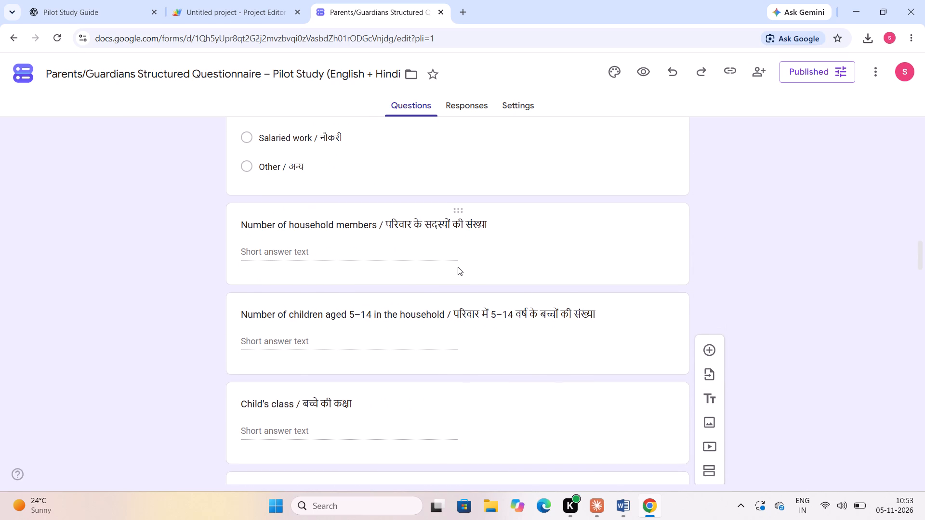
scroll(458, 267, "down", 1)
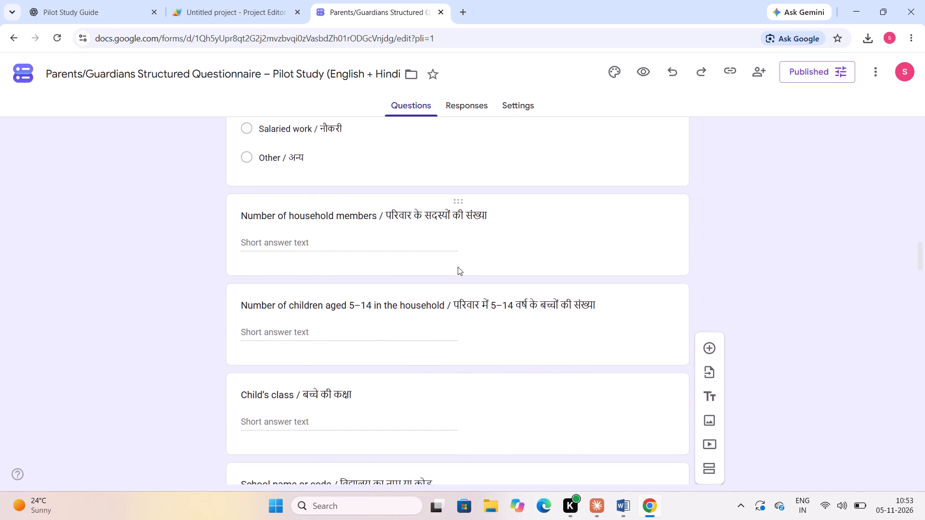
scroll(458, 267, "down", 4)
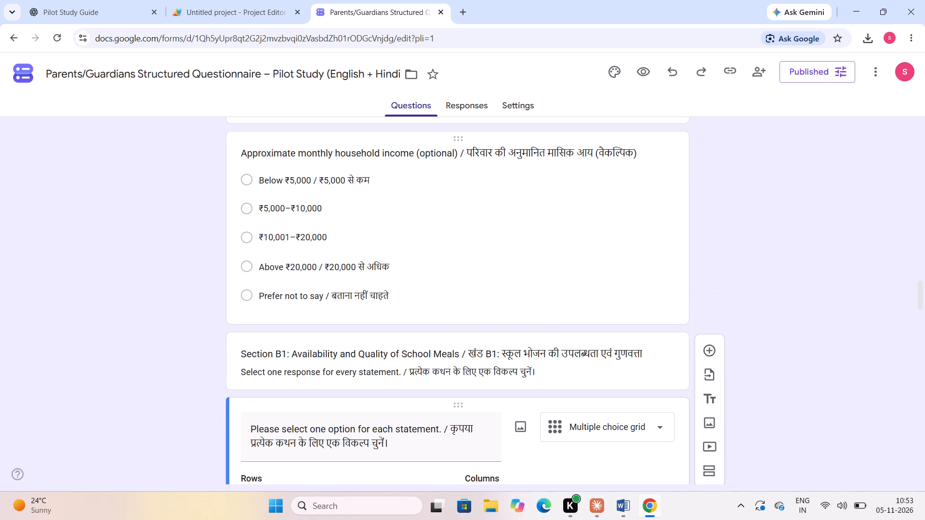
Examine the form from the Section B1 school meals grid through the remaining agreement-scale statements to the three Section C open-ended questions.
scroll(458, 267, "down", 4)
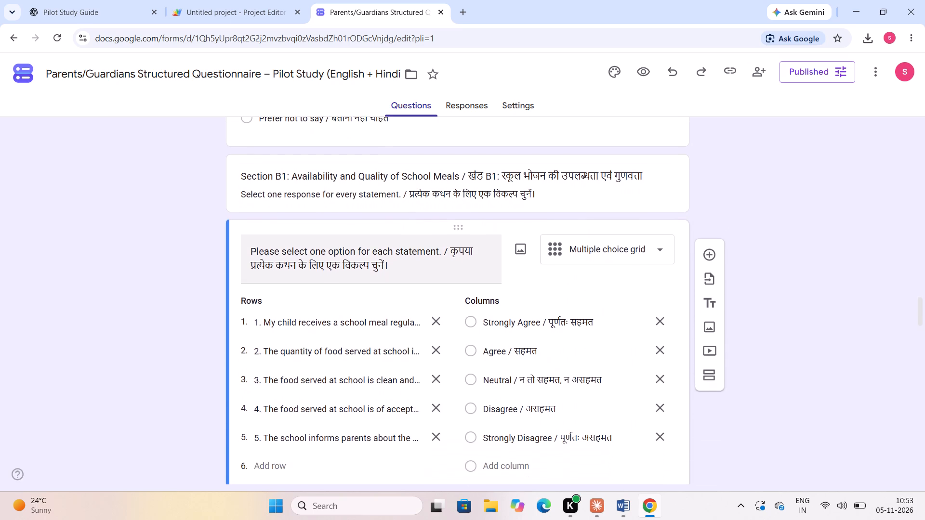
scroll(458, 267, "down", 6)
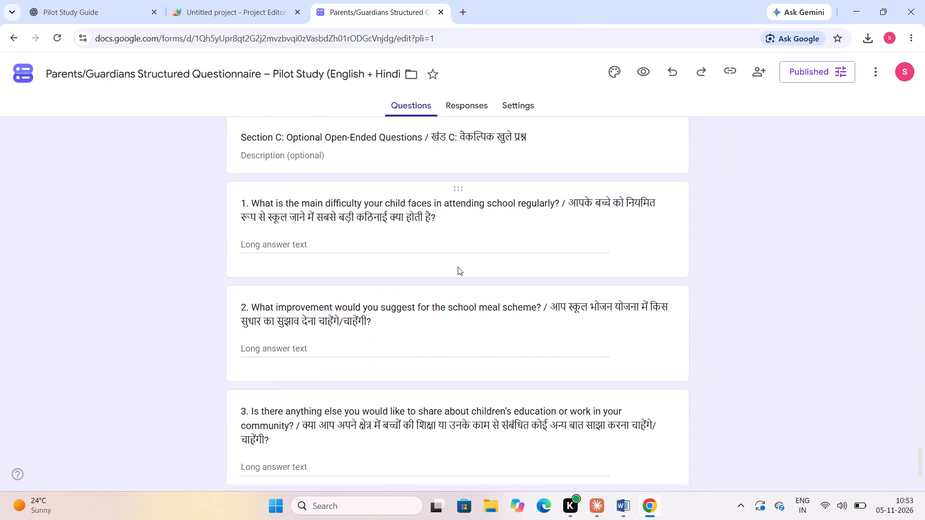
scroll(458, 267, "down", 1)
scroll(458, 267, "up", 2)
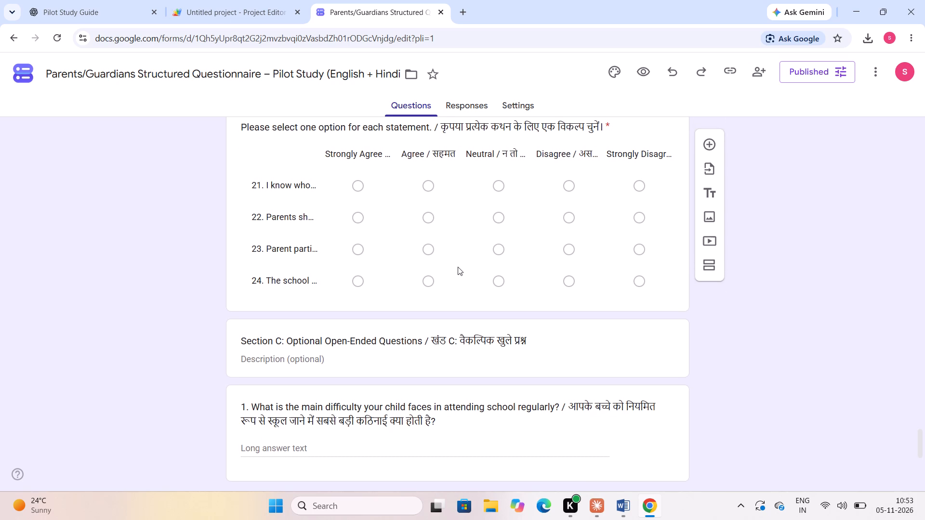
scroll(458, 267, "down", 3)
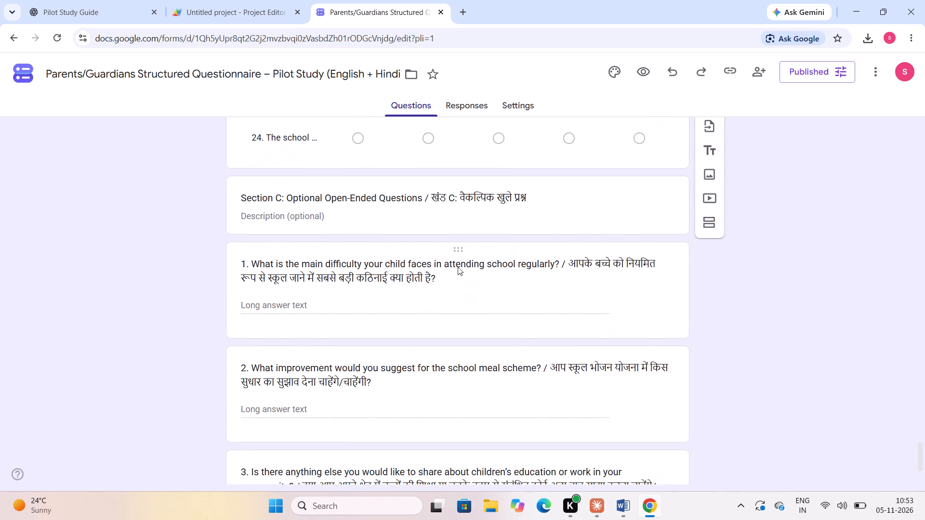
scroll(458, 267, "down", 1)
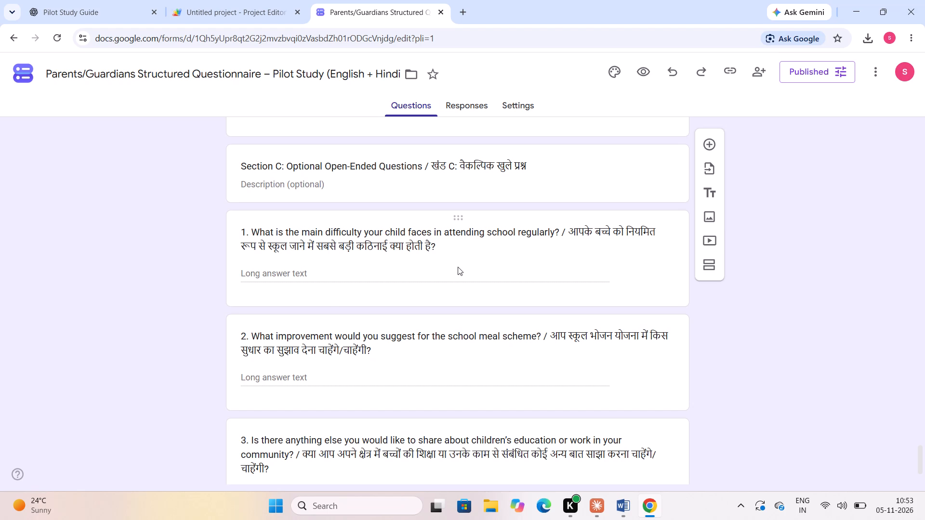
scroll(458, 267, "down", 1)
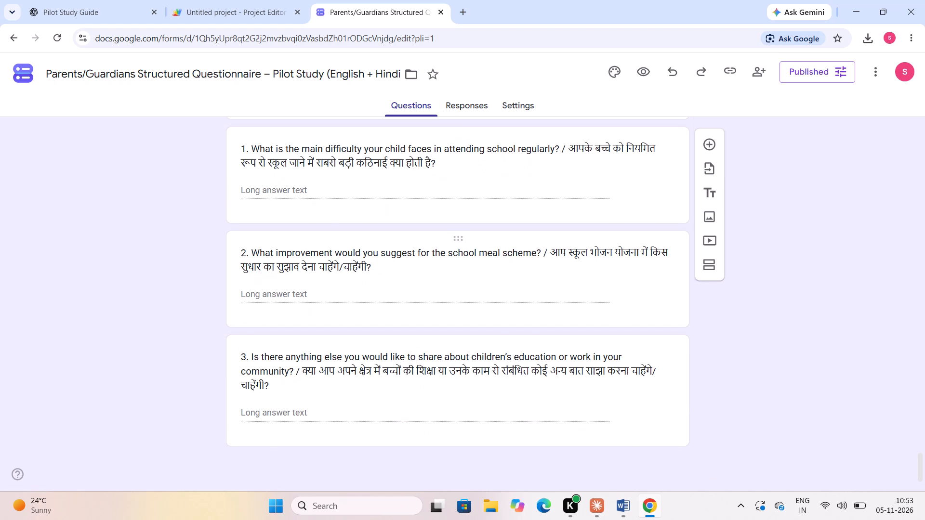
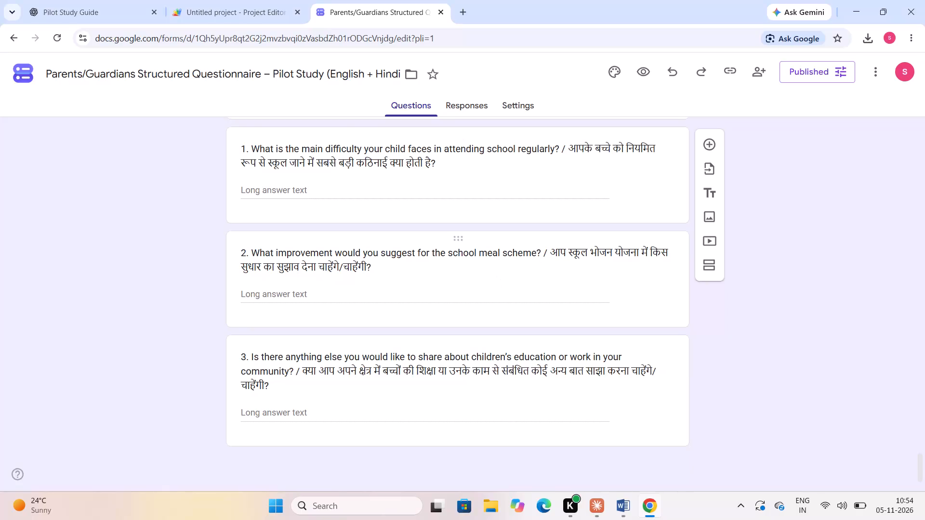
Open the respondent preview of the parents' questionnaire form.
scroll(496, 253, "up", 5)
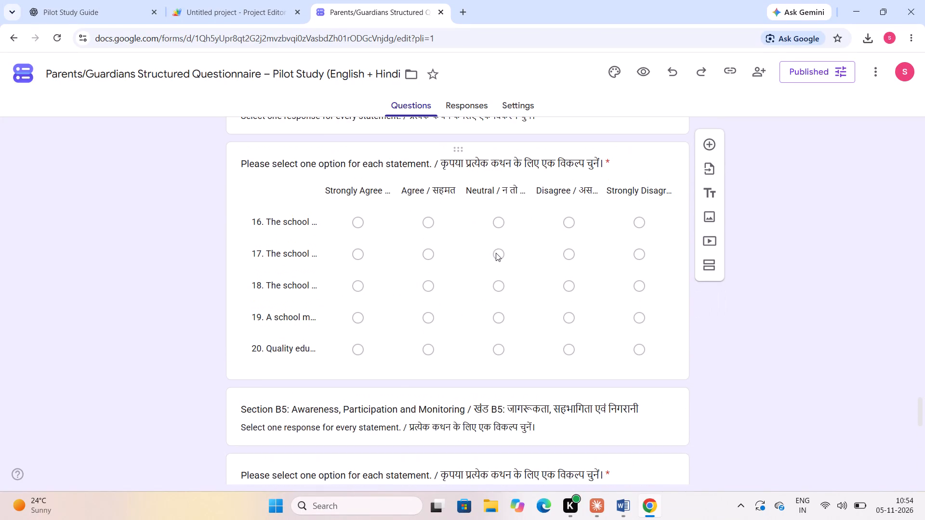
scroll(496, 253, "down", 4)
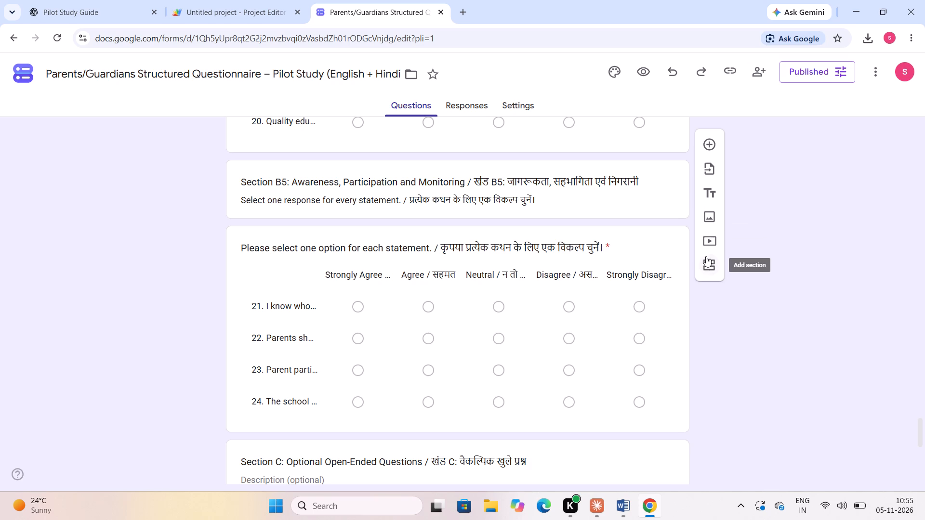
left_click(639, 72)
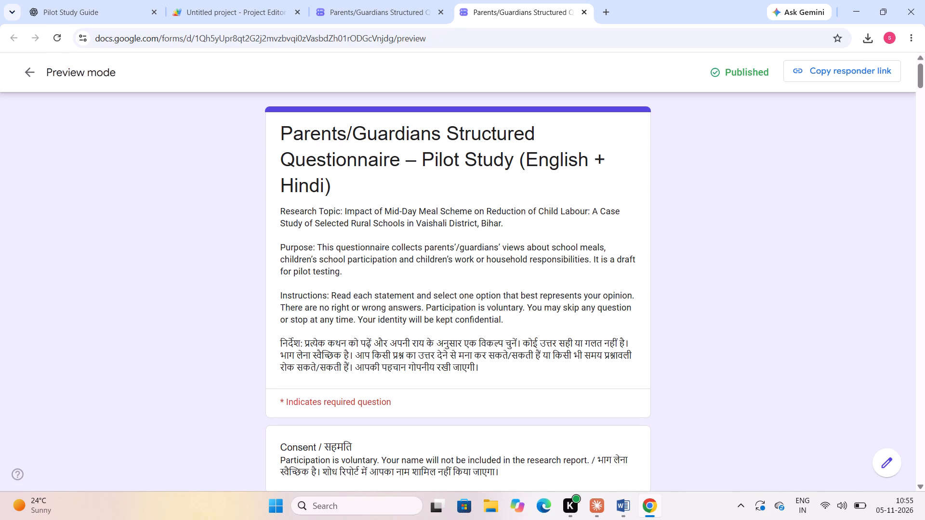
Review the previewed introduction, consent question and Section A respondent and household profile questions as respondents see them.
scroll(495, 307, "down", 1)
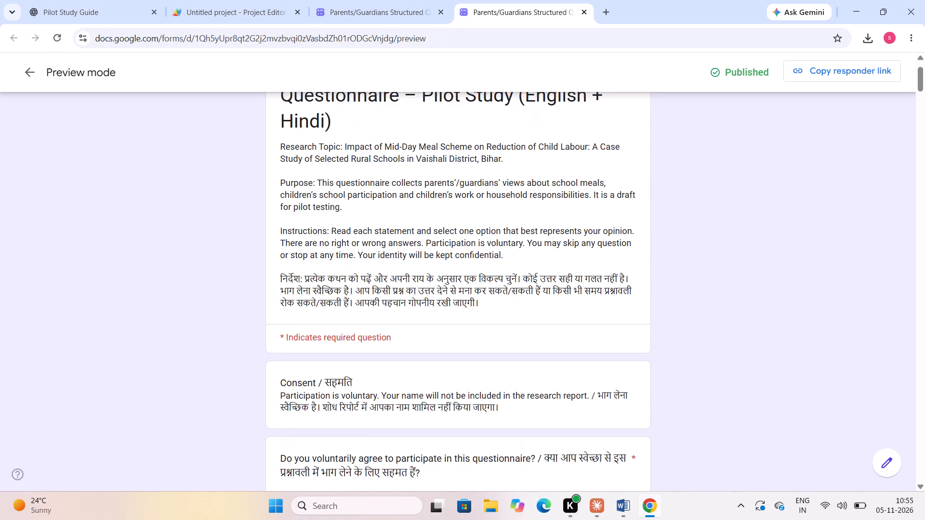
scroll(495, 307, "down", 3)
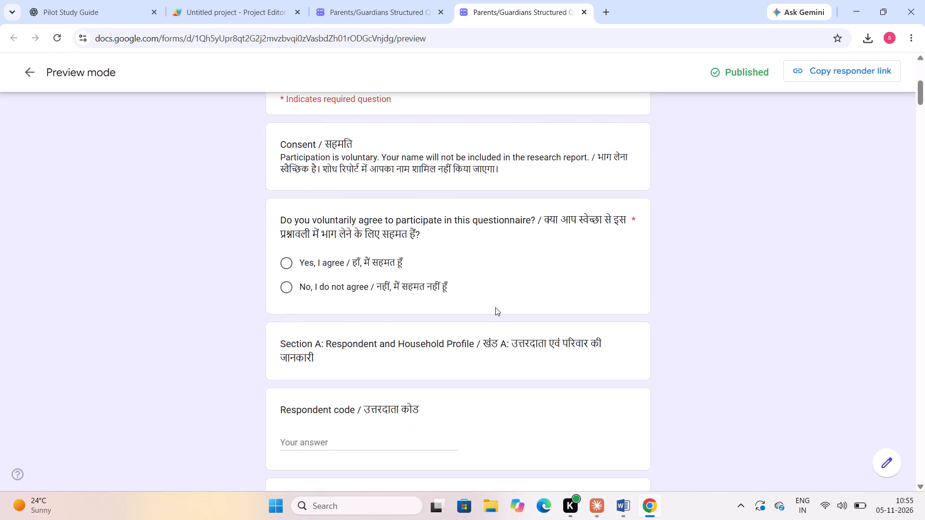
scroll(495, 307, "down", 2)
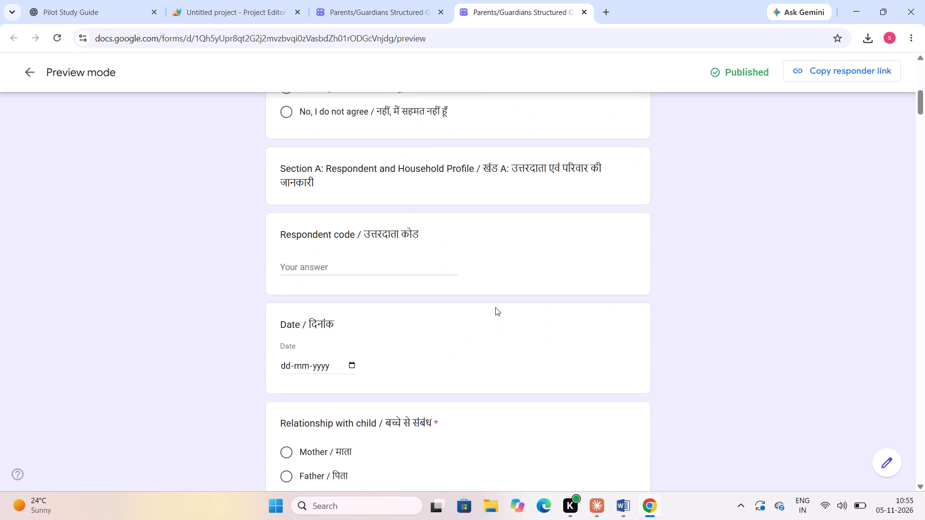
scroll(495, 307, "down", 6)
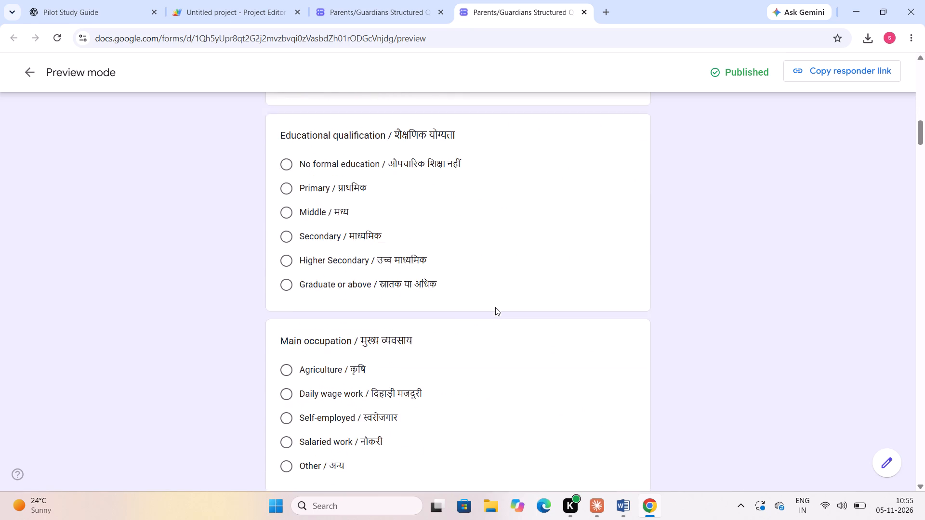
scroll(495, 307, "down", 4)
Examine the previewed agreement-scale grids from Section B1 through statement 24, continuing through the Section C open-ended questions to the form's end.
scroll(495, 307, "down", 1)
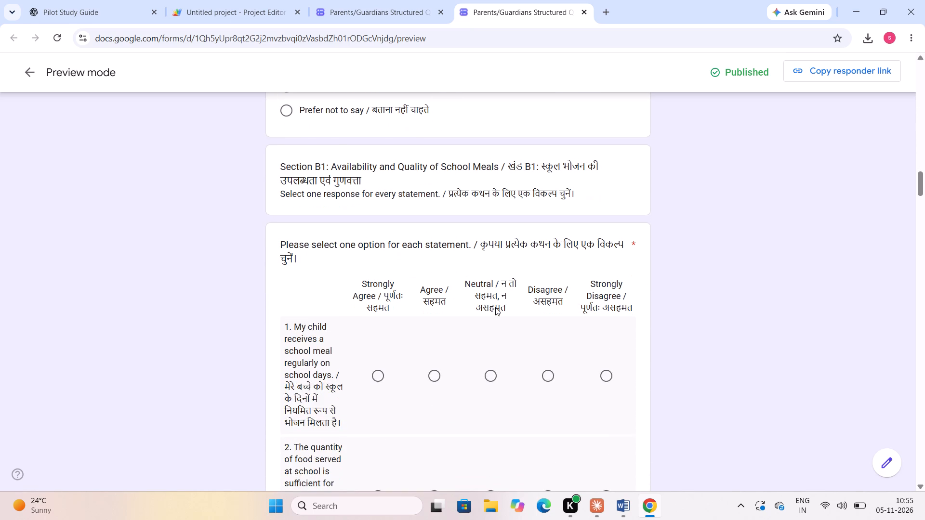
scroll(495, 307, "down", 3)
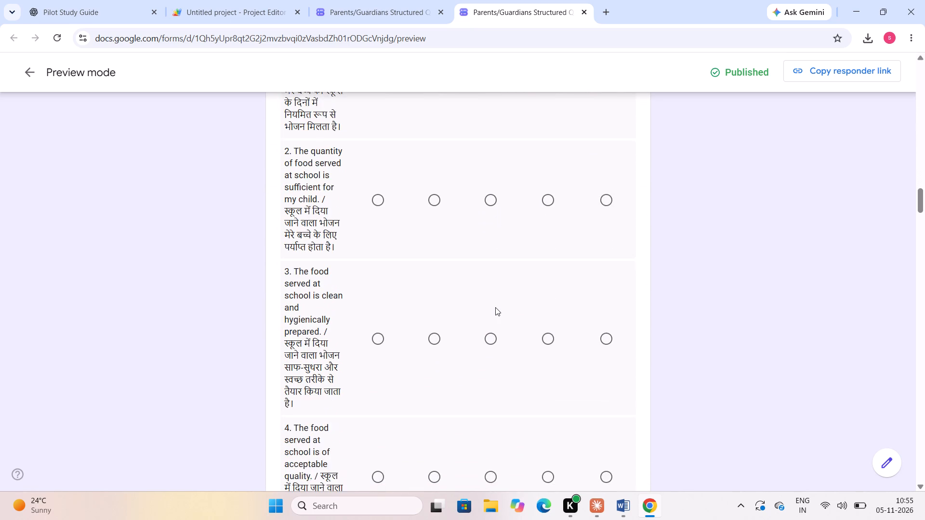
scroll(495, 307, "down", 6)
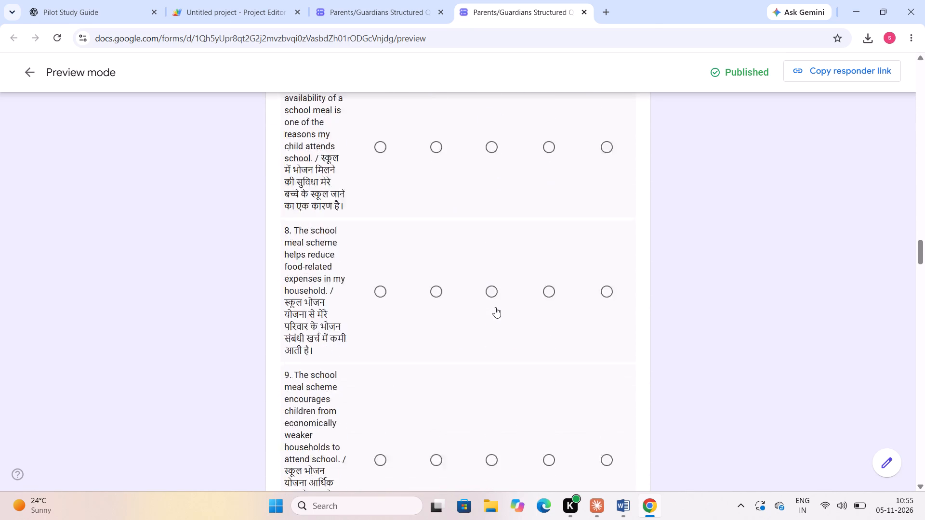
scroll(495, 307, "down", 9)
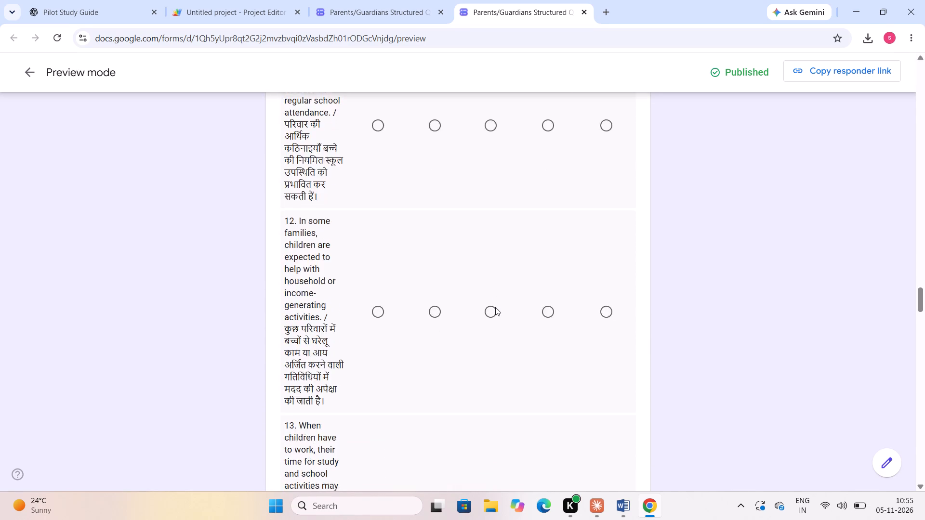
scroll(495, 307, "down", 5)
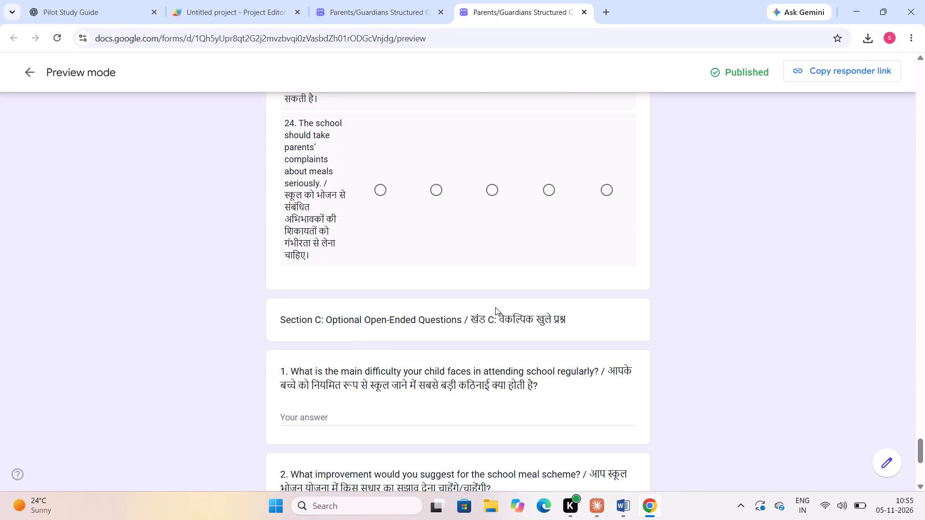
scroll(495, 307, "down", 4)
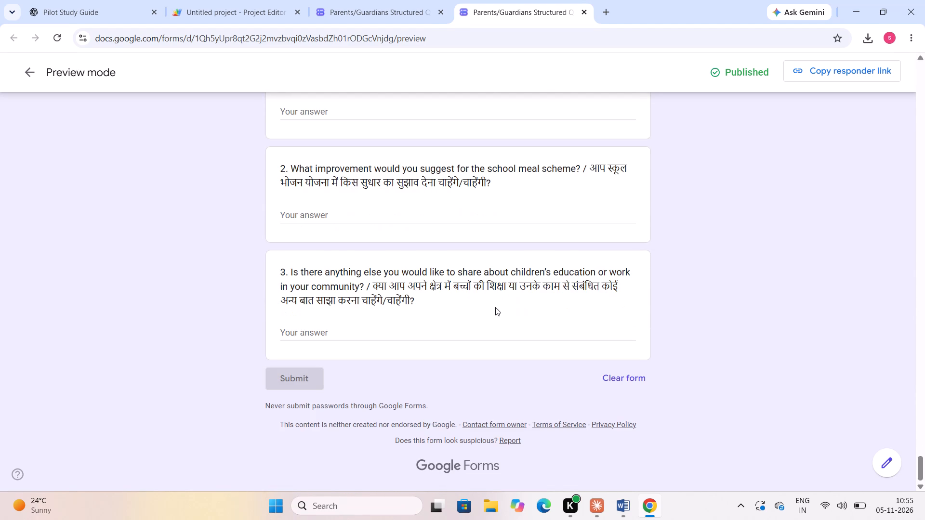
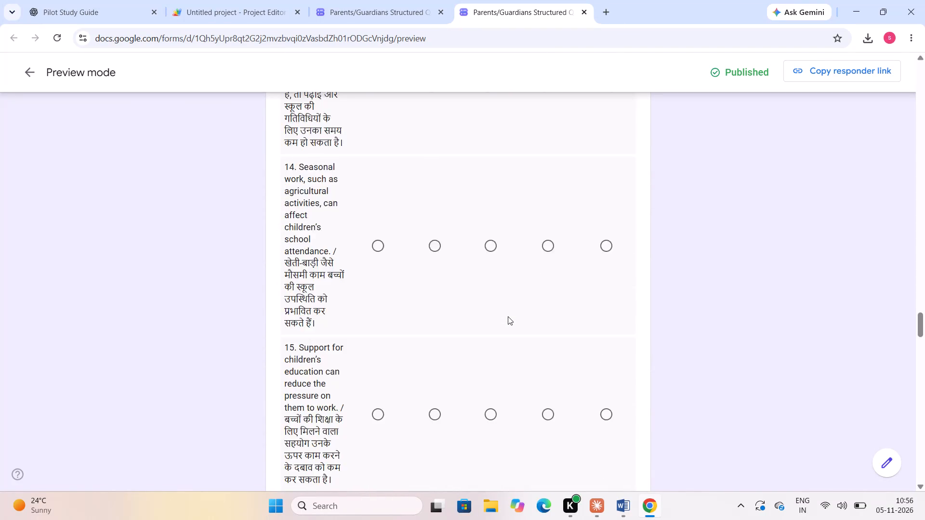
Answer the consent question with "Yes, I agree" in the previewed parents' questionnaire.
scroll(508, 316, "up", 4)
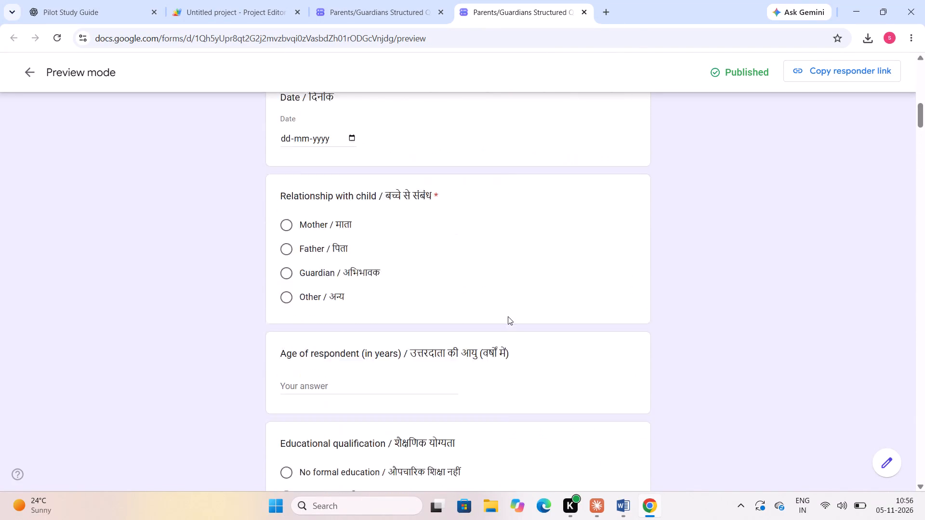
scroll(508, 316, "up", 2)
scroll(508, 316, "down", 2)
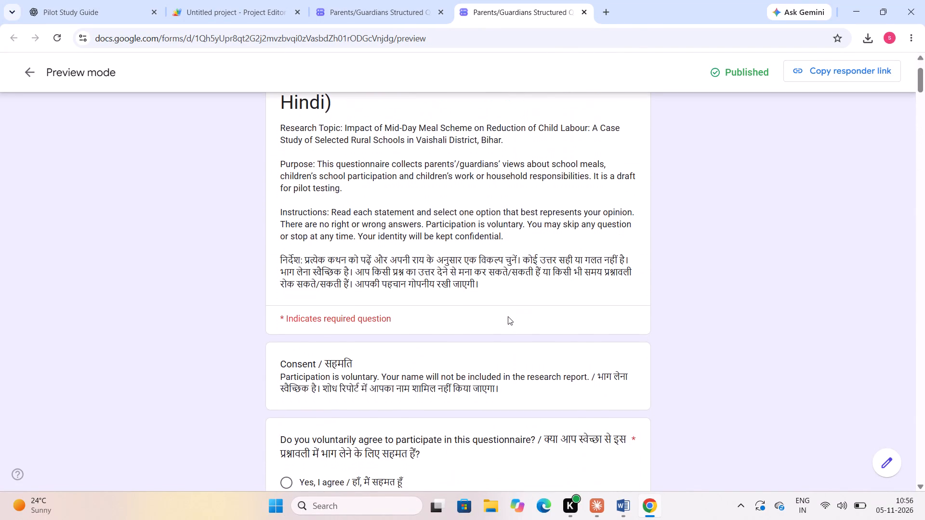
scroll(508, 316, "down", 1)
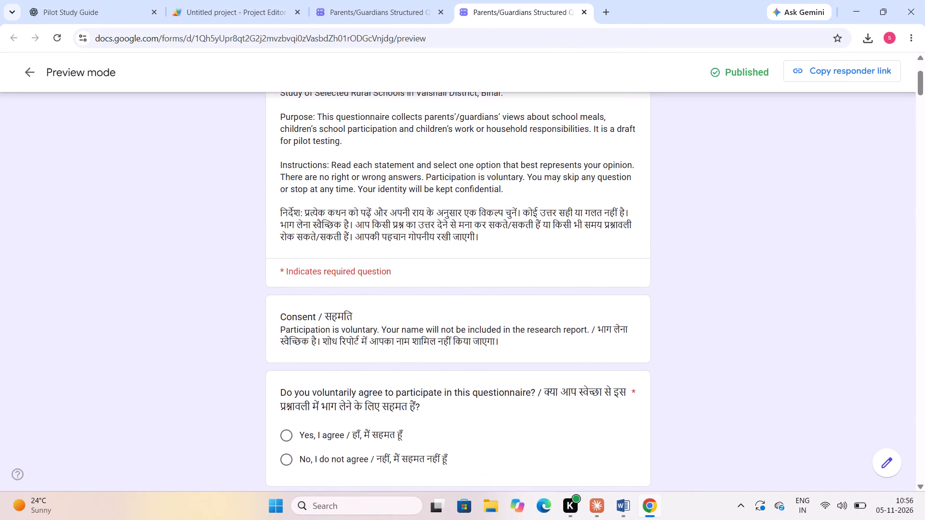
left_click(282, 437)
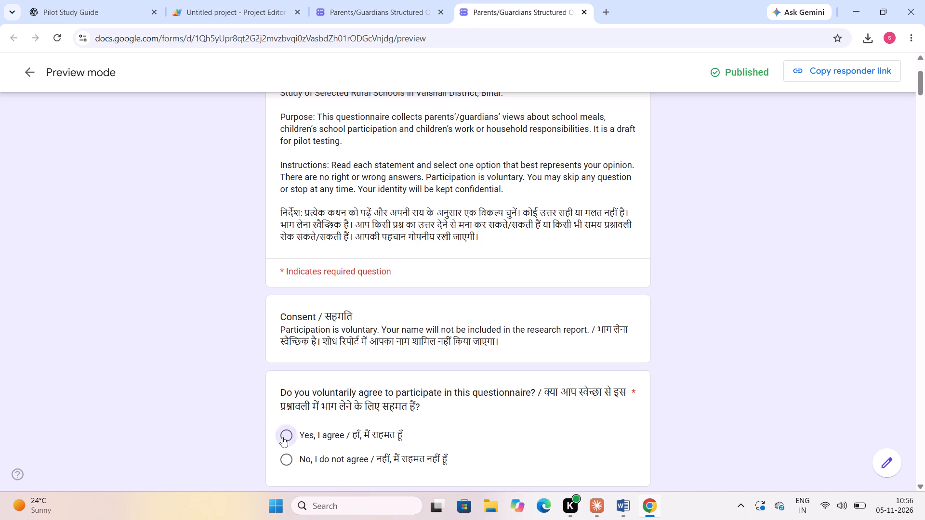
Enter respondent code 1 and set the date to today, 05-11-2026, in Section A.
scroll(338, 431, "down", 2)
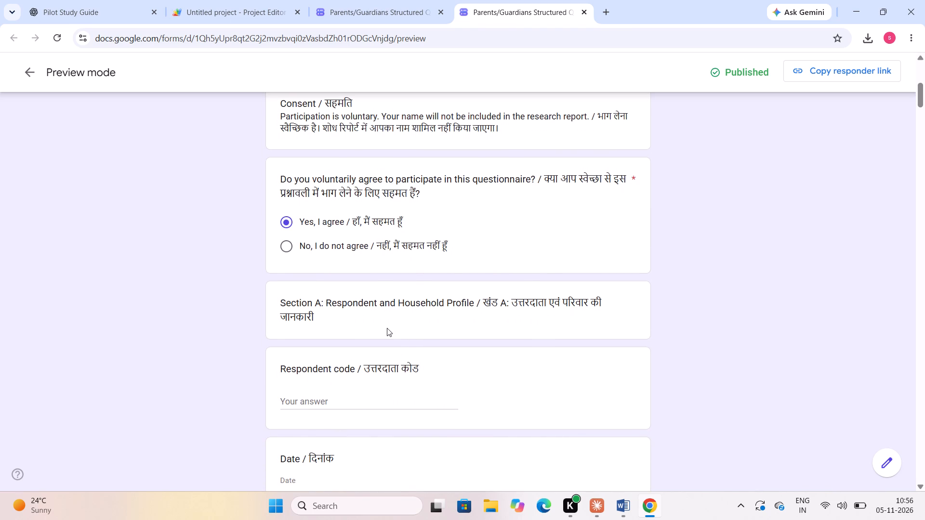
left_click(349, 402)
scroll(349, 402, "down", 1)
key("1")
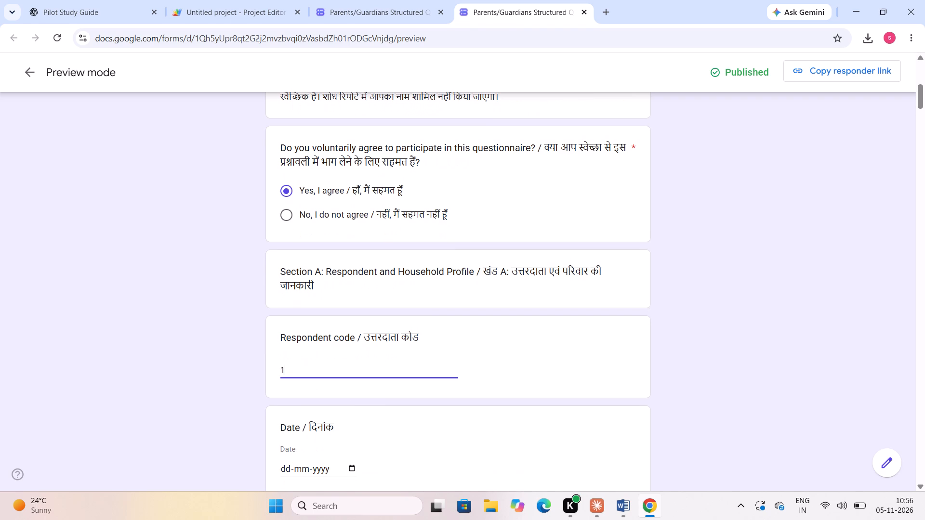
scroll(349, 402, "down", 1)
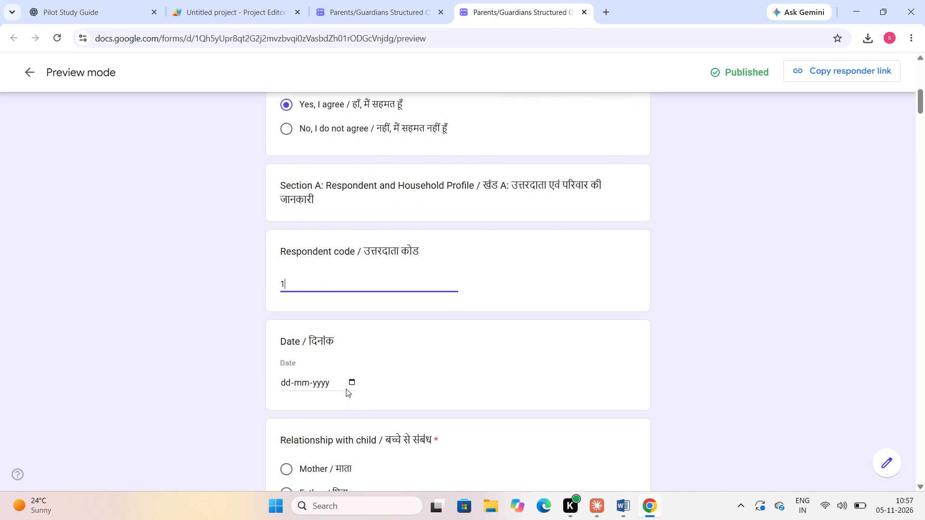
left_click(348, 384)
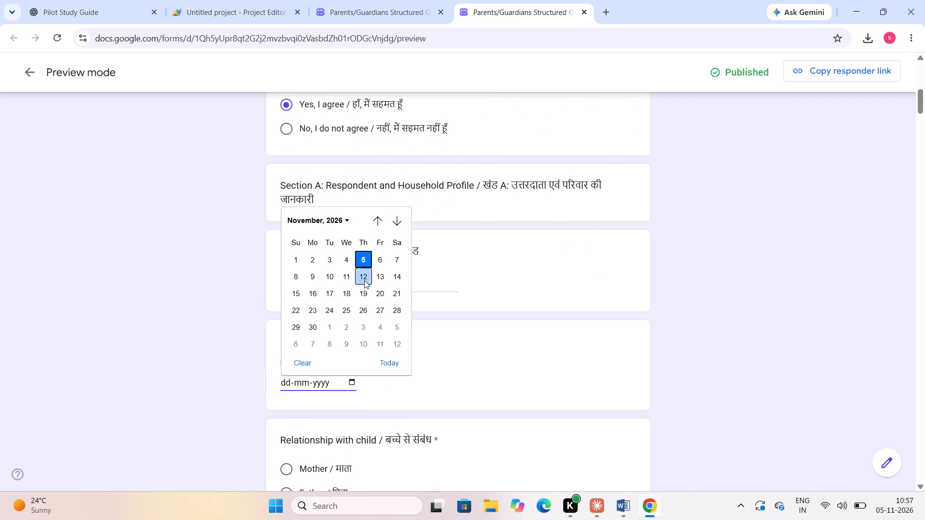
left_click(393, 361)
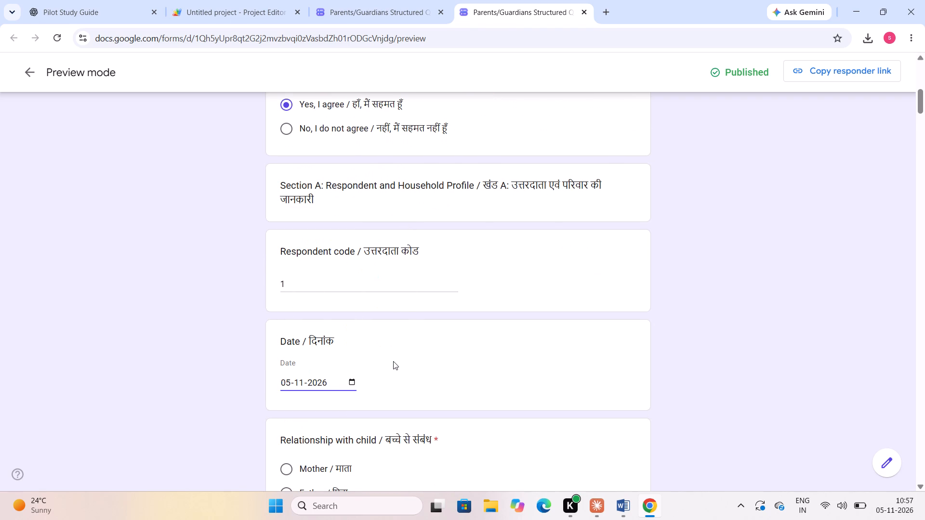
Choose Father as the relationship with the child and enter 20 as the respondent's age.
scroll(402, 390, "down", 1)
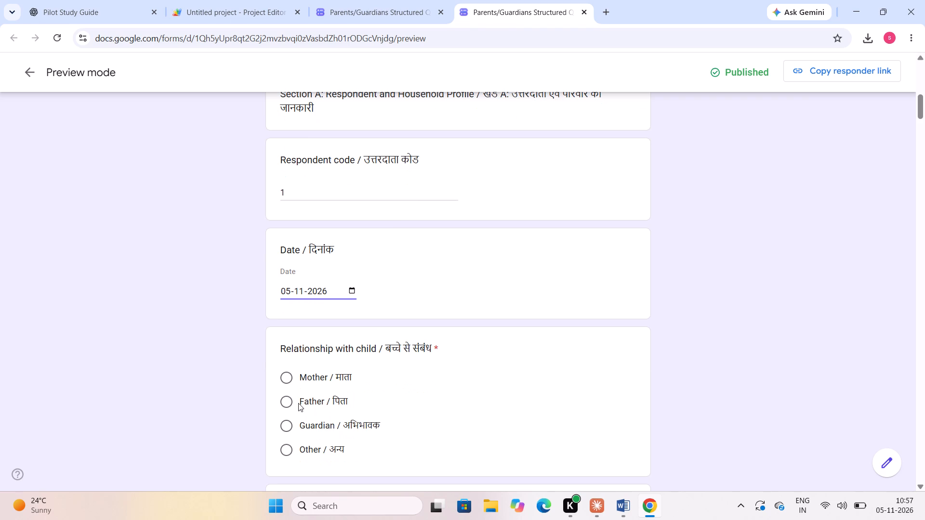
left_click(291, 399)
scroll(291, 399, "down", 1)
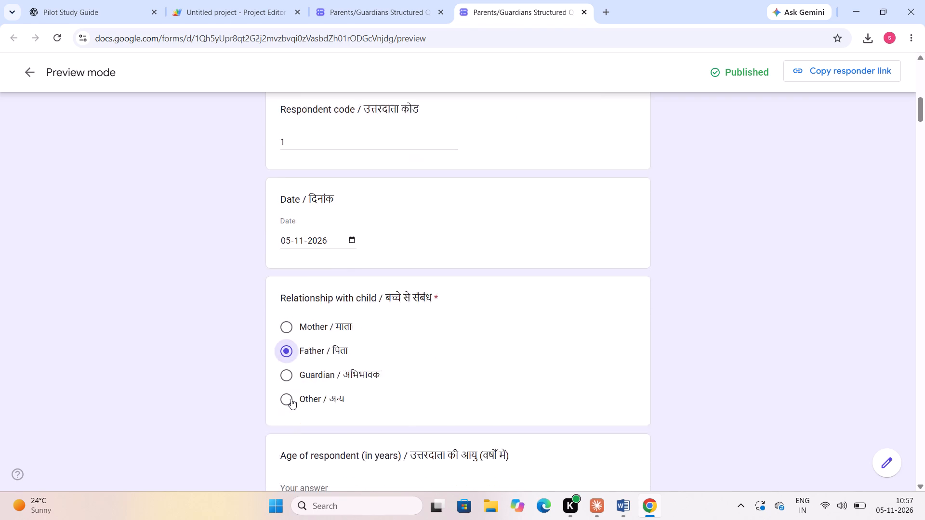
scroll(291, 399, "down", 1)
left_click(303, 399)
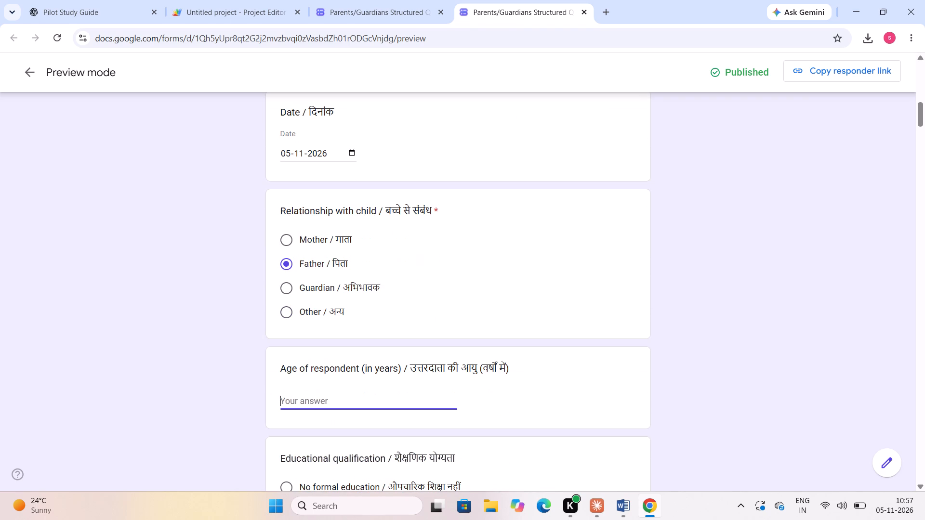
type("20")
Select "Graduate or above" as educational qualification and "Salaried work" as main occupation.
scroll(303, 399, "down", 1)
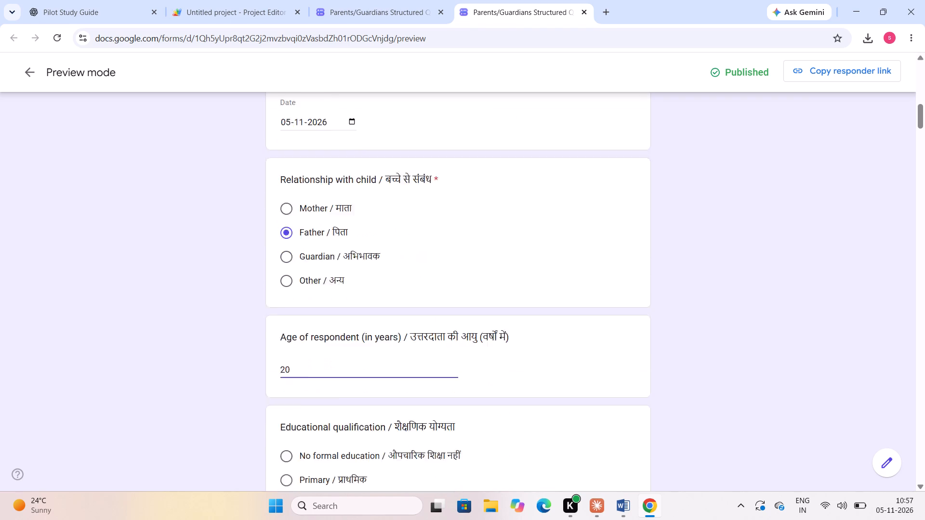
scroll(303, 399, "down", 1)
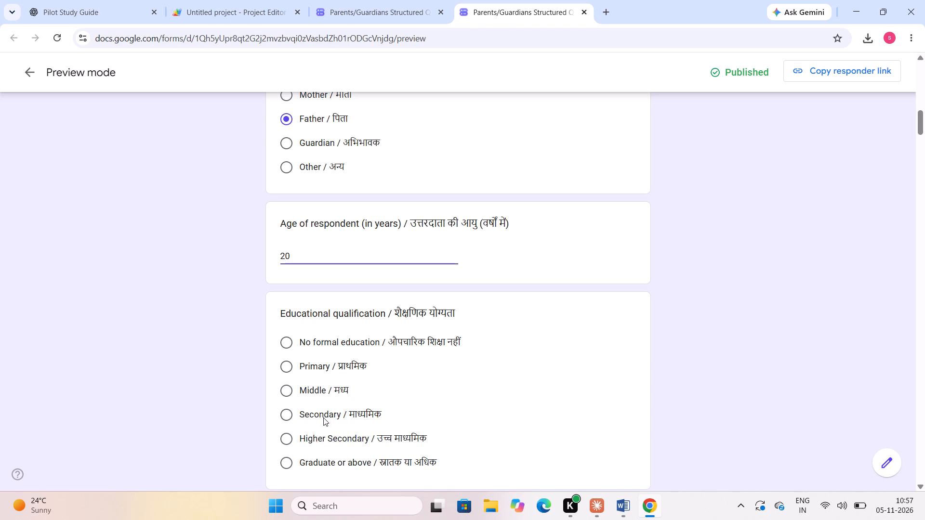
left_click(289, 463)
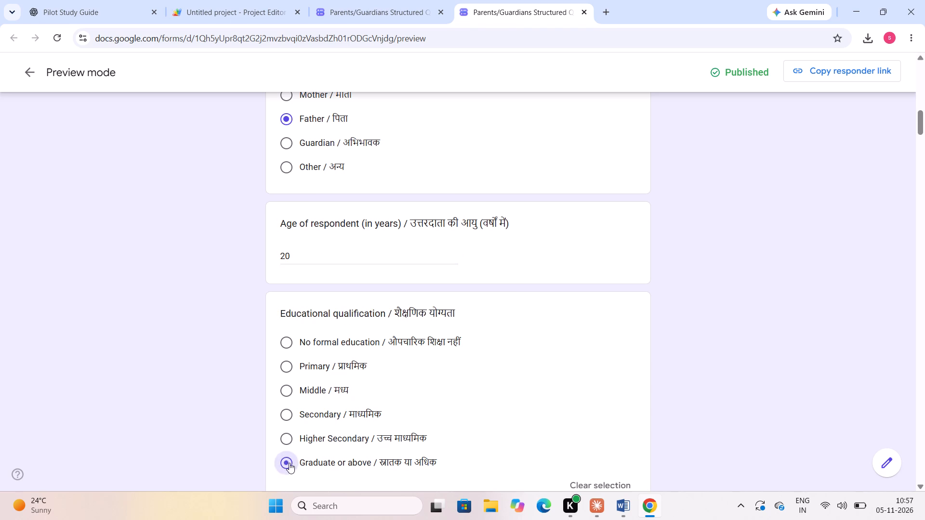
scroll(289, 463, "down", 1)
scroll(321, 418, "down", 1)
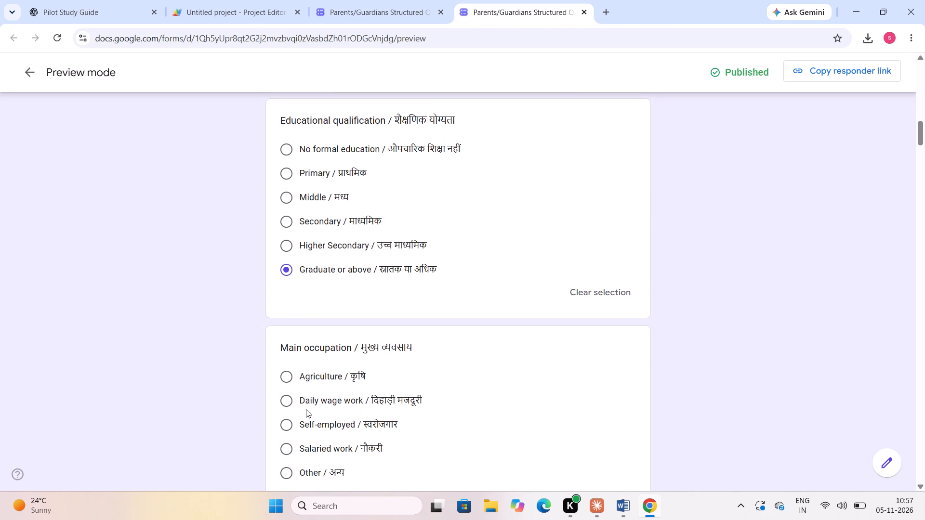
scroll(305, 435, "down", 1)
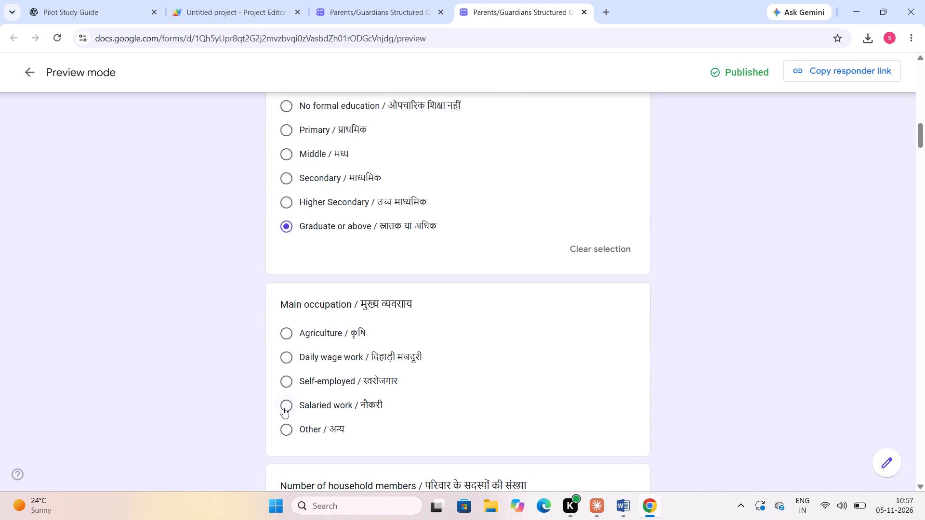
left_click(283, 408)
Enter 6 household members and 1 child aged 5–14 in the household.
scroll(283, 408, "down", 2)
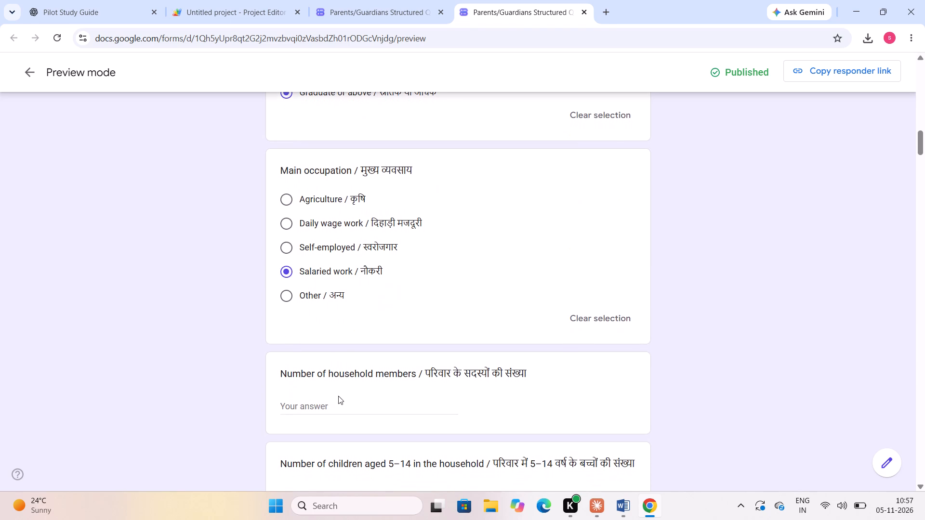
left_click(342, 413)
key("6")
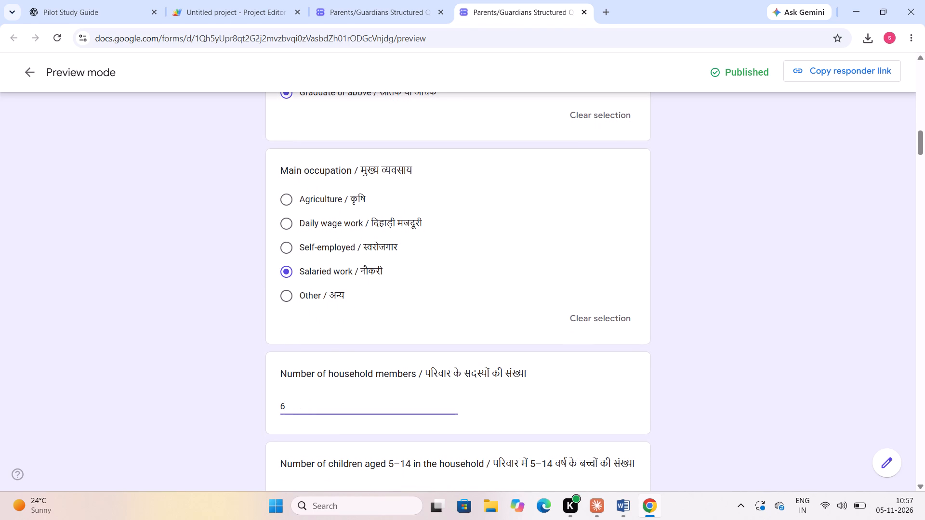
scroll(342, 413, "down", 2)
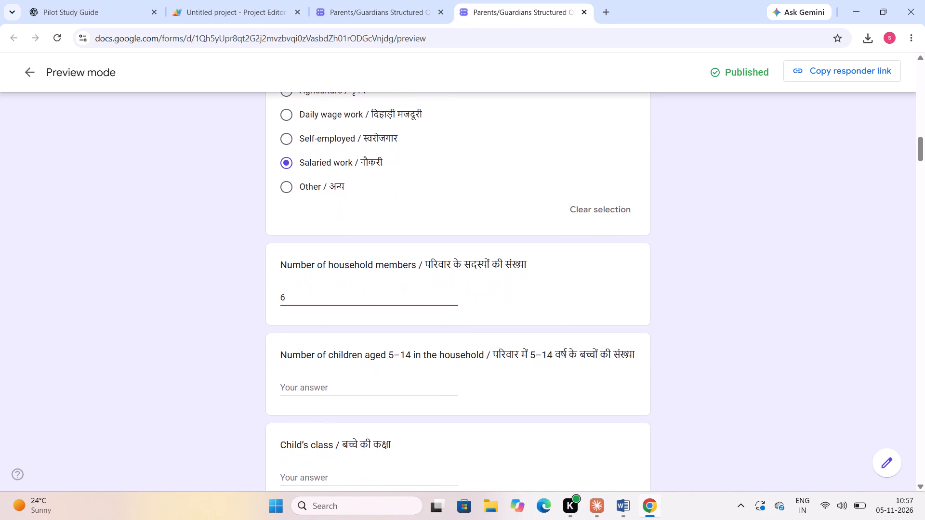
scroll(342, 413, "down", 1)
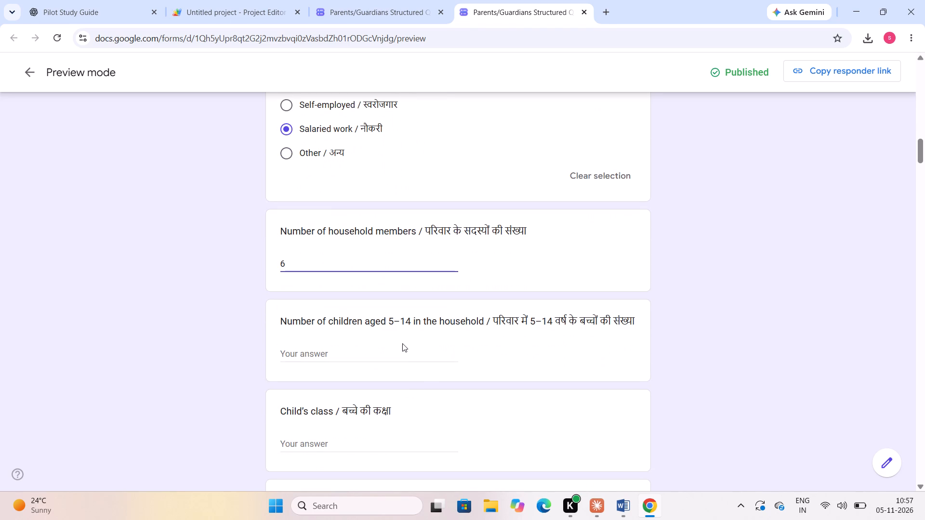
left_click(402, 343)
left_click(392, 348)
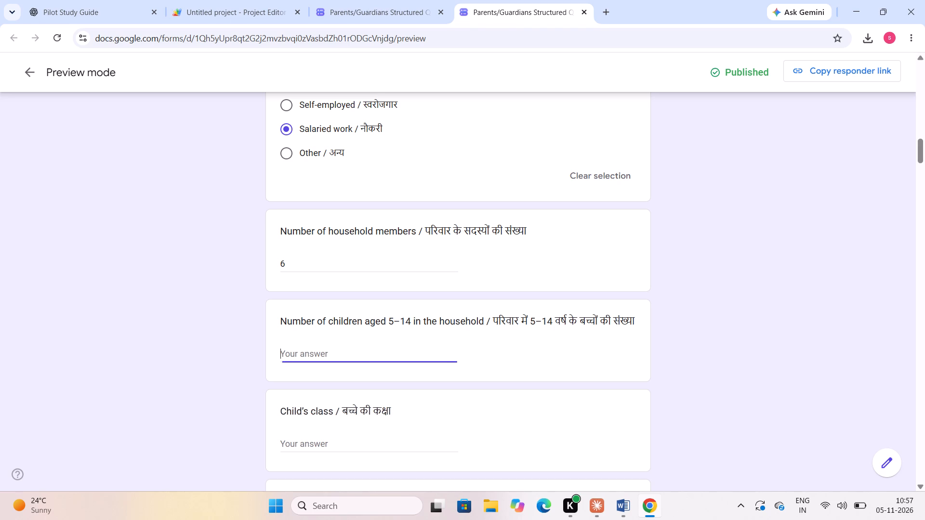
key("1")
Enter 7 as the child's class and "sns school 4" as the school name or code.
scroll(392, 348, "down", 1)
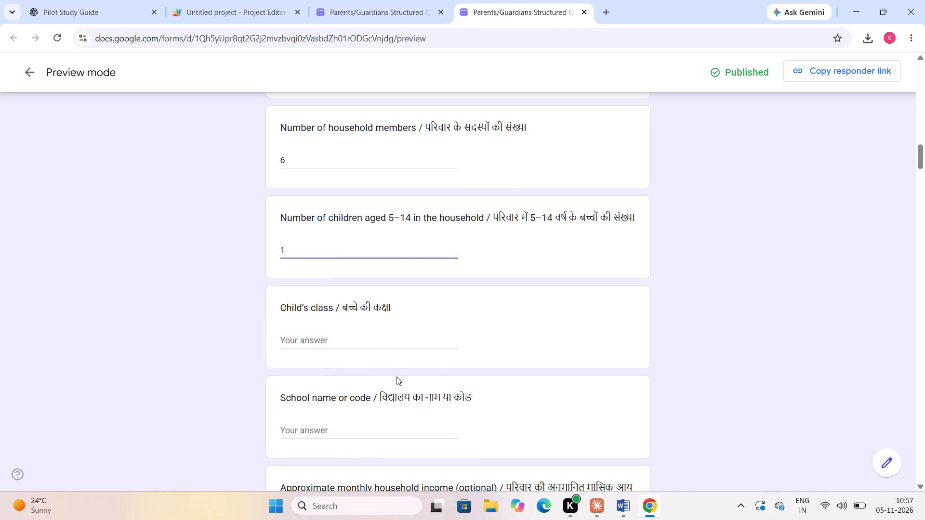
left_click(375, 338)
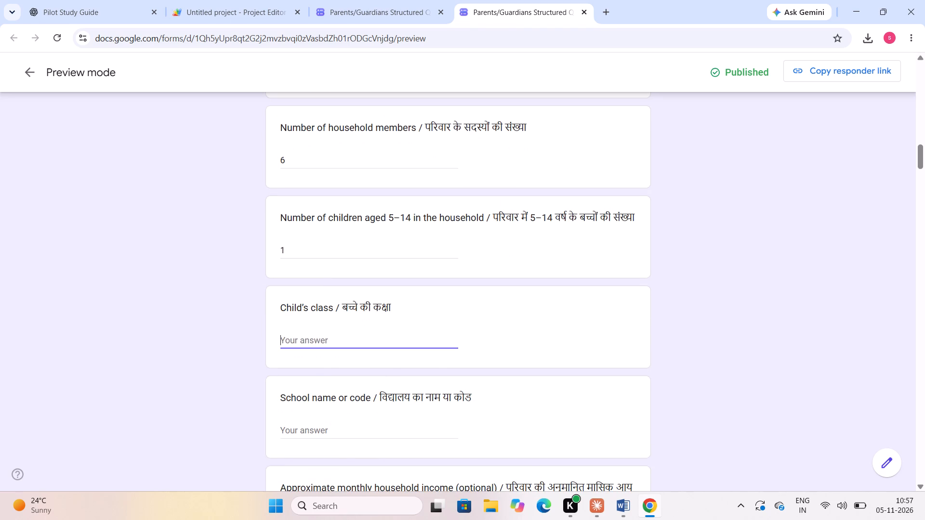
key("7")
scroll(375, 338, "down", 1)
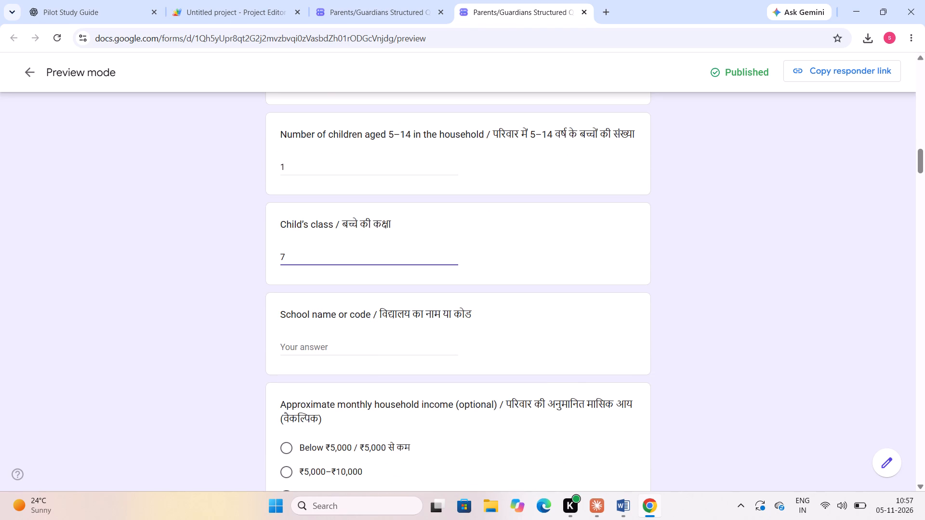
left_click(369, 348)
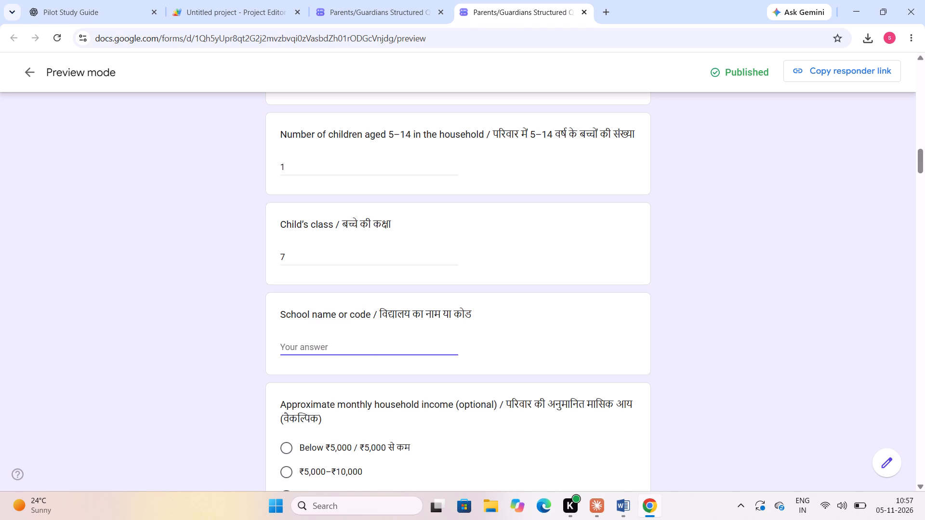
key("s")
type("ns school")
key("space")
scroll(372, 355, "down", 1)
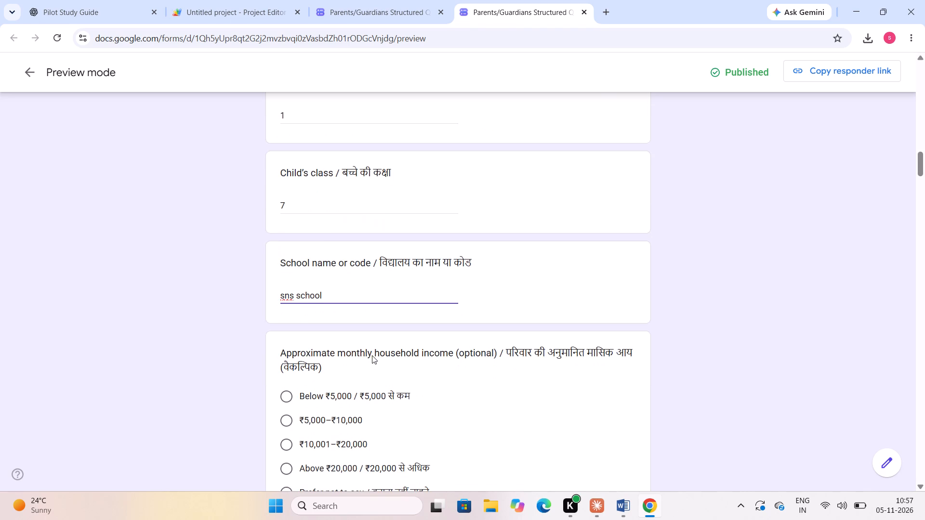
scroll(372, 355, "down", 3)
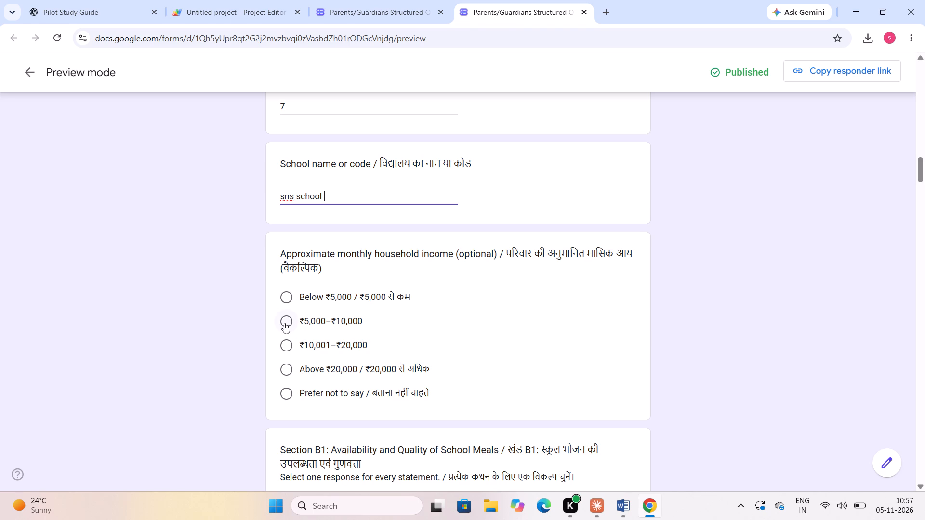
scroll(284, 323, "down", 1)
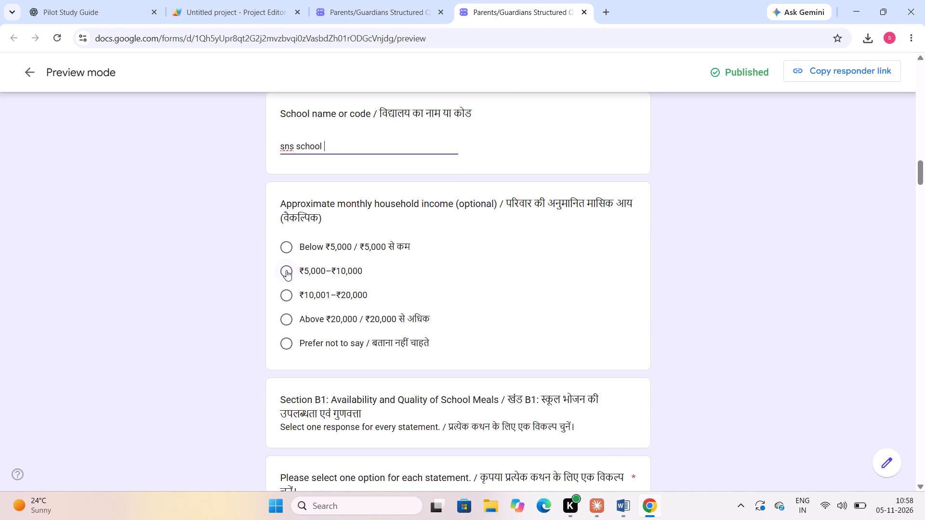
key("4")
Select ₹5,000–₹10,000 as the approximate monthly household income.
left_click(287, 265)
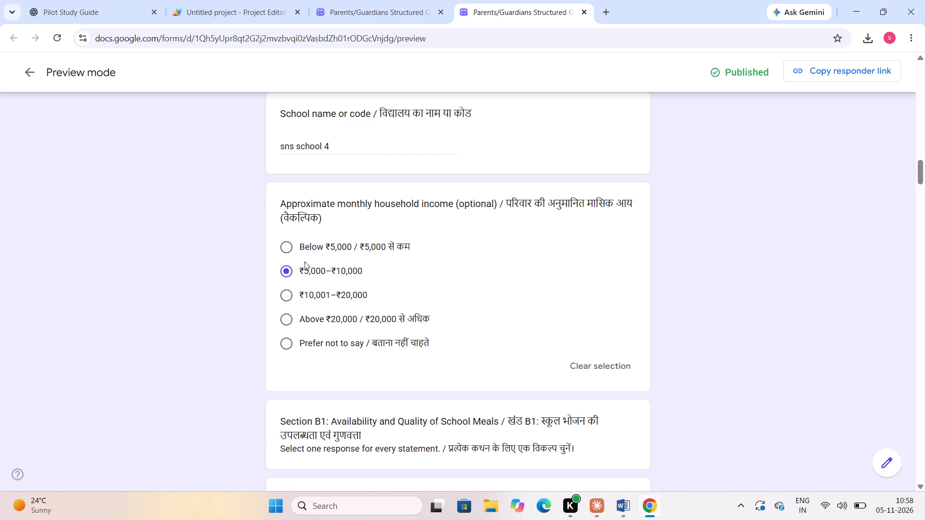
Move on to the Section B1 agreement-scale statements on availability and quality of school meals.
scroll(346, 343, "down", 2)
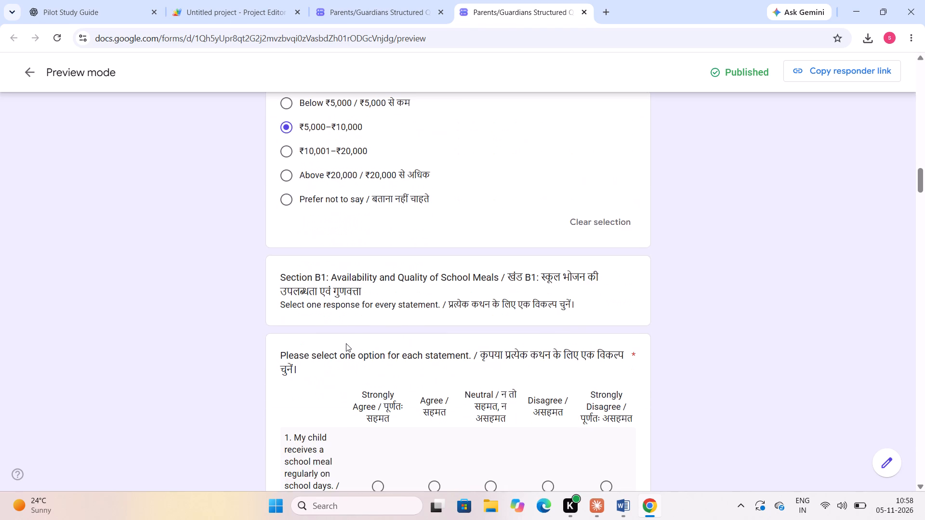
scroll(346, 343, "down", 1)
scroll(346, 389, "down", 1)
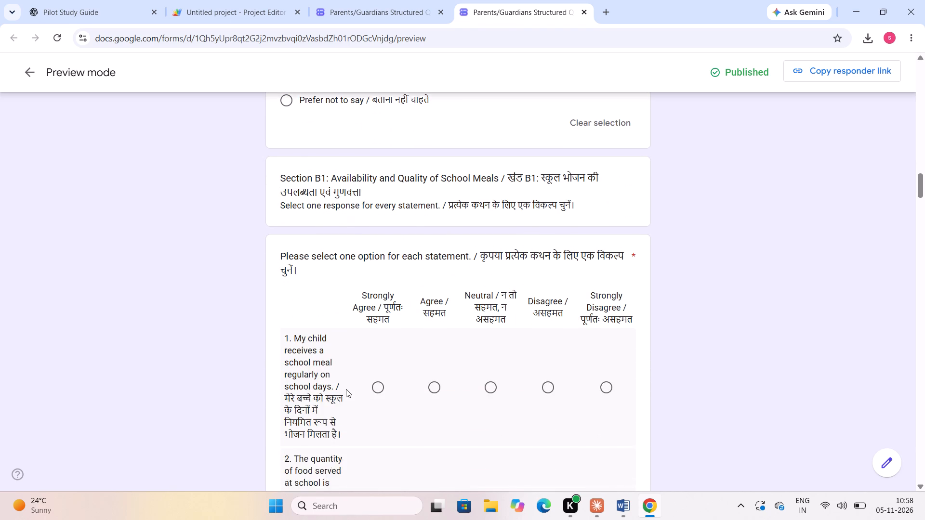
scroll(346, 389, "down", 1)
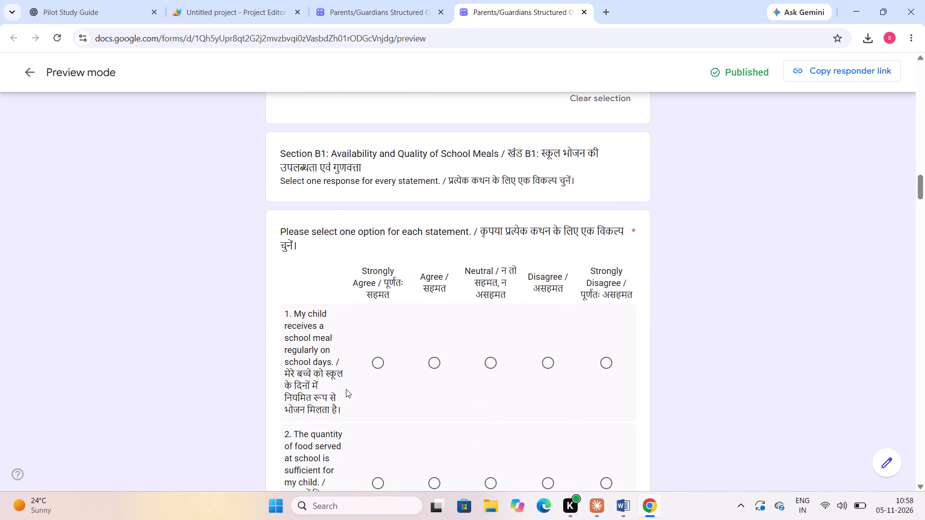
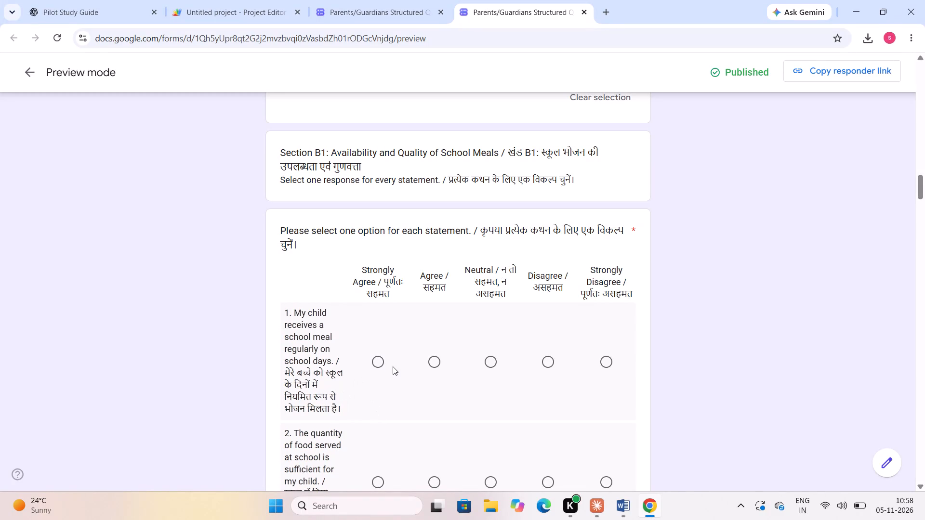
In Section B1, answer Strongly Agree for statement 1 on regular school meals and Agree for statements 2 to 4.
left_click(378, 356)
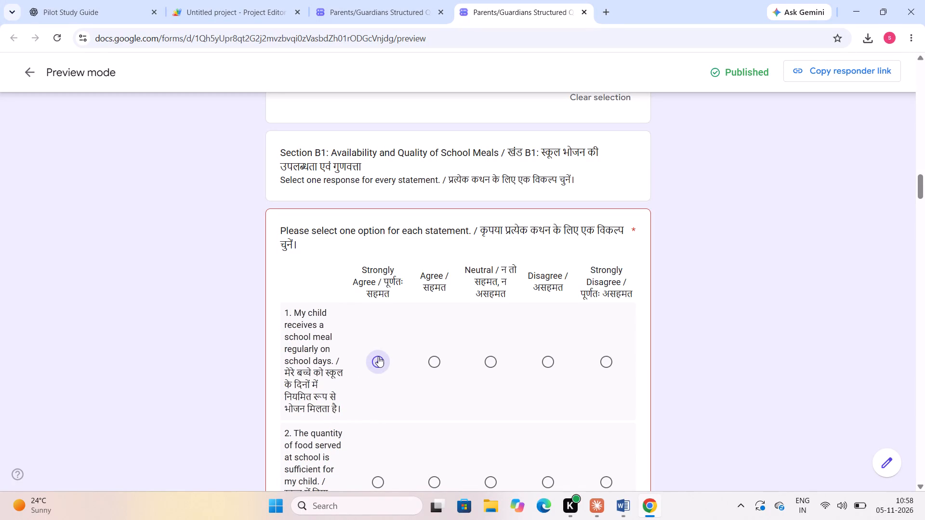
scroll(378, 356, "down", 1)
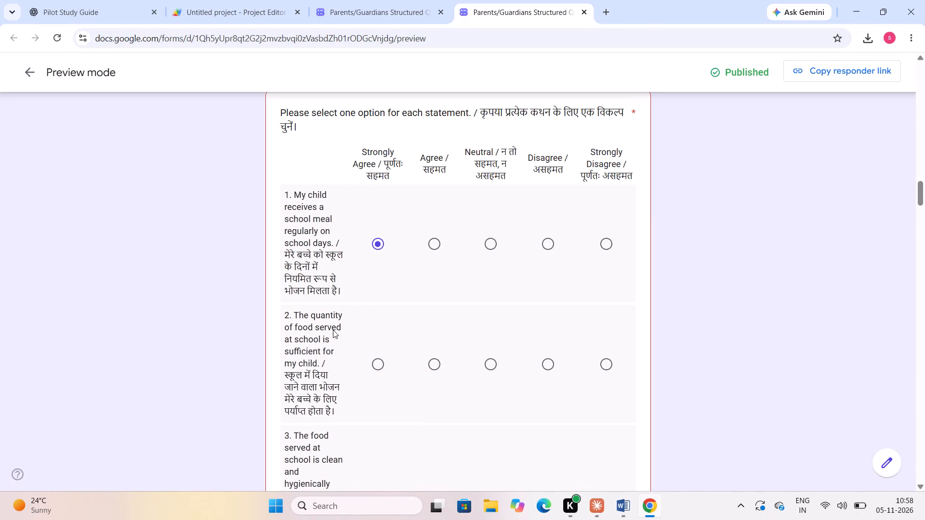
left_click(431, 365)
scroll(431, 365, "down", 1)
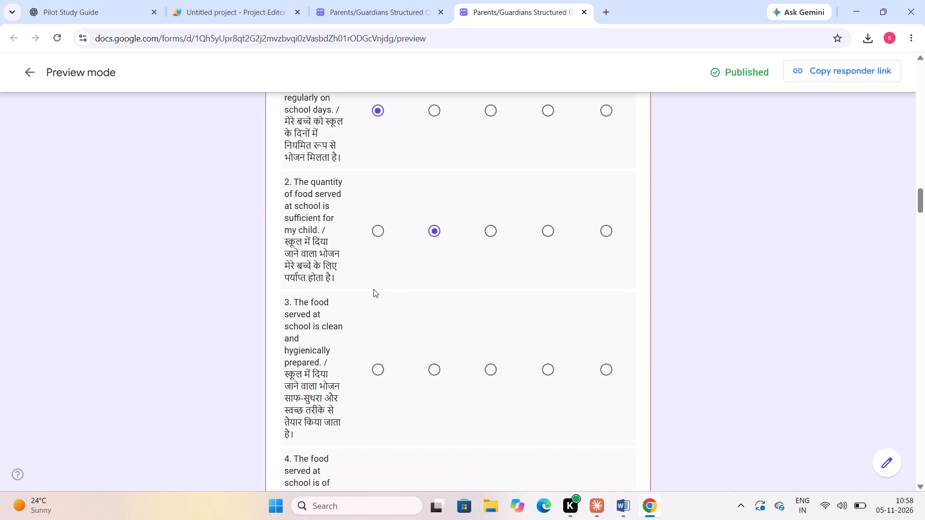
left_click(429, 369)
scroll(429, 369, "down", 1)
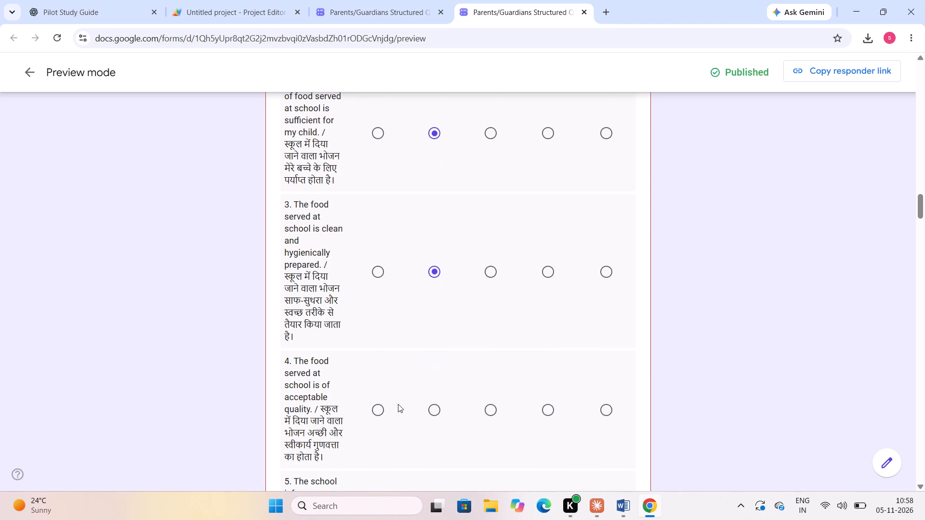
scroll(398, 404, "down", 1)
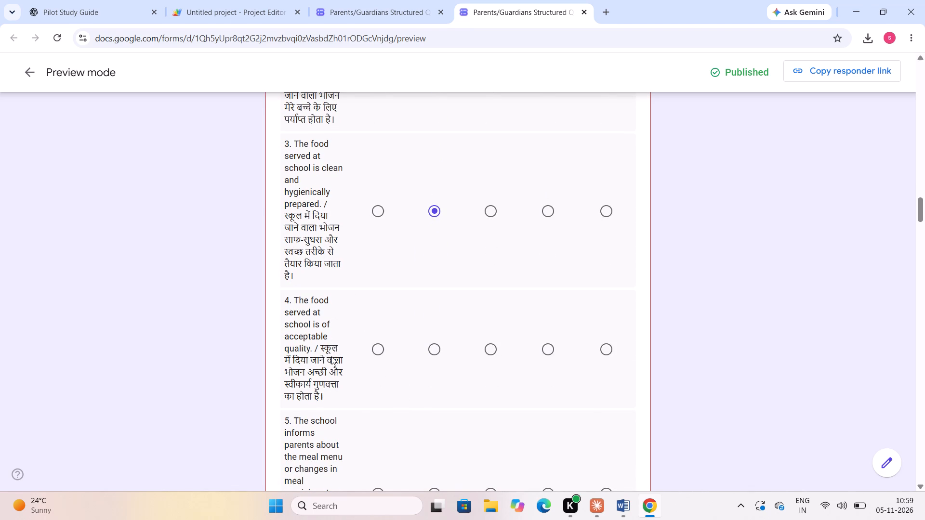
left_click(435, 349)
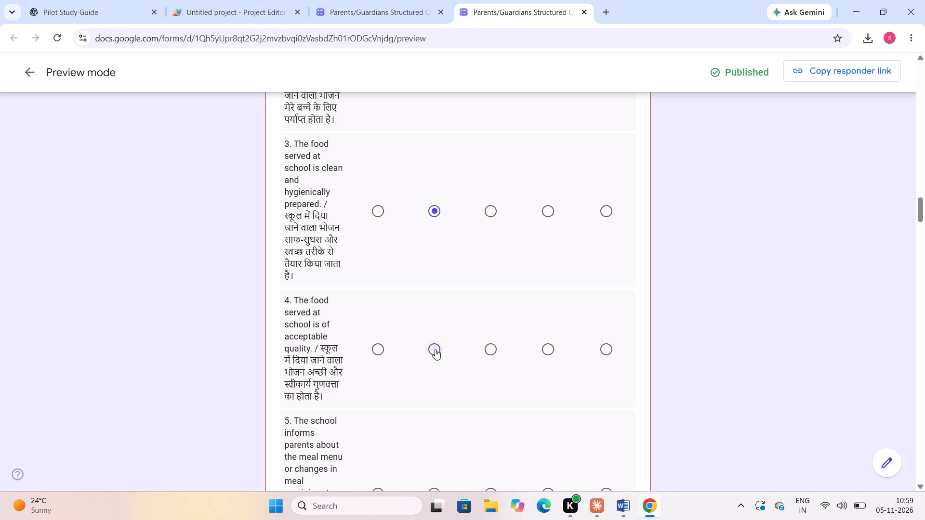
Answer Disagree for statement 5, on the school informing parents about the meal menu or changes in meal provision.
scroll(435, 349, "down", 1)
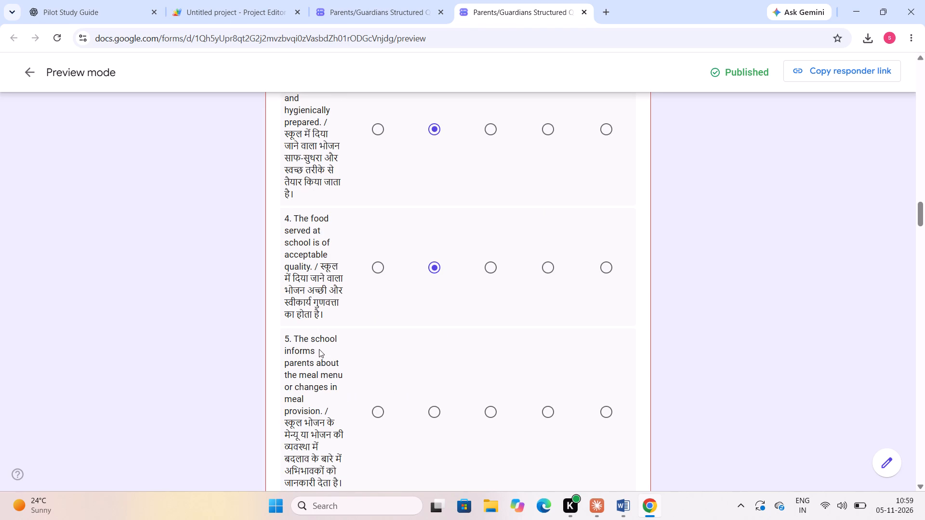
scroll(359, 357, "up", 6)
scroll(359, 357, "down", 2)
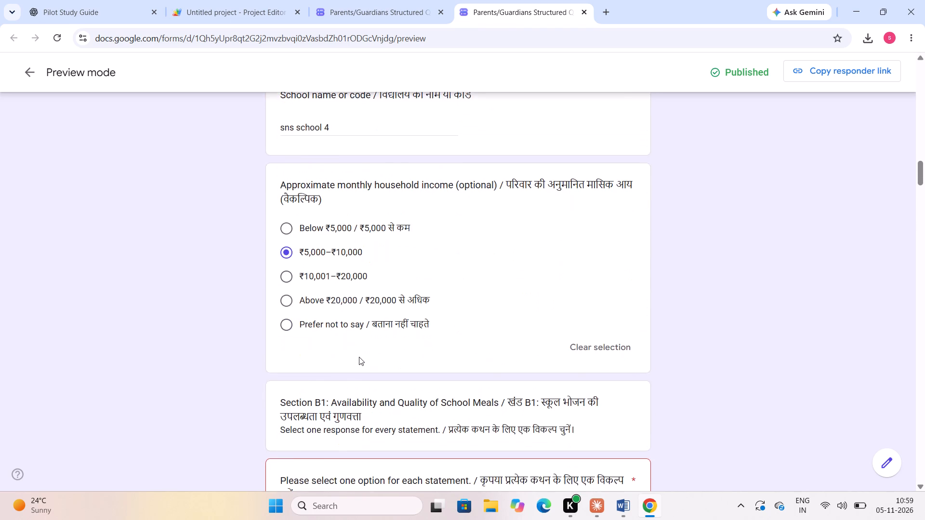
scroll(359, 357, "down", 4)
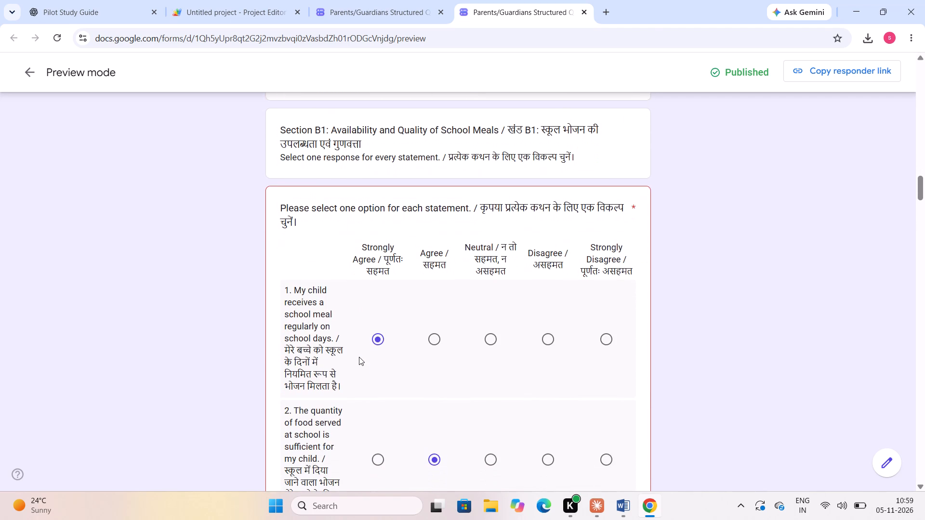
scroll(359, 357, "down", 2)
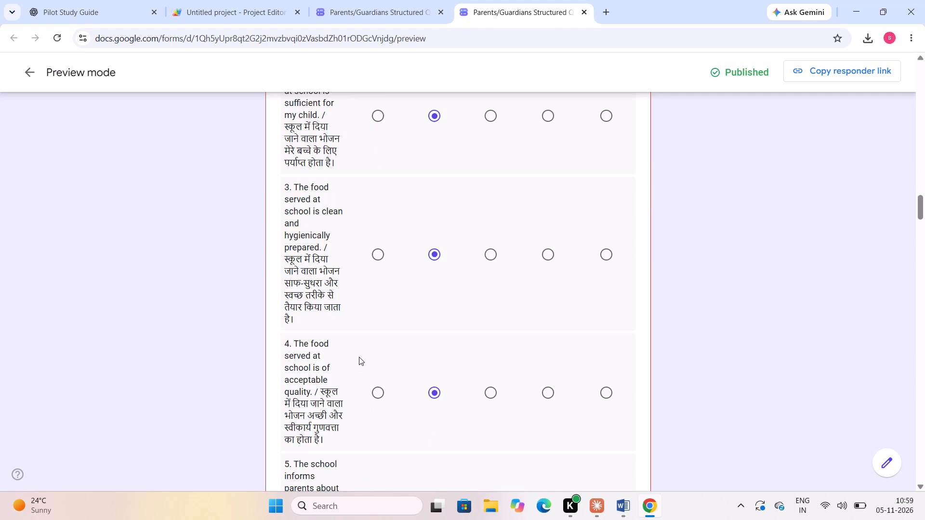
scroll(359, 357, "down", 2)
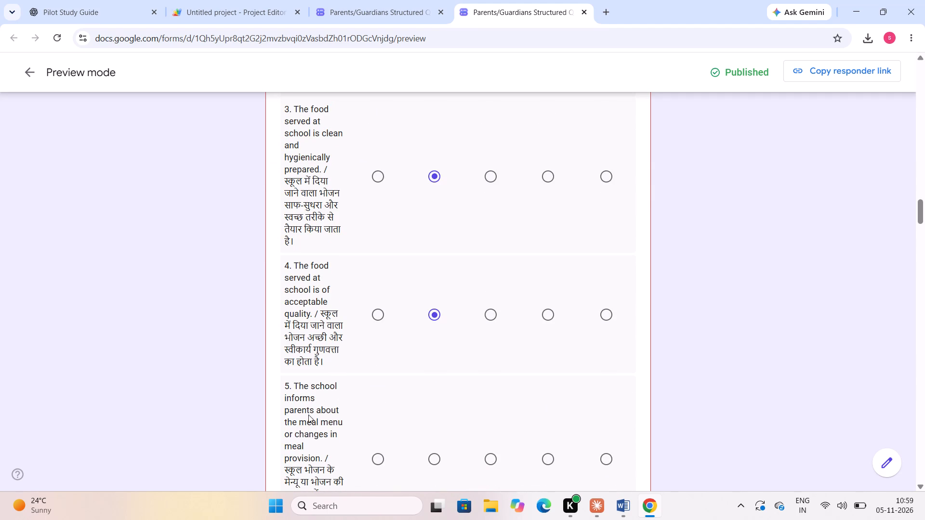
scroll(340, 437, "down", 1)
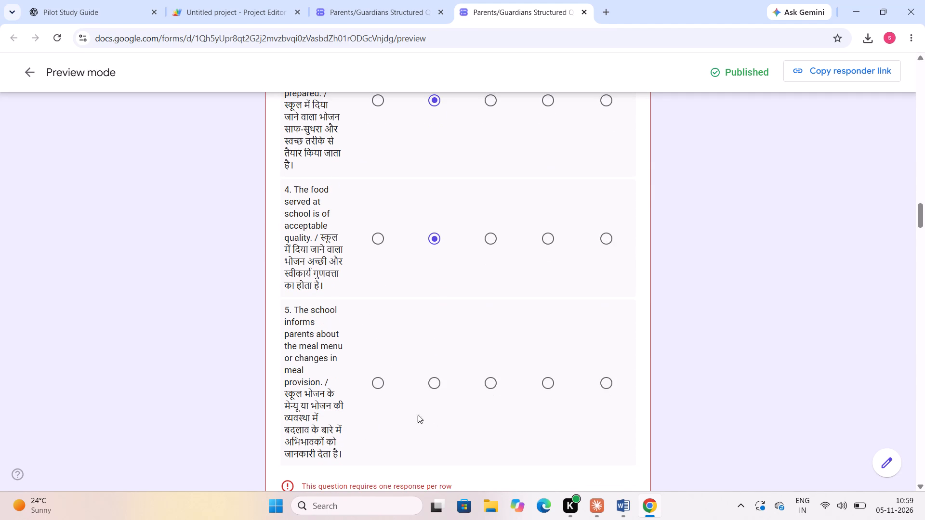
left_click(546, 384)
In Section B2 on school attendance and education, answer Agree for statements 6 to 9 and Strongly Agree for statement 10.
scroll(546, 384, "down", 1)
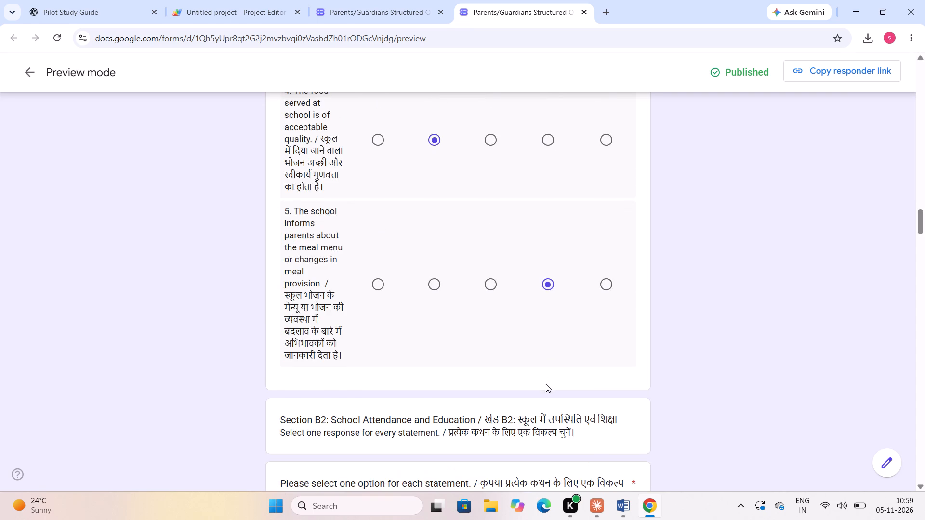
scroll(546, 384, "down", 3)
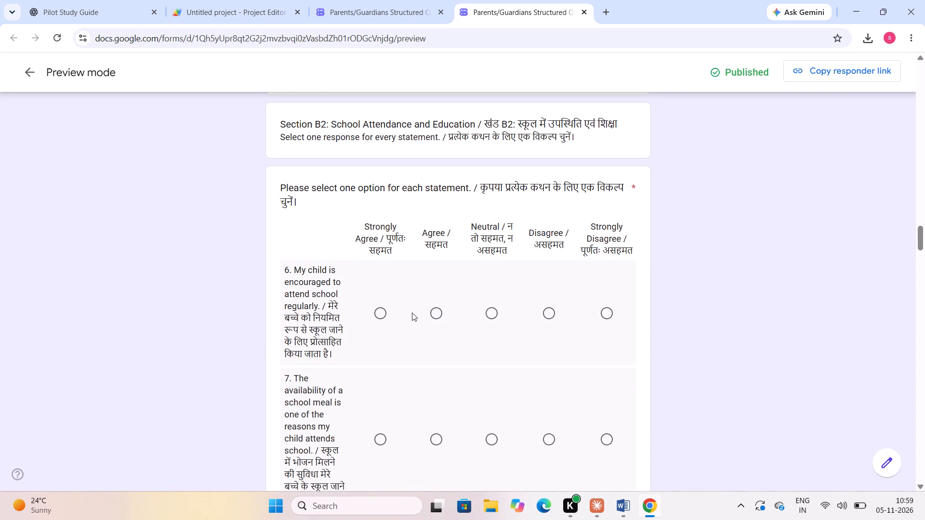
left_click(433, 313)
scroll(433, 313, "down", 1)
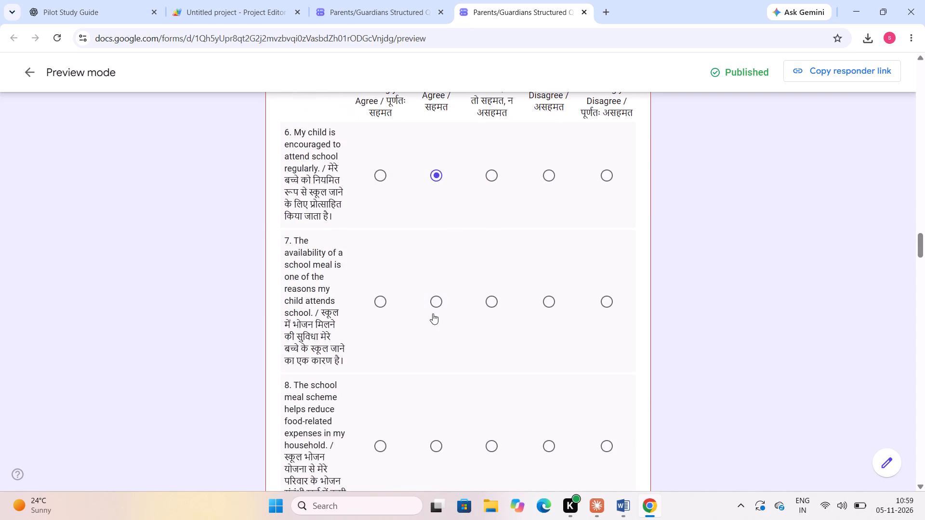
scroll(433, 313, "down", 1)
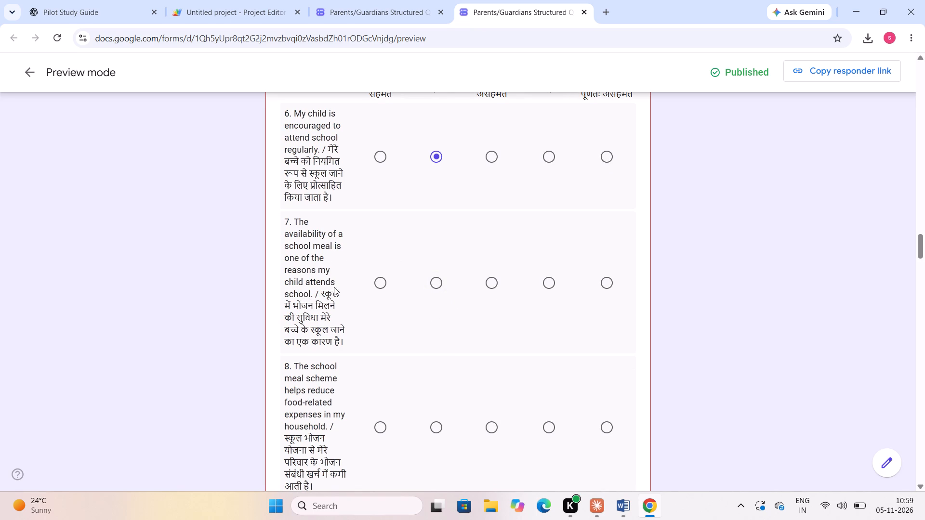
left_click(439, 282)
scroll(439, 282, "down", 1)
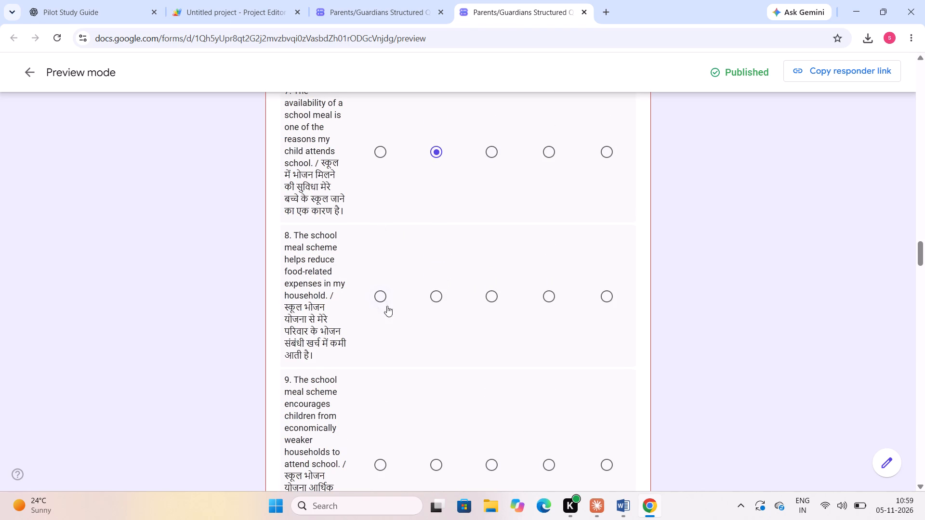
left_click(432, 293)
scroll(432, 293, "down", 1)
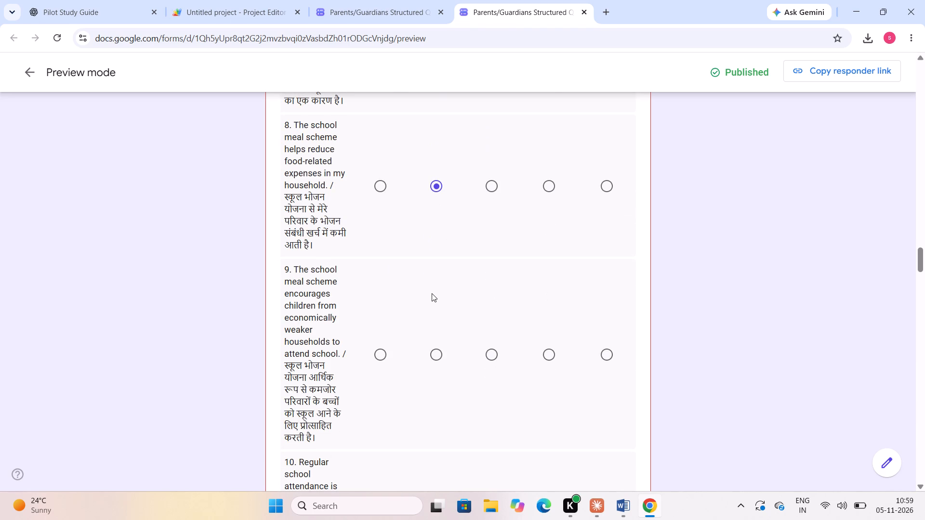
left_click(435, 354)
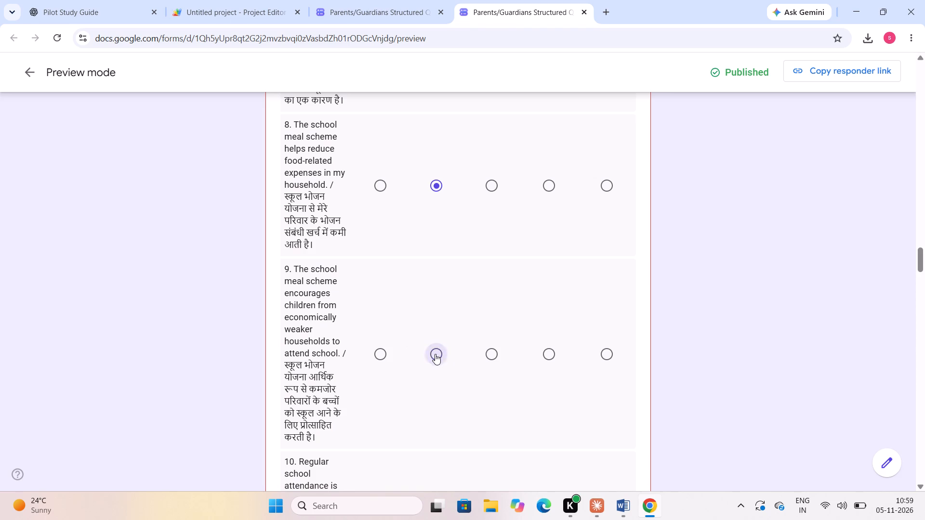
scroll(435, 354, "down", 2)
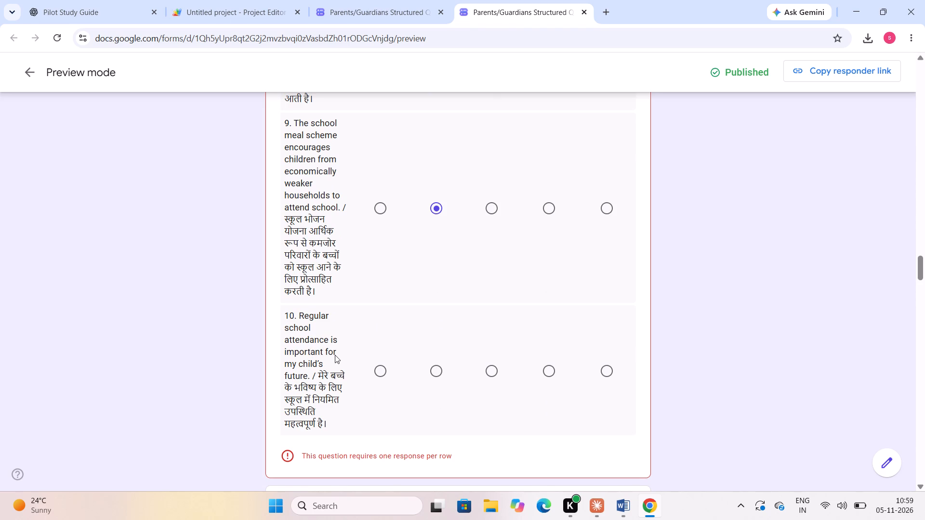
left_click(374, 371)
In Section B3 on children's work and household responsibilities, answer Strongly Agree for statements 11 to 15.
scroll(374, 371, "down", 3)
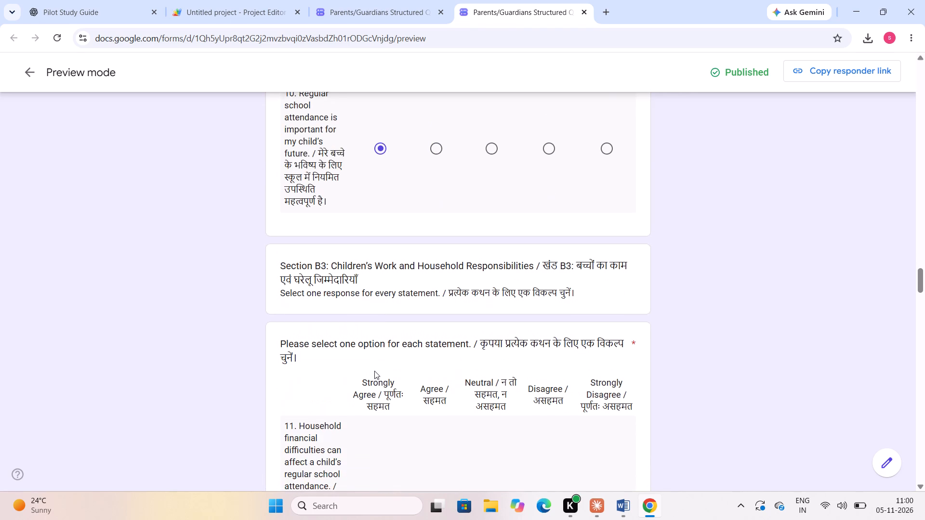
scroll(374, 371, "down", 2)
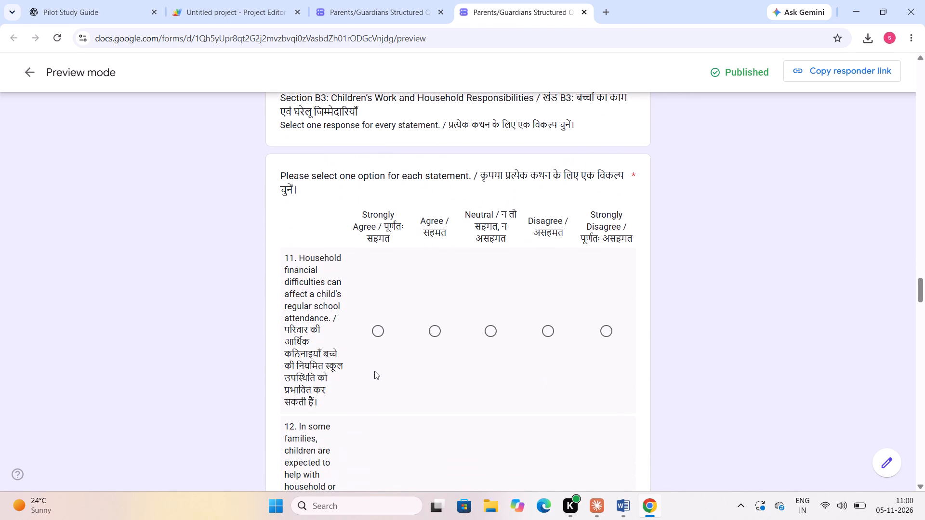
left_click(381, 330)
scroll(381, 330, "down", 2)
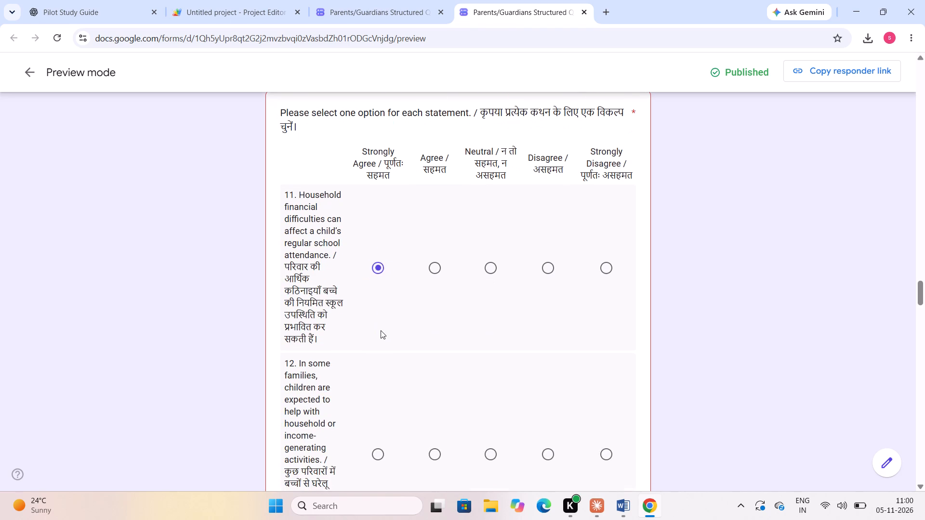
scroll(381, 330, "down", 1)
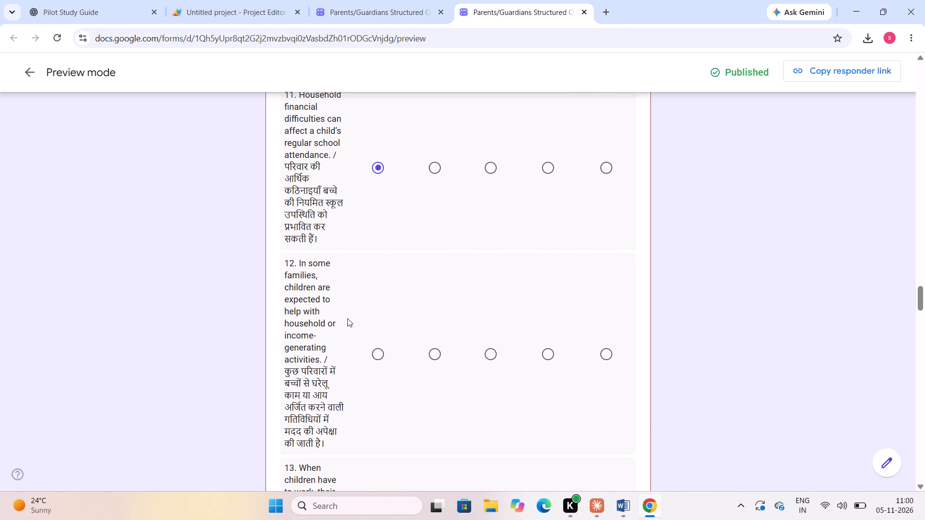
left_click(380, 356)
scroll(380, 356, "down", 3)
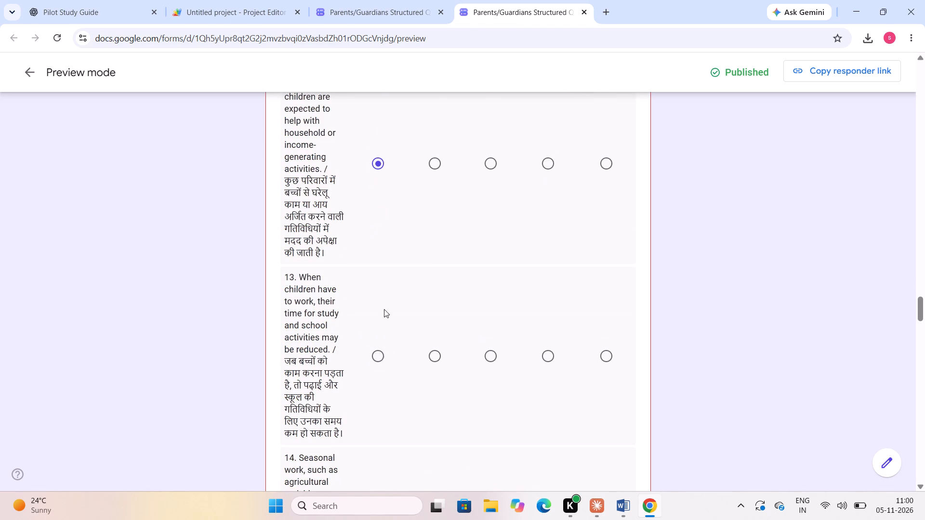
left_click(378, 353)
scroll(378, 353, "down", 2)
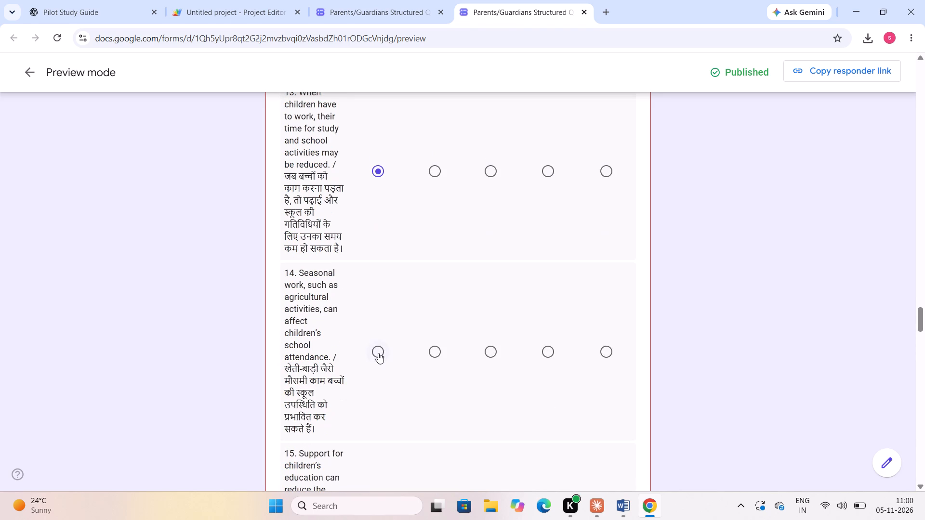
left_click(379, 354)
scroll(379, 354, "down", 2)
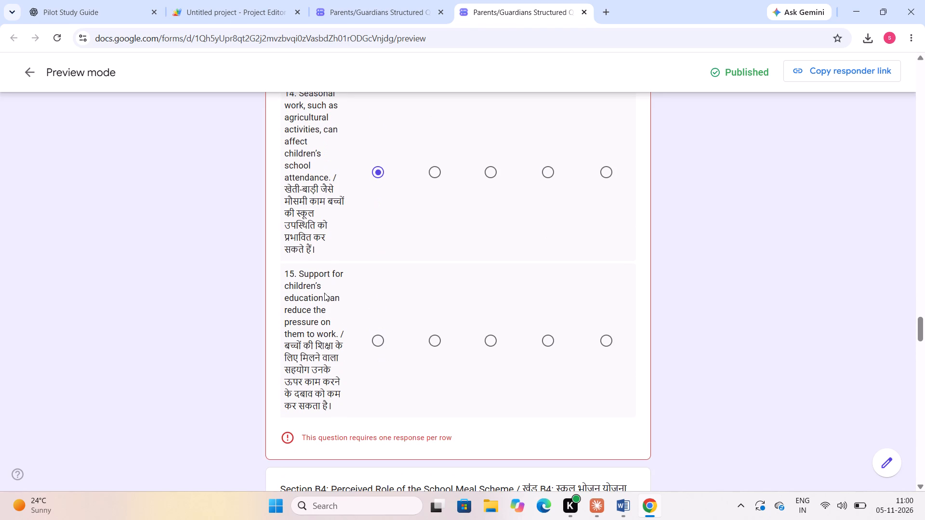
left_click(379, 341)
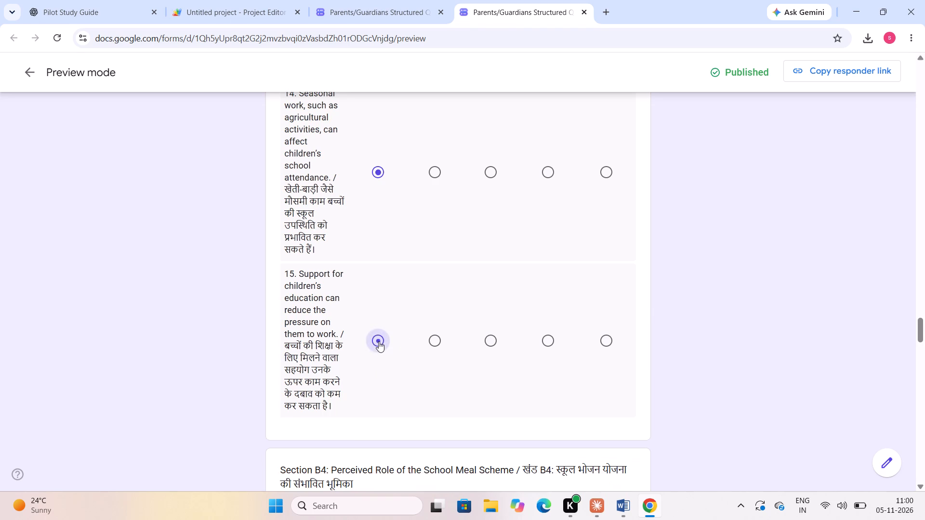
In Section B4 on the school meal scheme's perceived role, answer Disagree for statement 16 and Agree for statements 17 and 18.
scroll(379, 341, "down", 3)
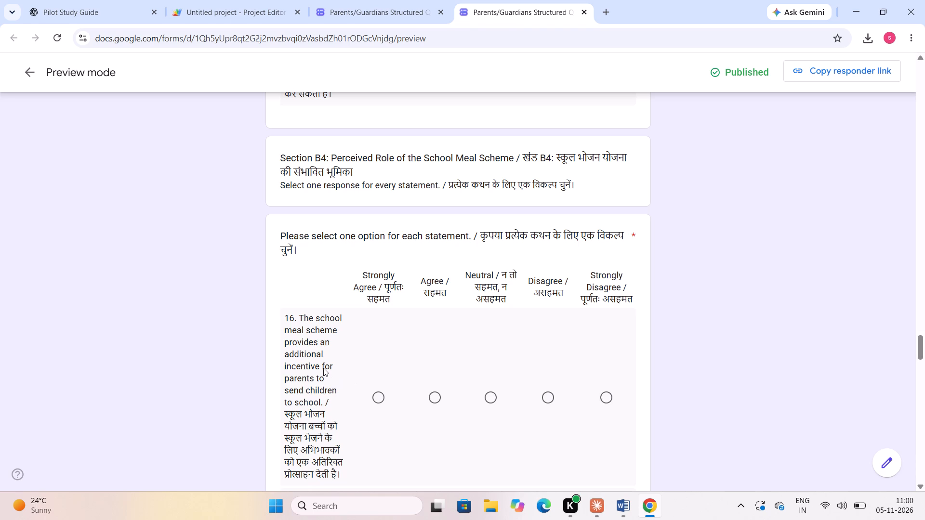
scroll(323, 368, "down", 1)
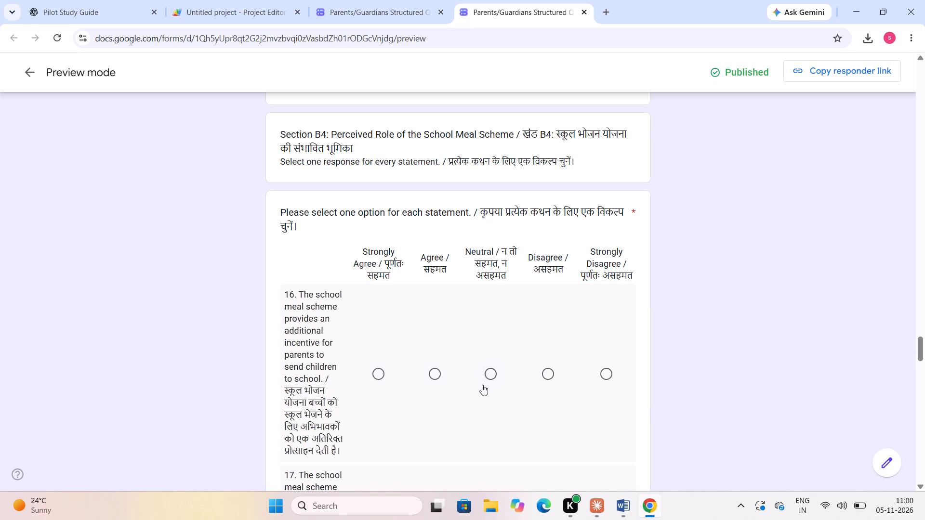
left_click(547, 370)
scroll(547, 370, "down", 2)
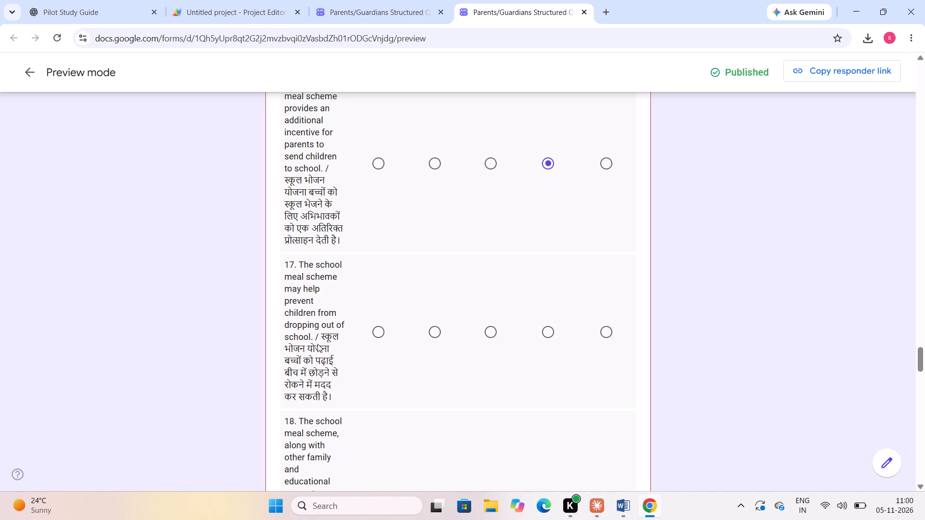
left_click(434, 329)
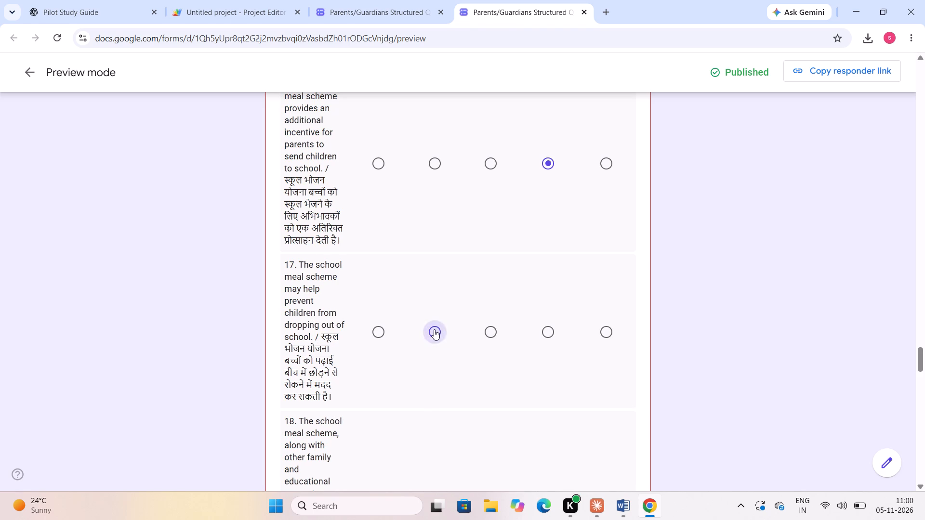
scroll(434, 329, "down", 2)
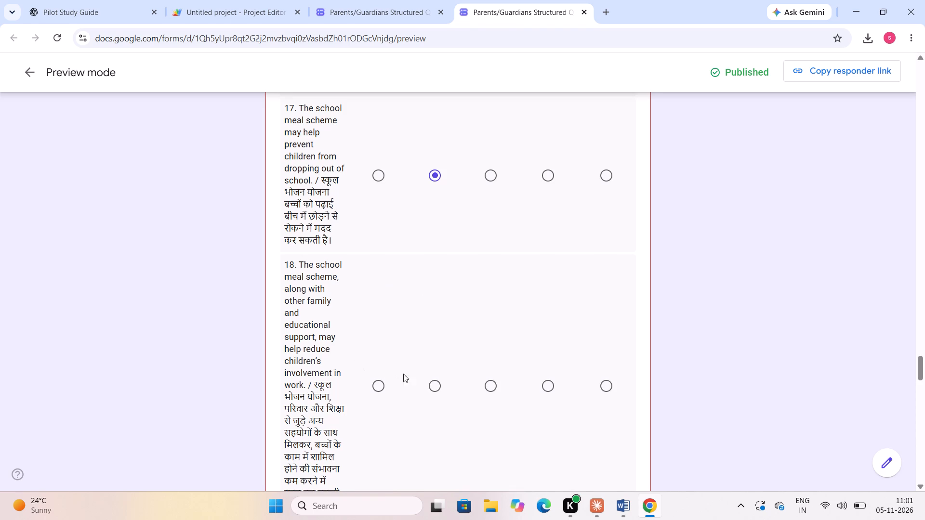
left_click(433, 391)
Complete Section B4 by answering Agree for statement 19 on meals alone being insufficient and Strongly Agree for statement 20.
scroll(433, 391, "down", 1)
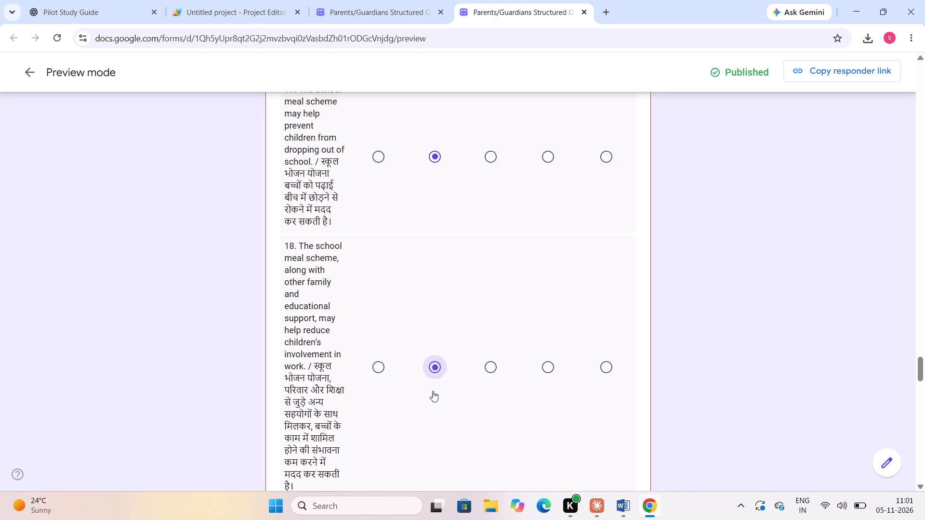
scroll(433, 391, "down", 3)
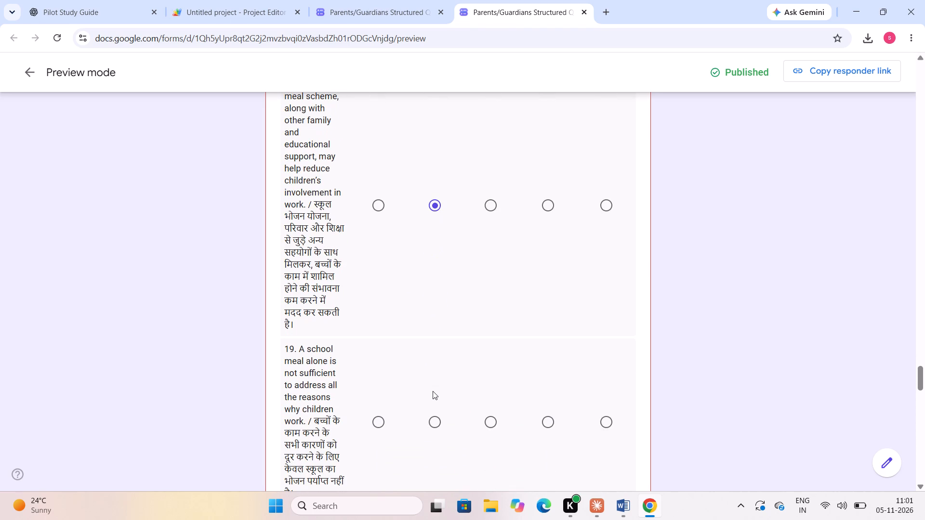
scroll(433, 391, "down", 1)
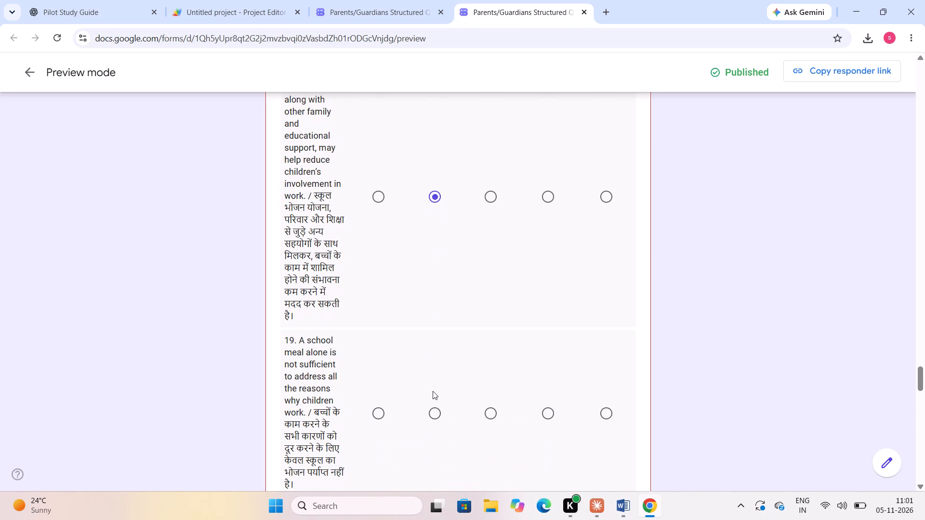
scroll(433, 391, "down", 1)
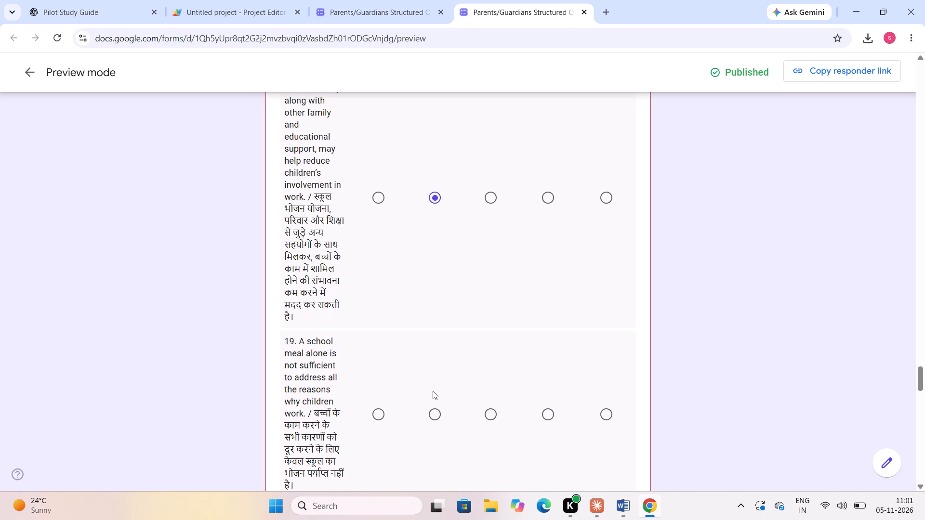
scroll(433, 391, "down", 1)
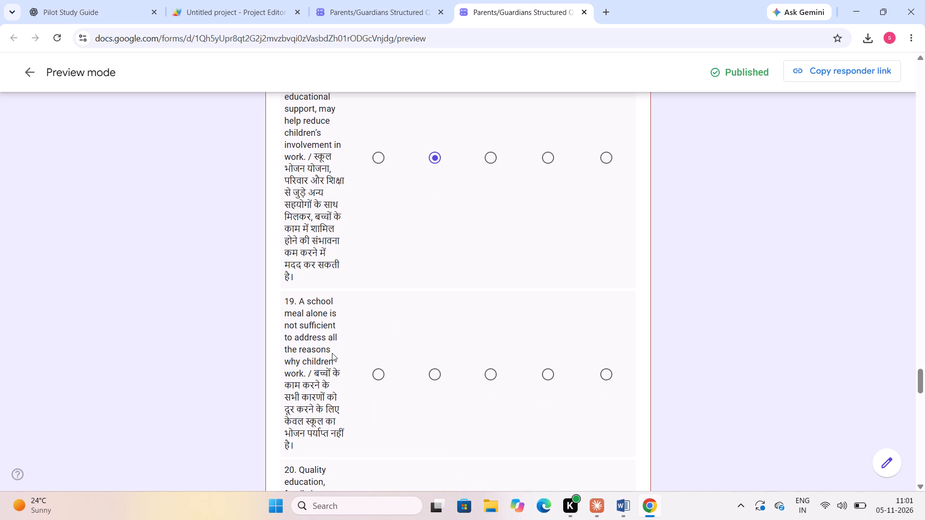
left_click(430, 377)
scroll(430, 377, "down", 2)
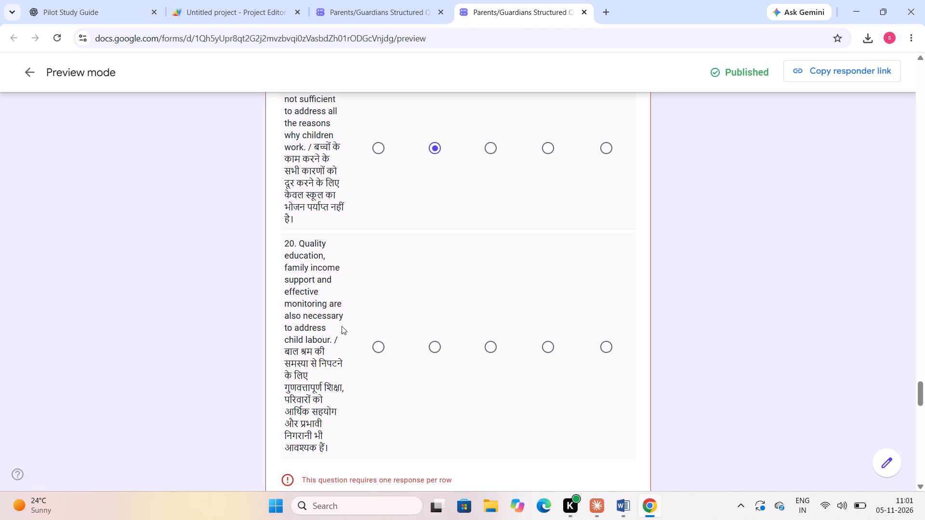
left_click(379, 348)
In Section B5 on awareness, participation and monitoring, answer Agree for statements 21 to 23 and Strongly Agree for statement 24.
scroll(379, 348, "down", 1)
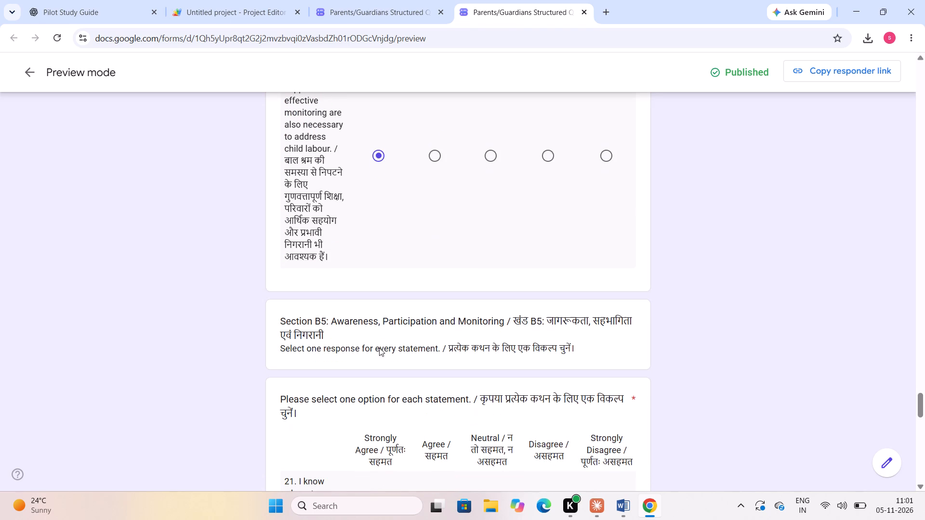
scroll(379, 348, "down", 4)
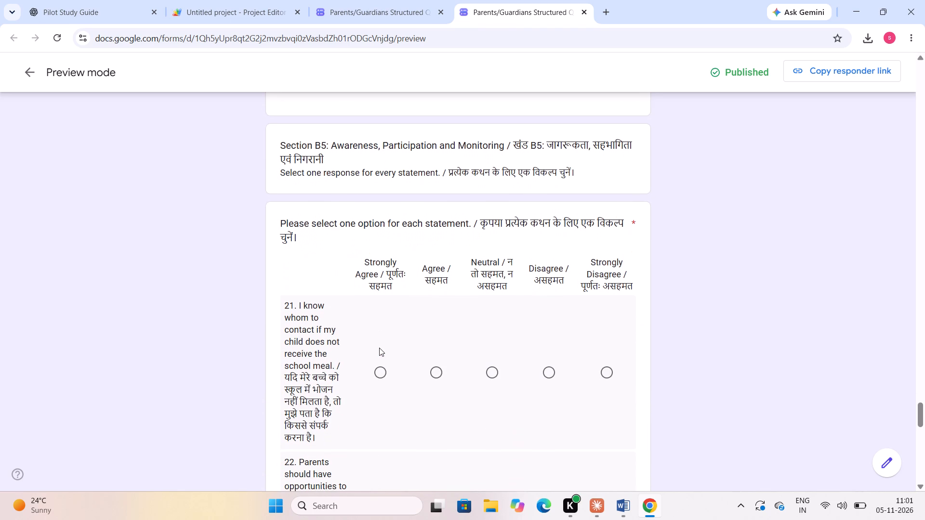
scroll(379, 348, "down", 1)
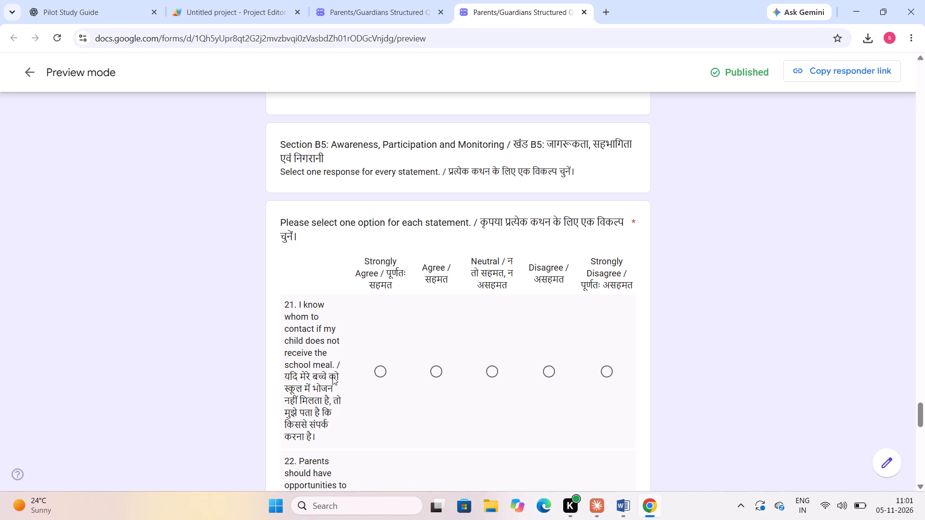
left_click(439, 369)
scroll(439, 369, "down", 2)
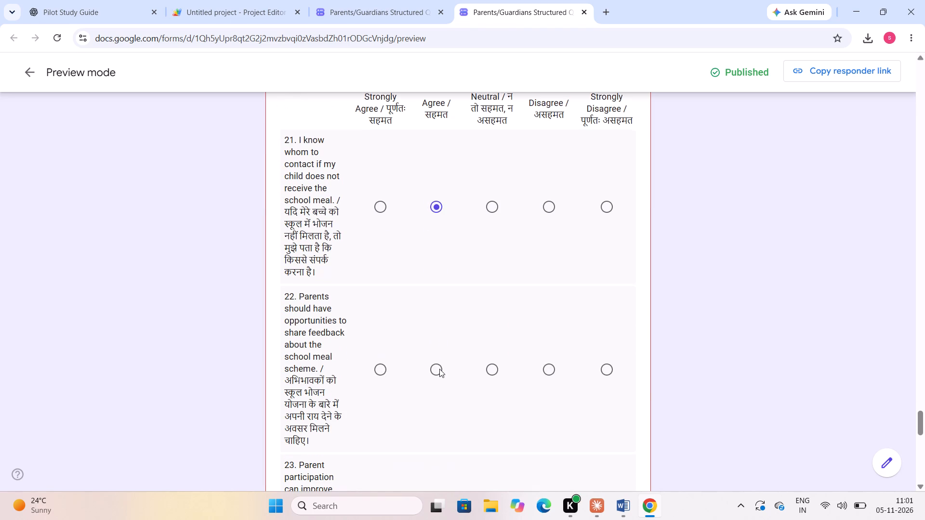
scroll(439, 369, "down", 1)
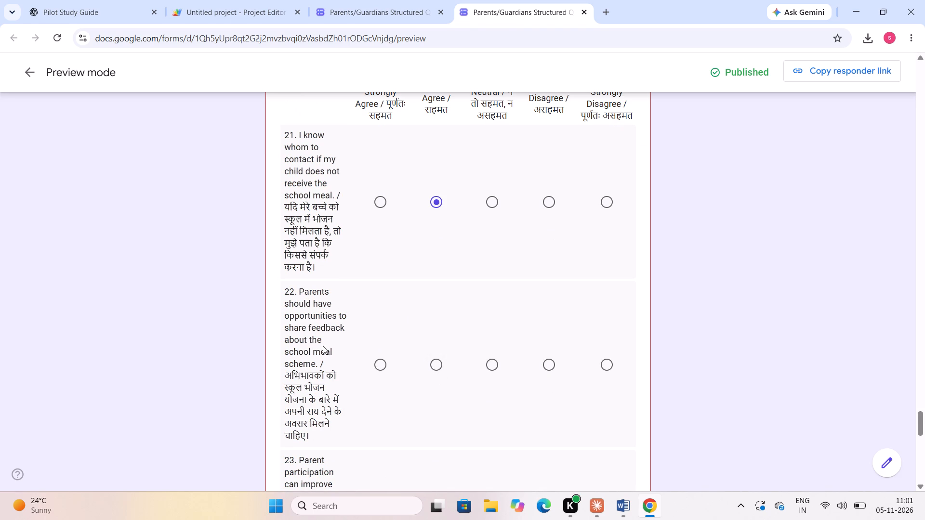
left_click(440, 365)
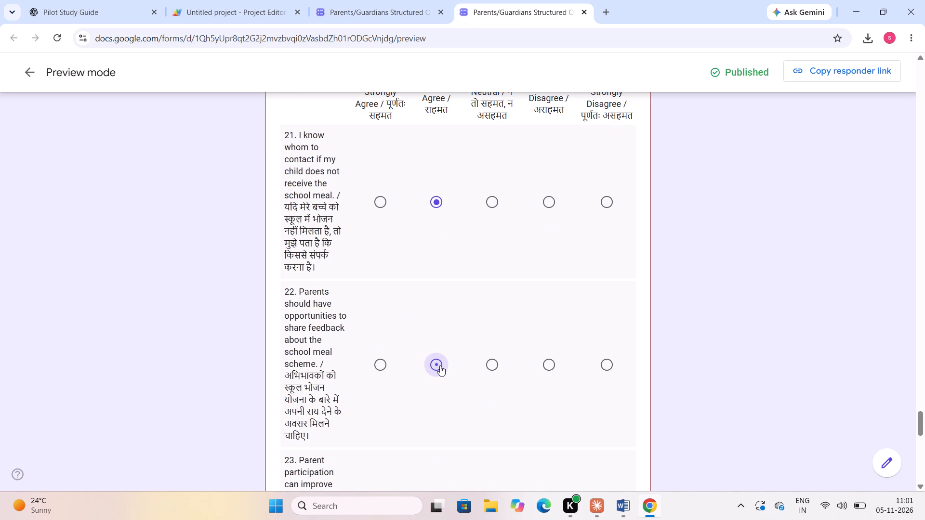
scroll(440, 365, "down", 2)
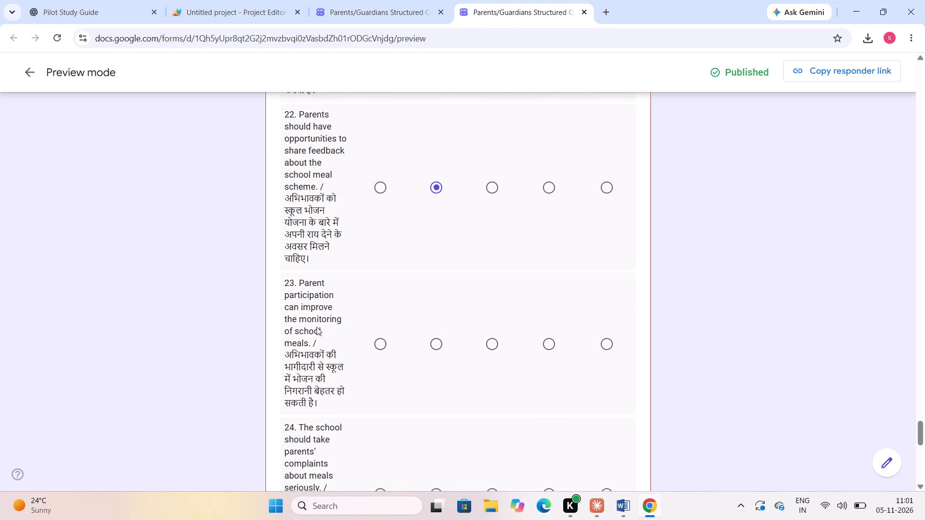
left_click(434, 344)
scroll(434, 344, "down", 1)
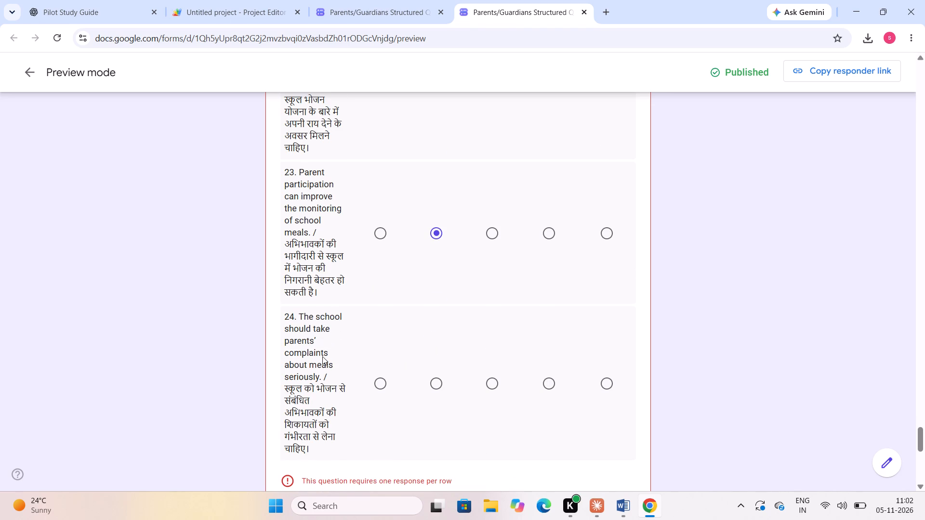
left_click(385, 384)
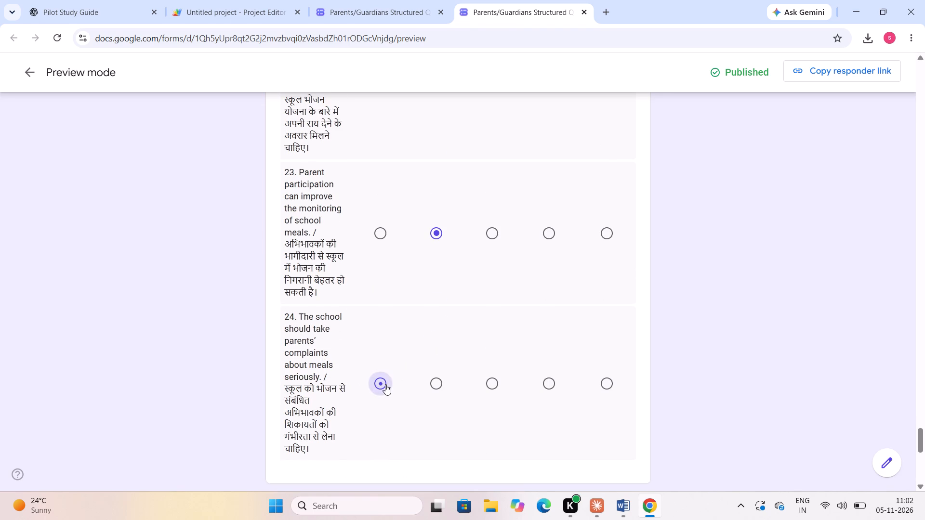
Answer Section C question 1, on the main difficulty in attending school, with "poverty and working in household chores".
scroll(385, 384, "down", 3)
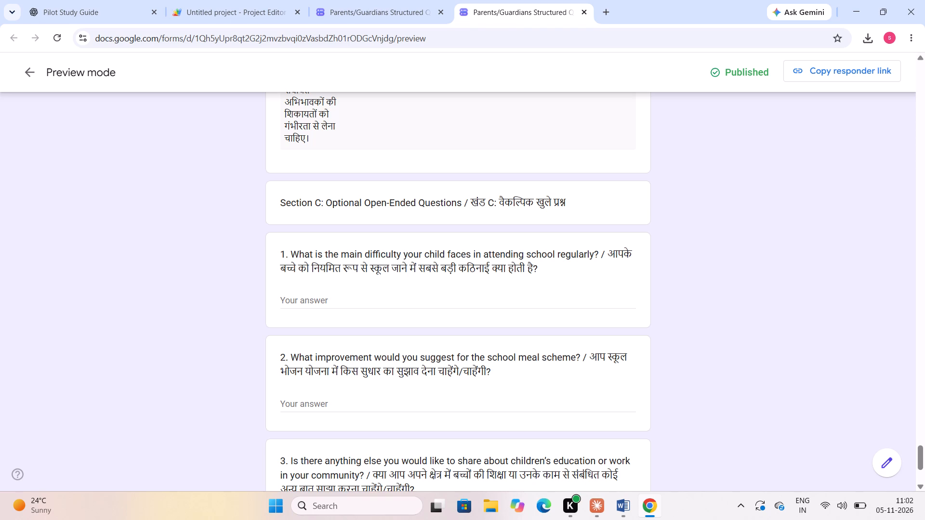
left_click(363, 305)
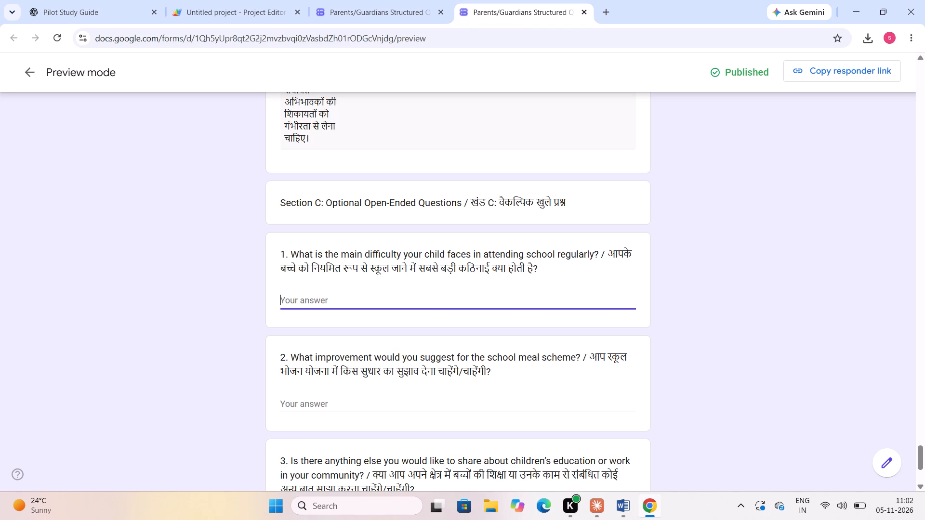
type("pov")
type("erty and working")
key("space")
type("in household chores")
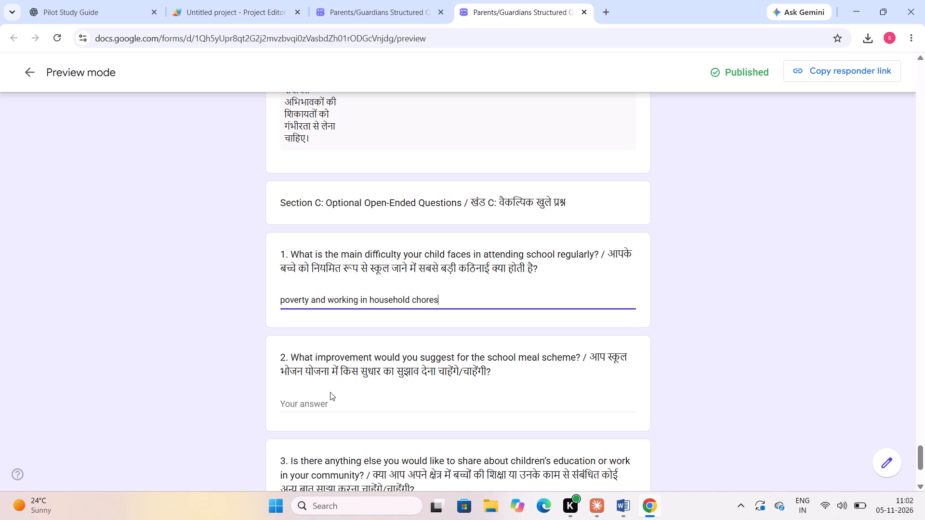
Answer Section C question 2, on improvements to the school meal scheme, with "hygiene, cleaniness".
left_click(330, 394)
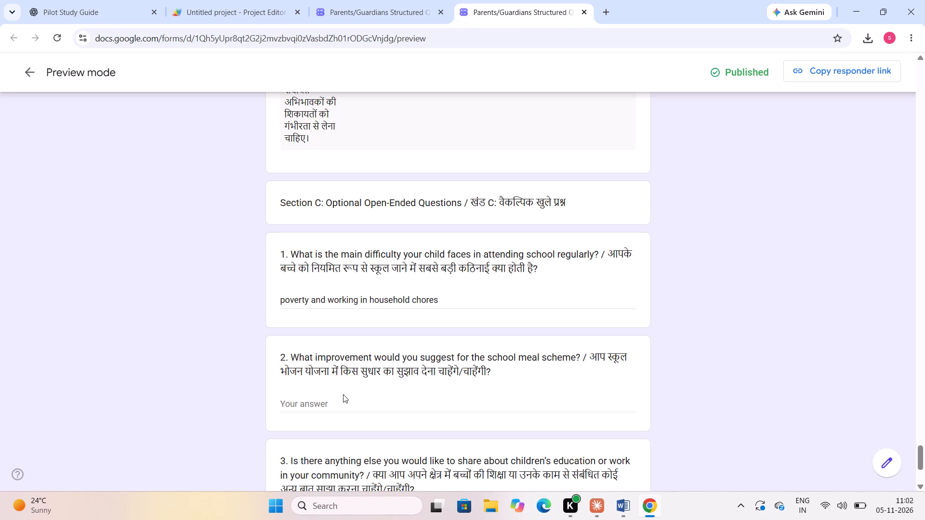
scroll(343, 394, "down", 1)
left_click(331, 378)
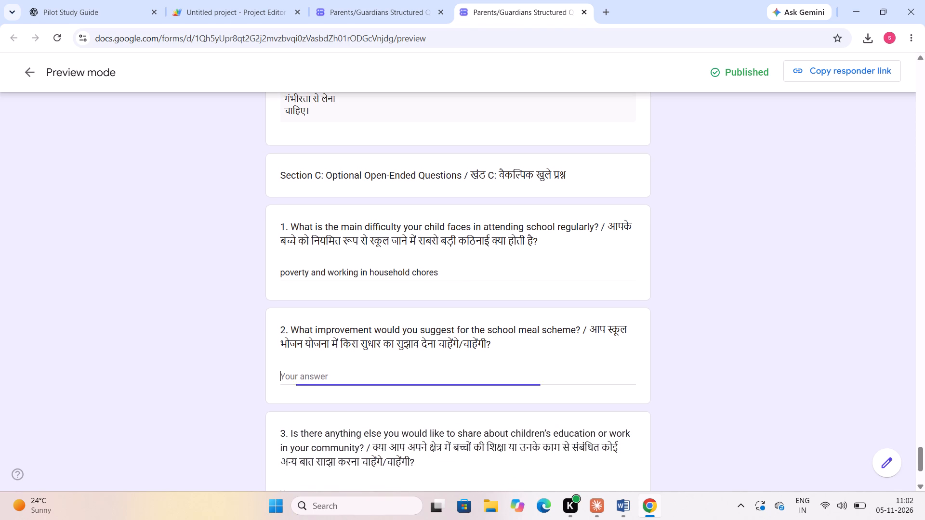
type("hygine")
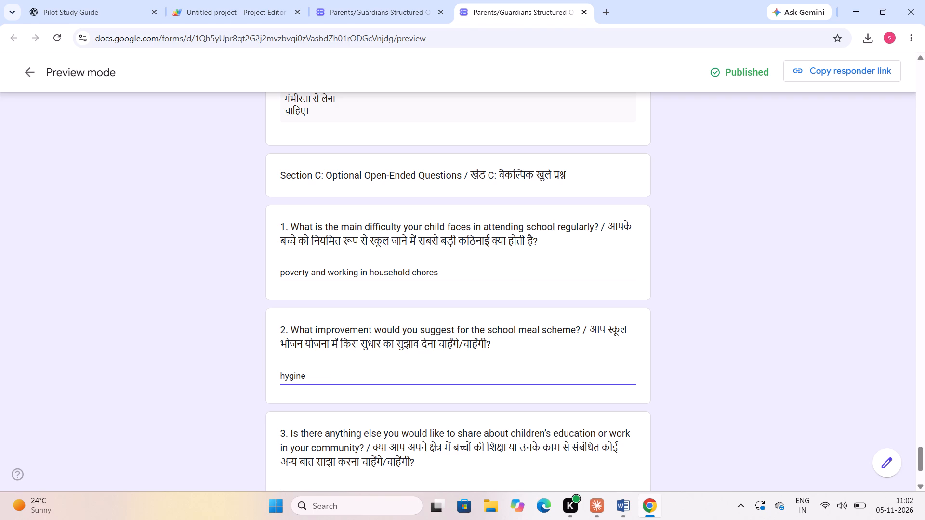
scroll(343, 420, "down", 1)
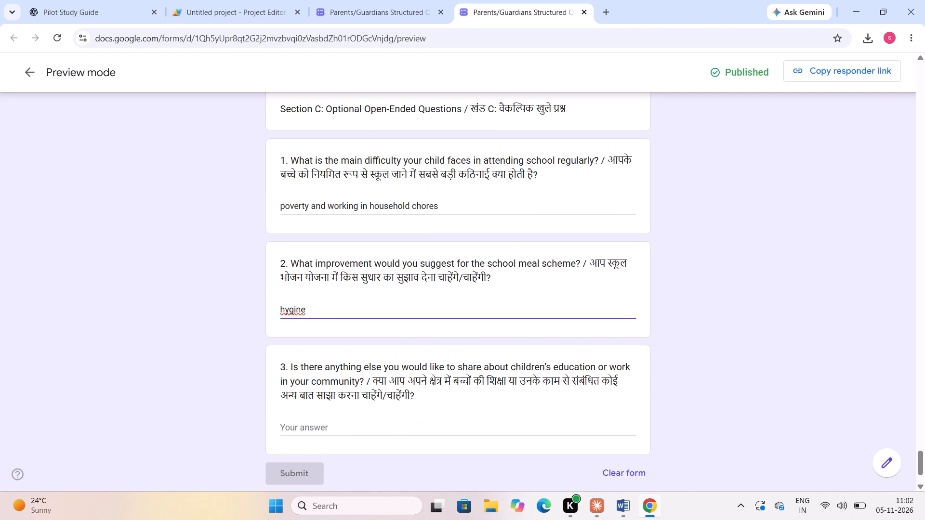
type(", cleaniness")
scroll(334, 312, "down", 1)
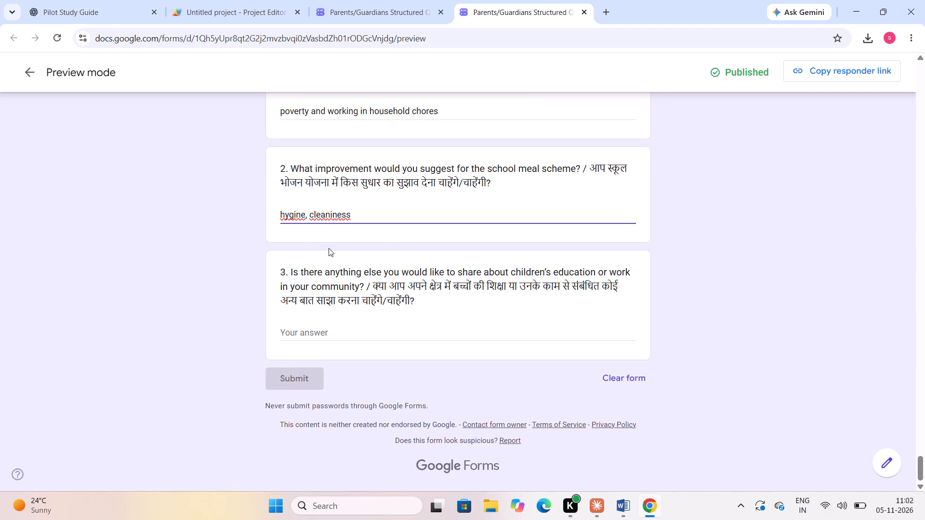
left_click(296, 217)
key("e")
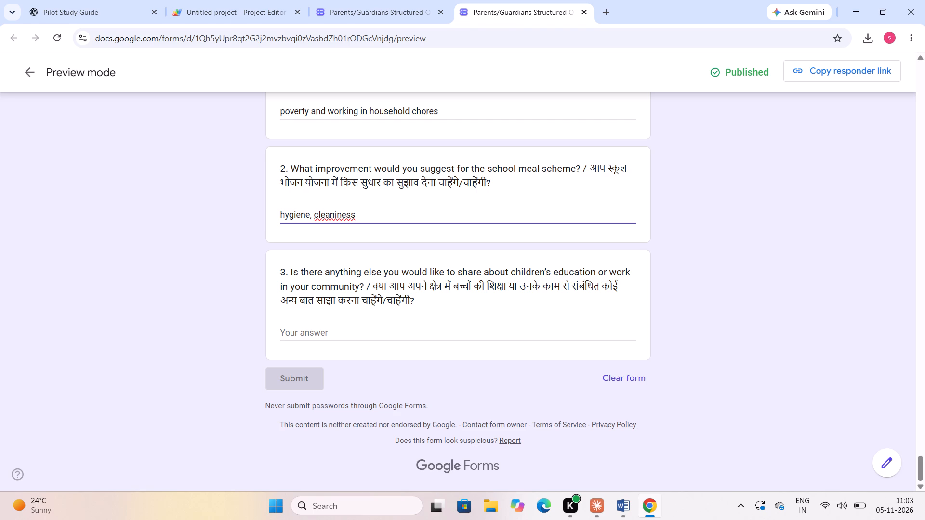
Answer Section C question 3, on anything else to share about children's education or work, with "no".
left_click(323, 322)
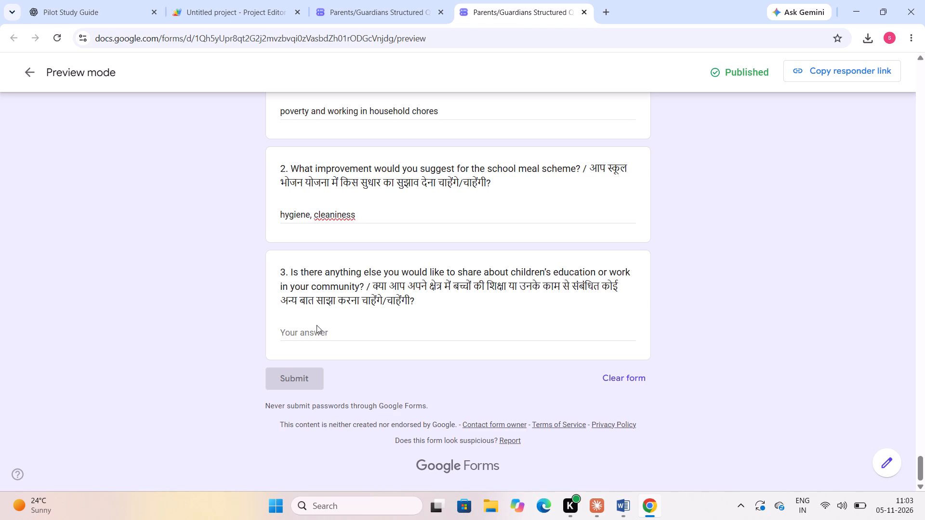
left_click(317, 325)
left_click(317, 327)
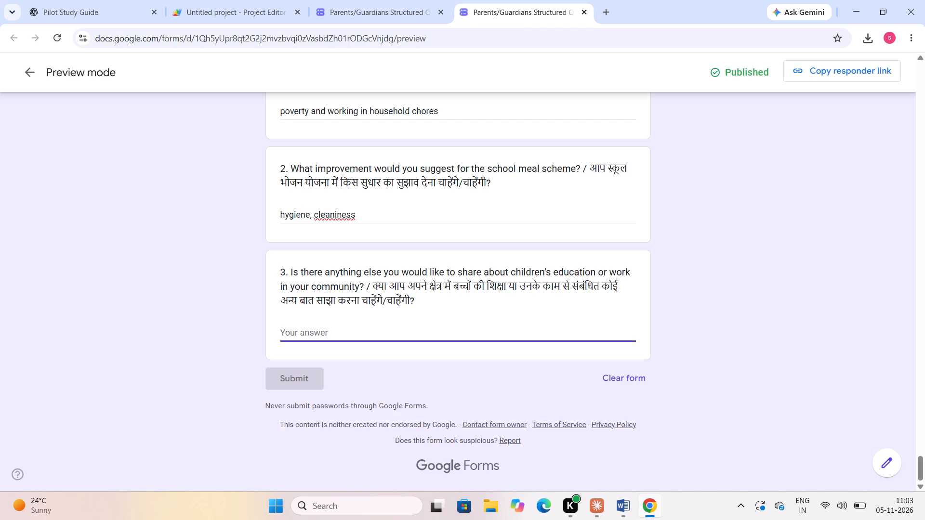
left_click(339, 335)
type("no")
Replace the answer to Section C question 3, on anything else to share, with "No".
left_click(339, 320)
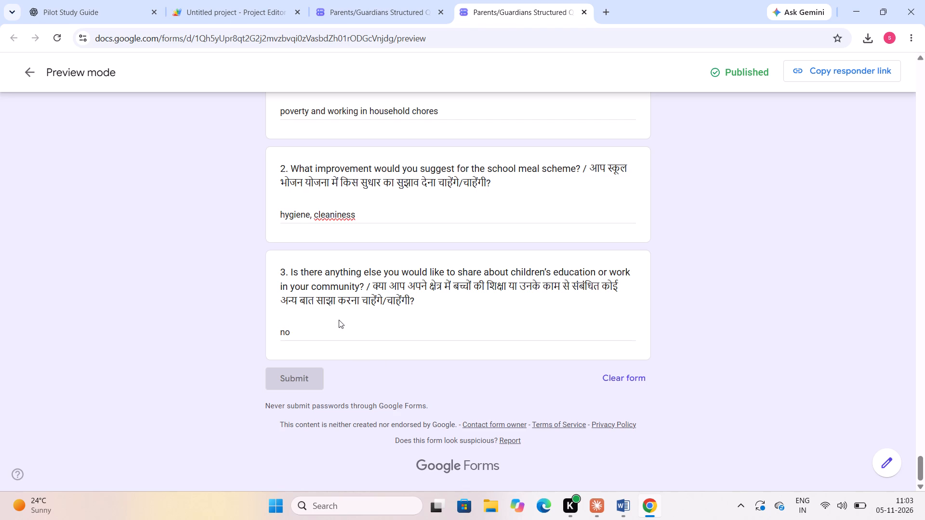
key("BackSpace")
key("BackSpace")
key("BackSpace")
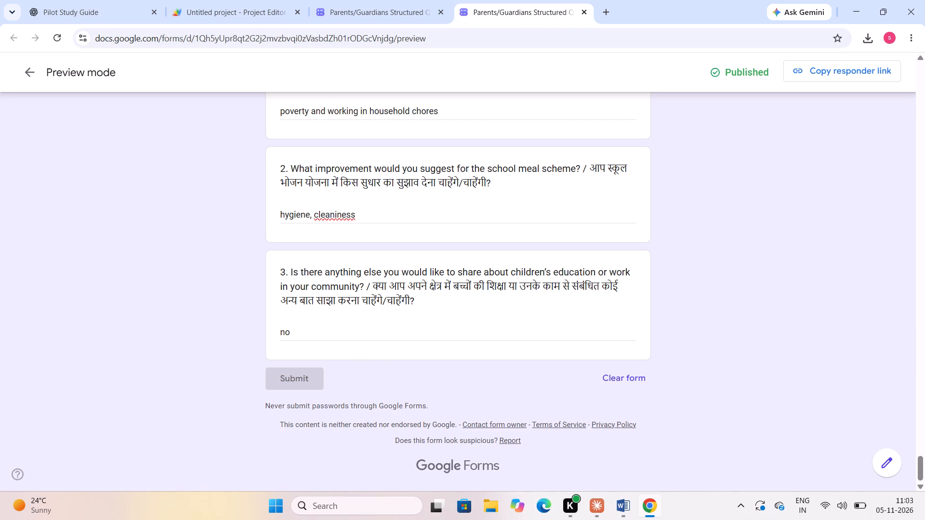
left_click(305, 329)
key("BackSpace")
key("BackSpace")
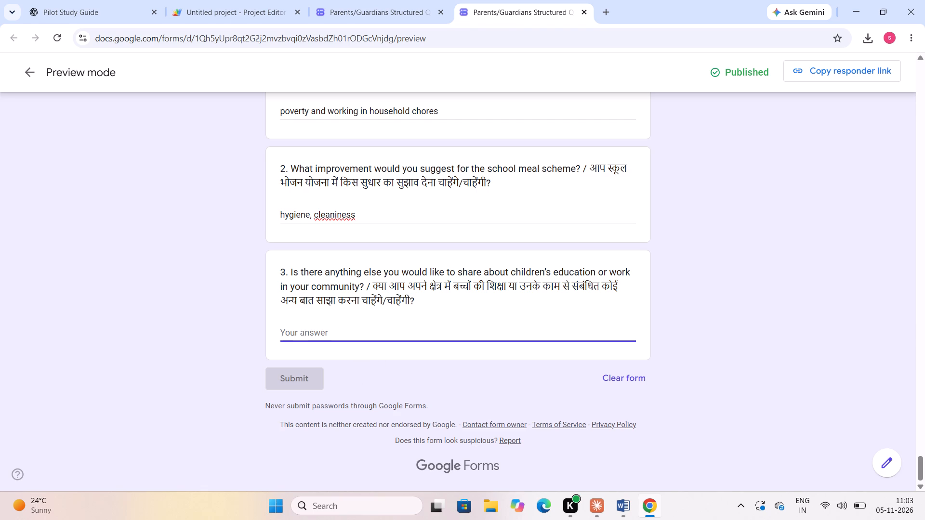
key("n")
key("o")
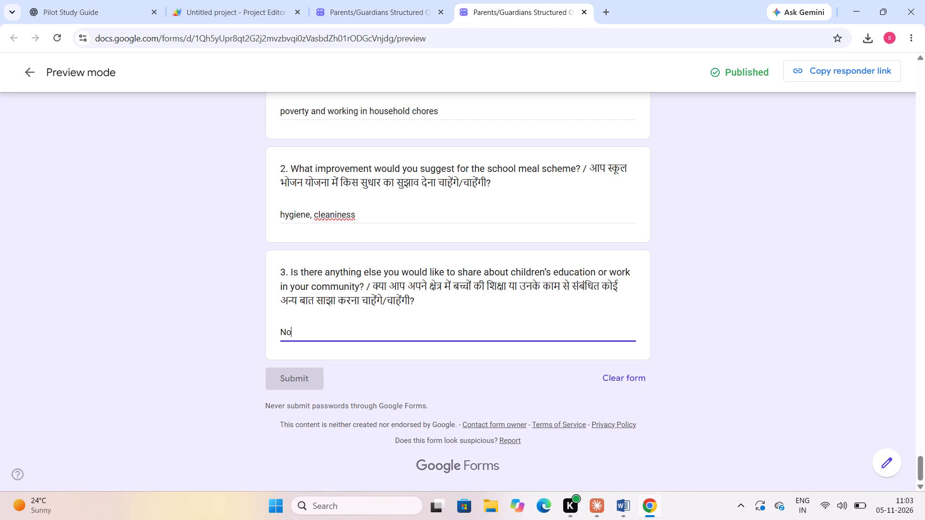
Shorten the answer to Section C question 2, on school meal scheme improvements, to "hygiene".
left_click(366, 214)
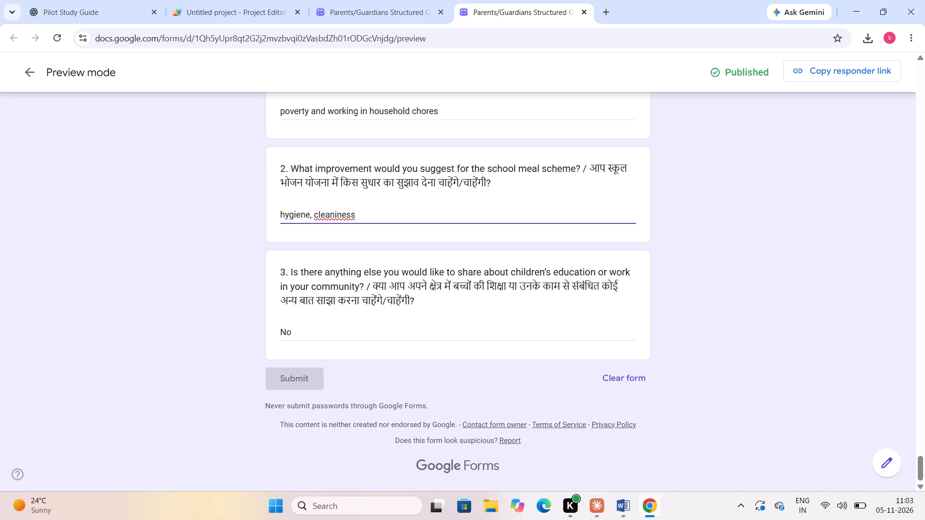
key("BackSpace")
key("BackSpace")
key("BackSpace")
key("BackSpace")
key("BackSpace")
key("BackSpace")
key("BackSpace")
key("BackSpace")
key("BackSpace")
key("BackSpace")
key("BackSpace")
key("BackSpace")
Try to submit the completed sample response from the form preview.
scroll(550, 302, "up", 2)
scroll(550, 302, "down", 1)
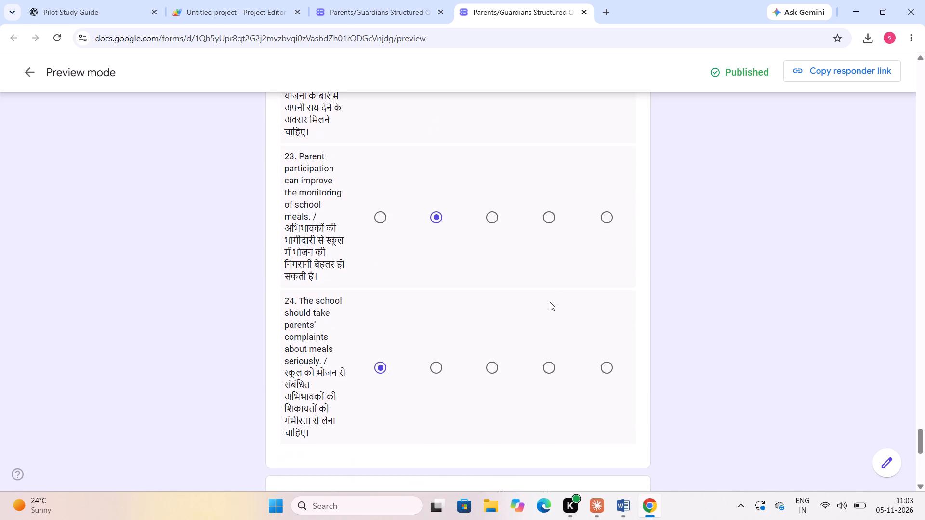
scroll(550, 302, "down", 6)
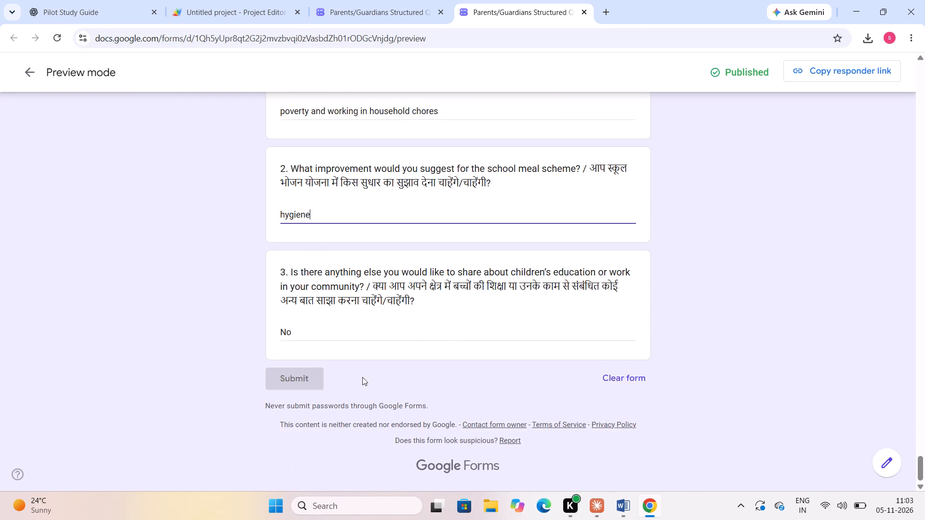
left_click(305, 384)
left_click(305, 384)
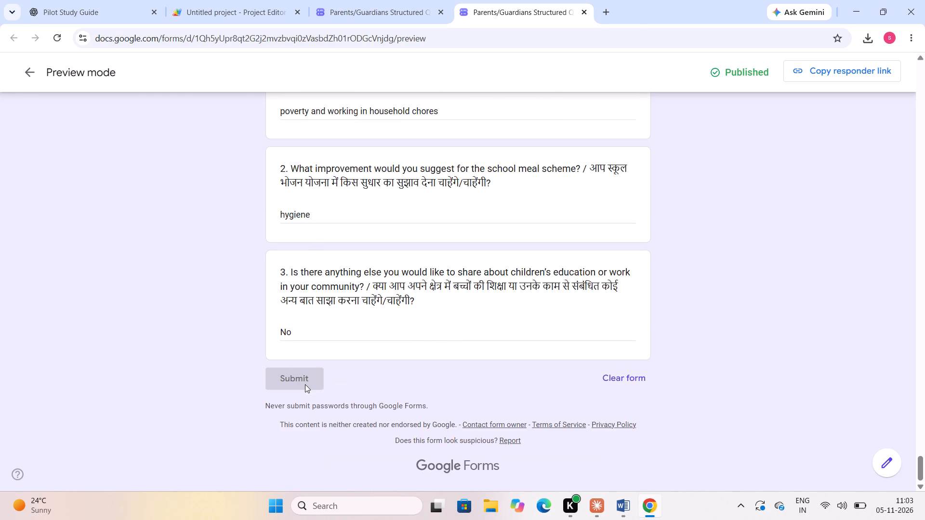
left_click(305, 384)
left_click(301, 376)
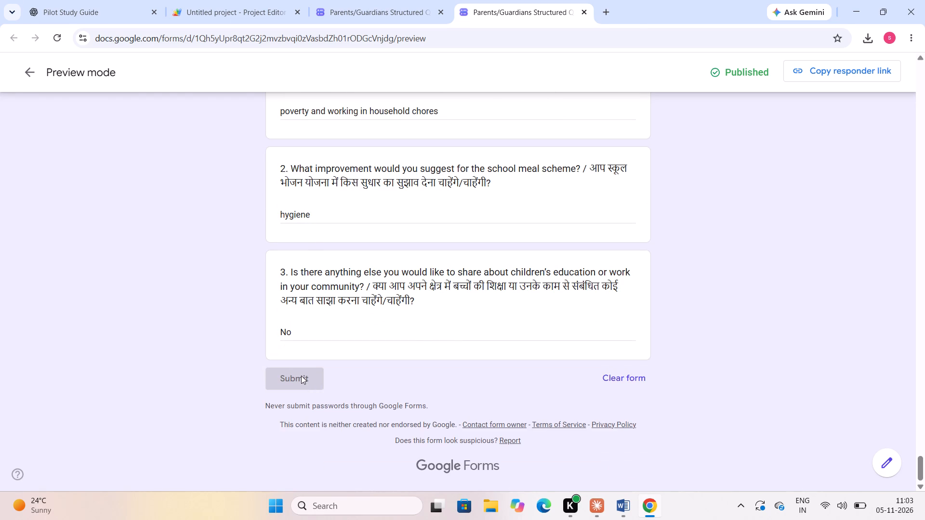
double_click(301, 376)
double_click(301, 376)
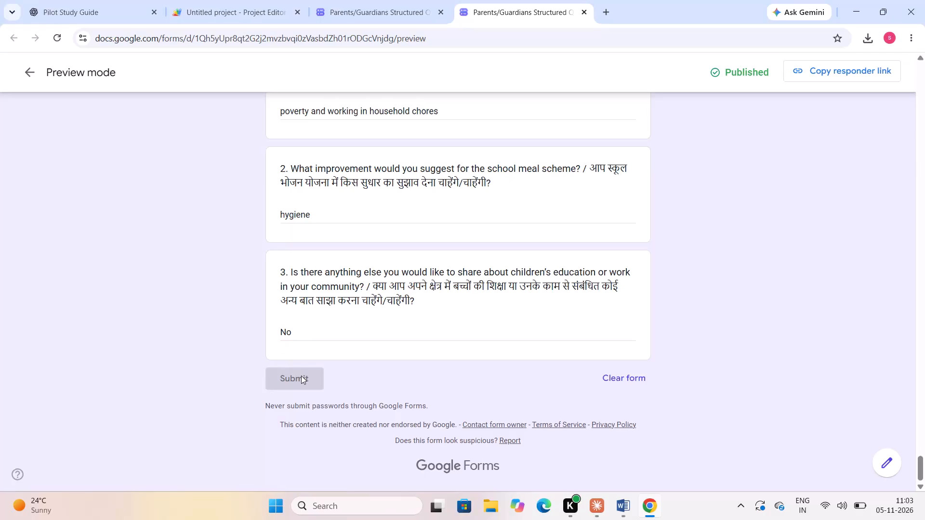
Review the whole questionnaire, from the consent question through Sections A, B1 to B5 and C, checking that every required question is answered.
scroll(374, 376, "up", 8)
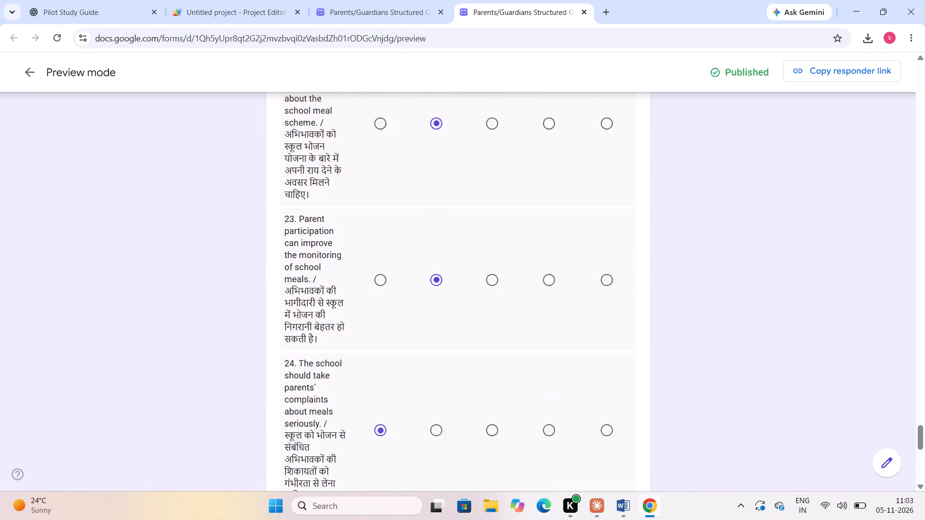
scroll(374, 376, "up", 9)
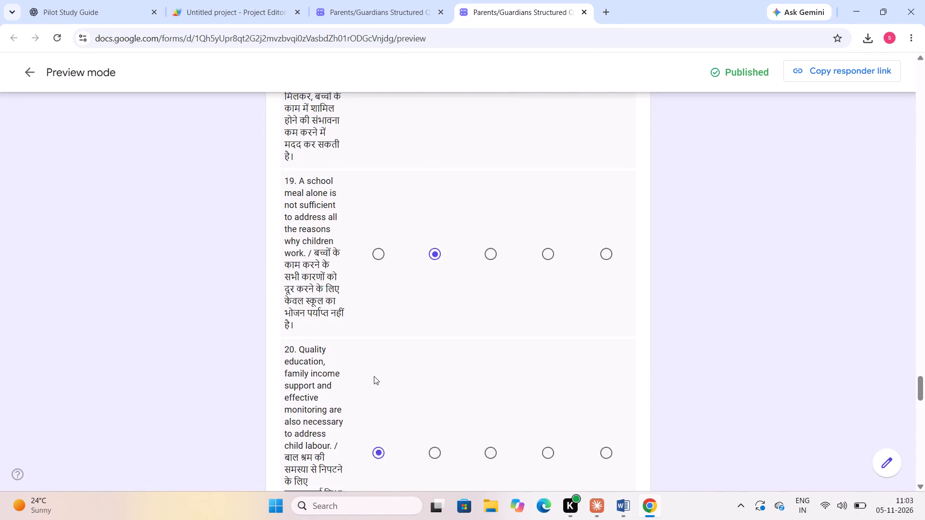
scroll(374, 376, "up", 9)
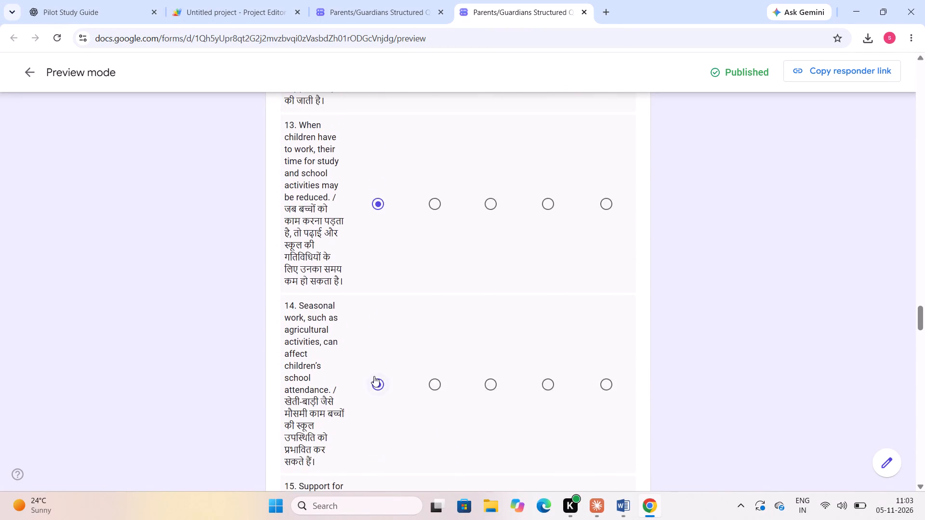
scroll(374, 376, "up", 11)
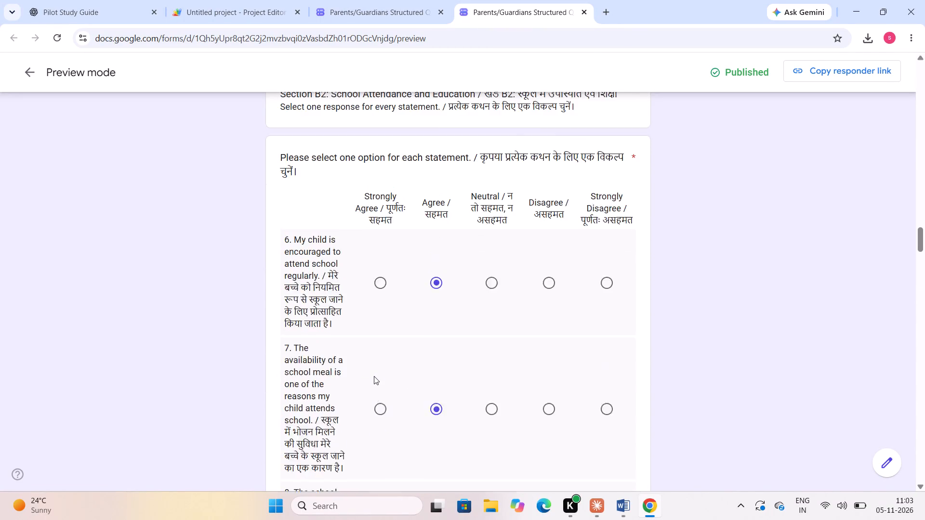
scroll(374, 376, "up", 8)
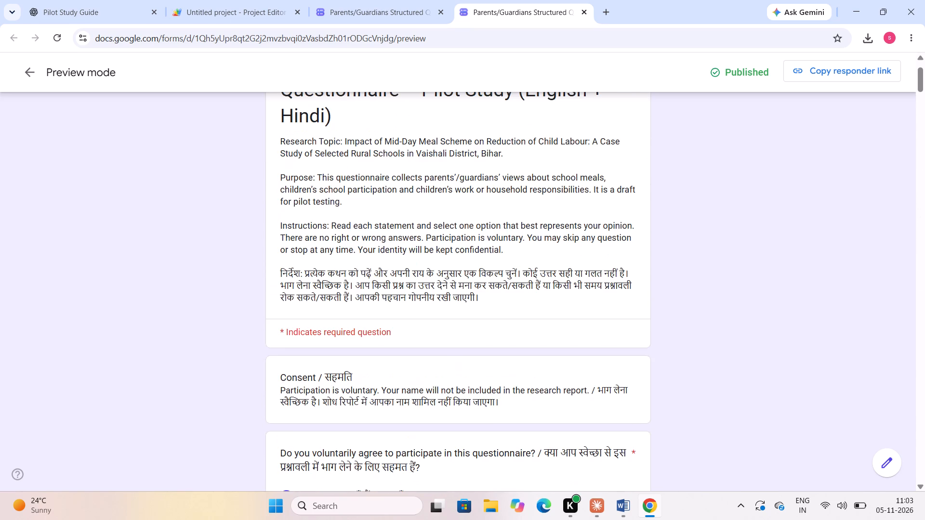
scroll(374, 376, "up", 1)
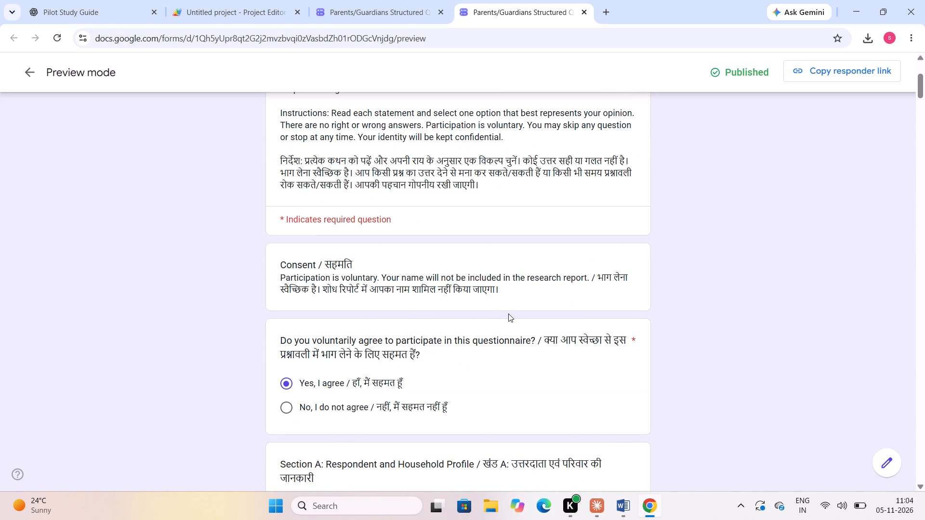
scroll(508, 313, "down", 3)
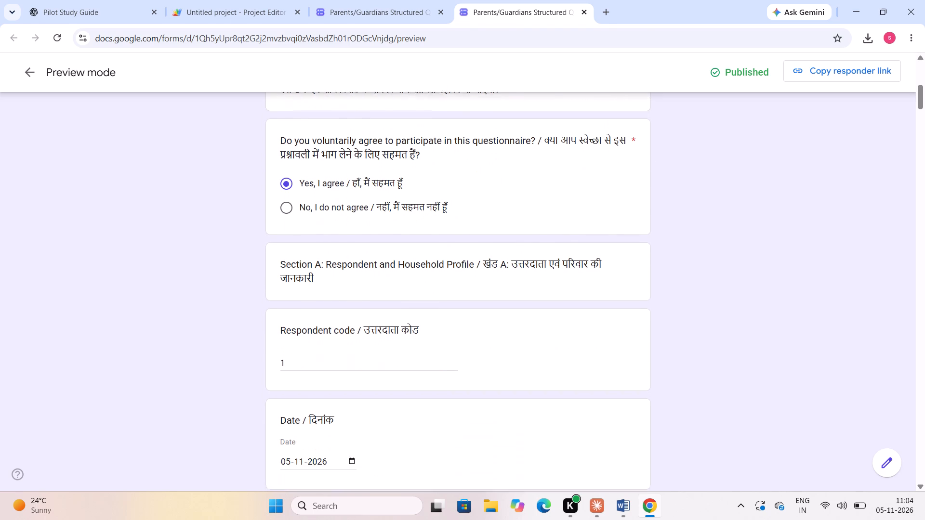
scroll(508, 313, "down", 3)
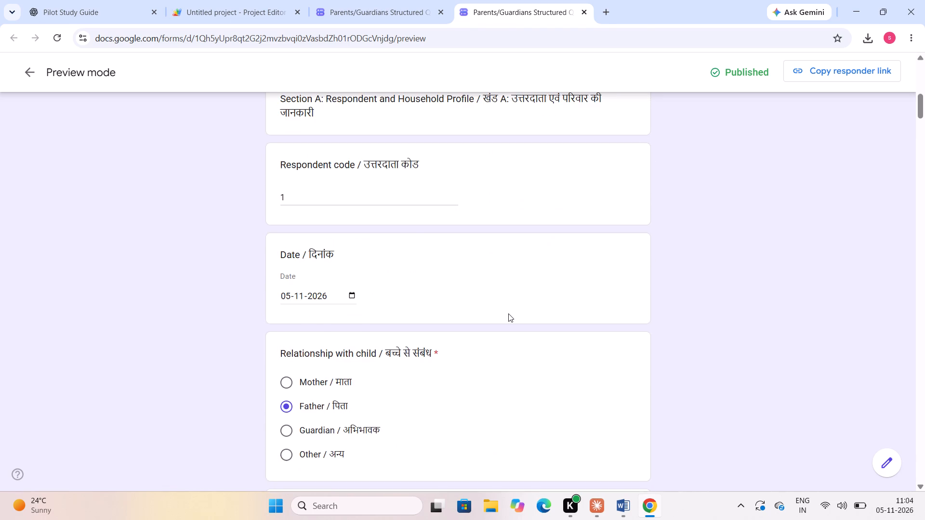
scroll(508, 313, "down", 6)
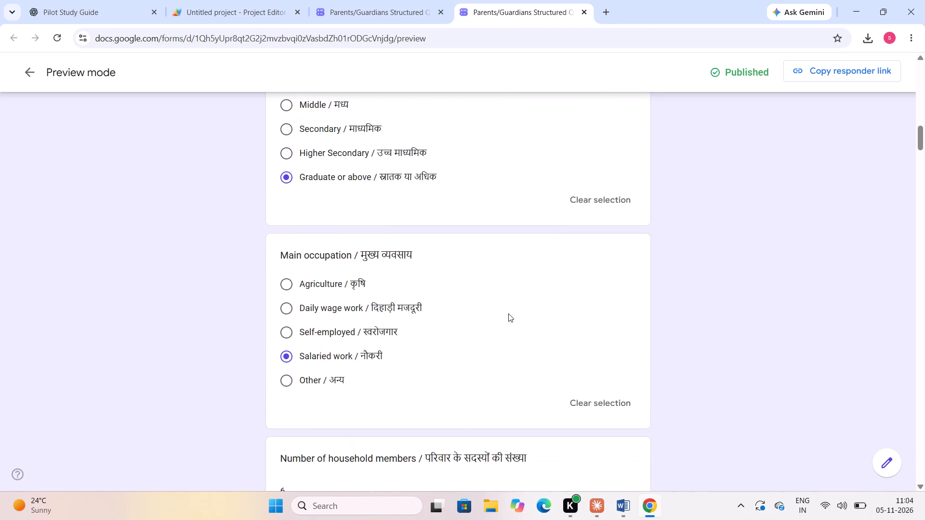
scroll(508, 313, "down", 5)
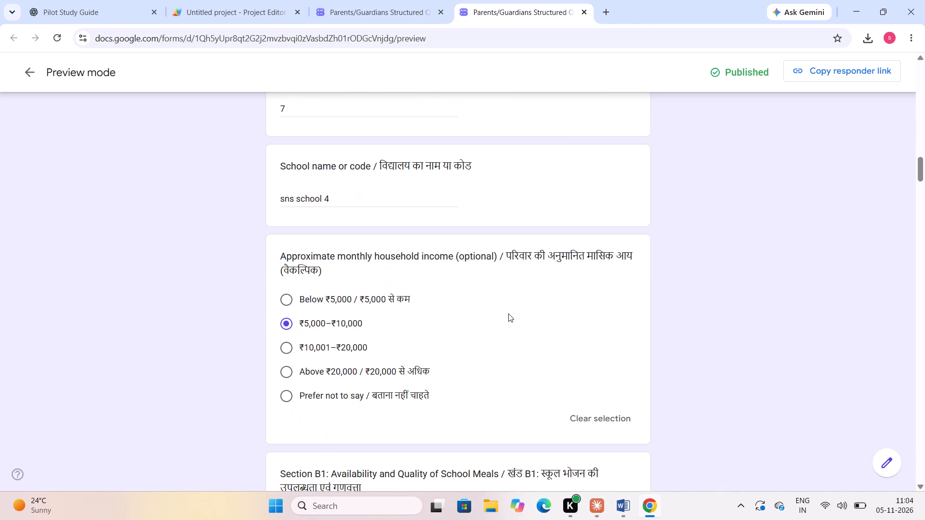
scroll(508, 313, "down", 3)
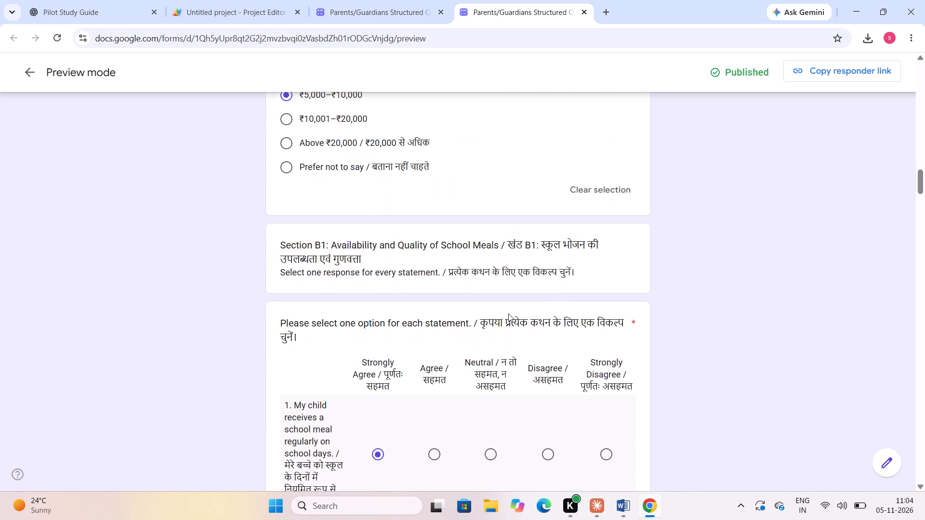
scroll(508, 313, "down", 4)
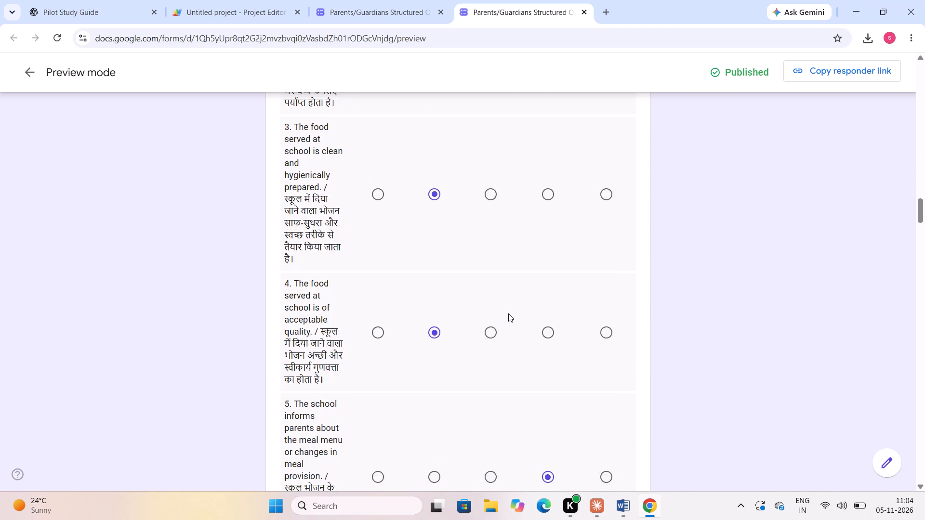
scroll(508, 313, "down", 7)
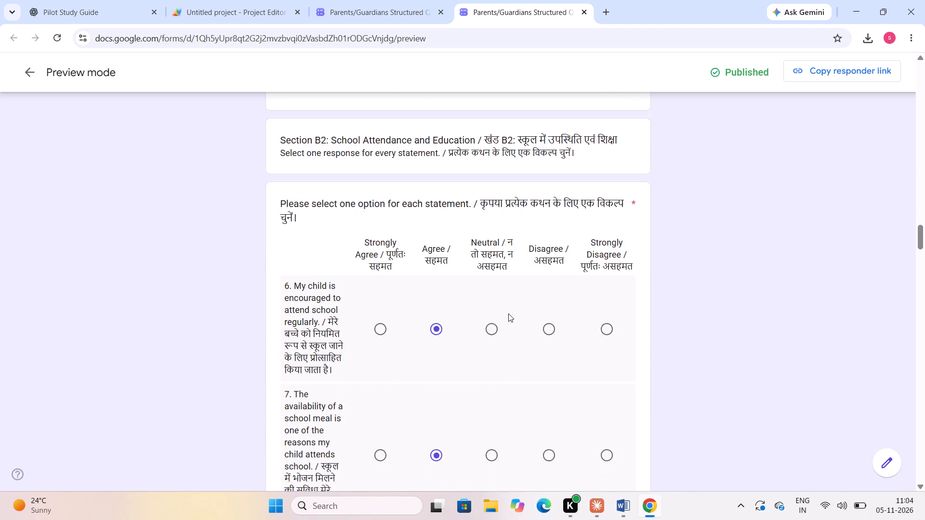
scroll(508, 313, "down", 6)
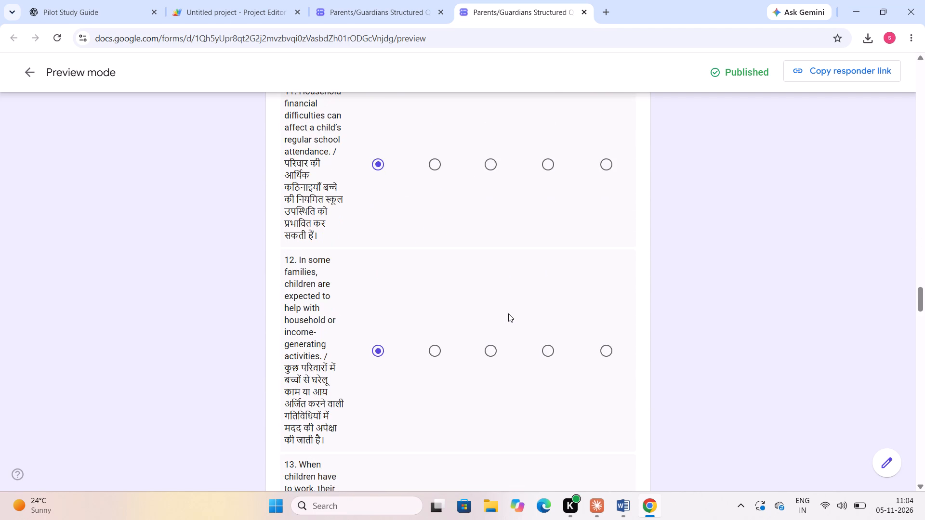
scroll(508, 313, "down", 6)
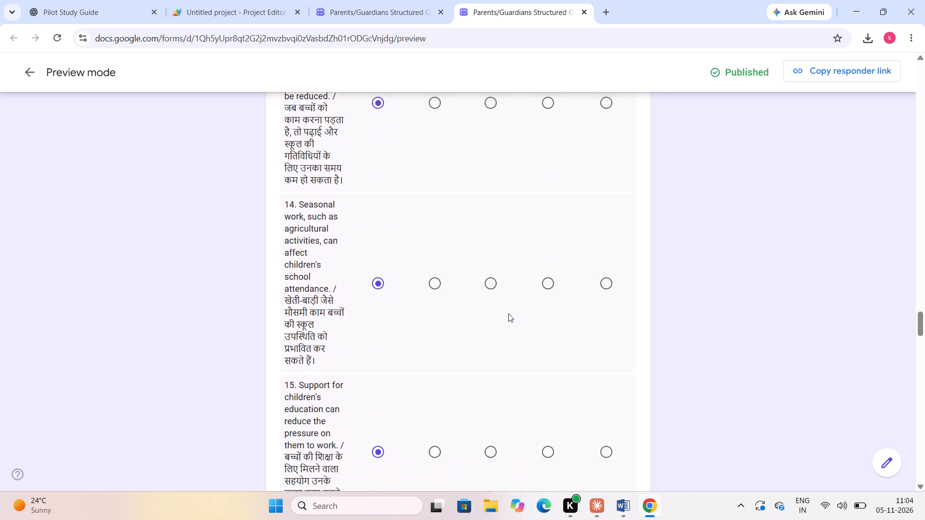
scroll(508, 313, "down", 7)
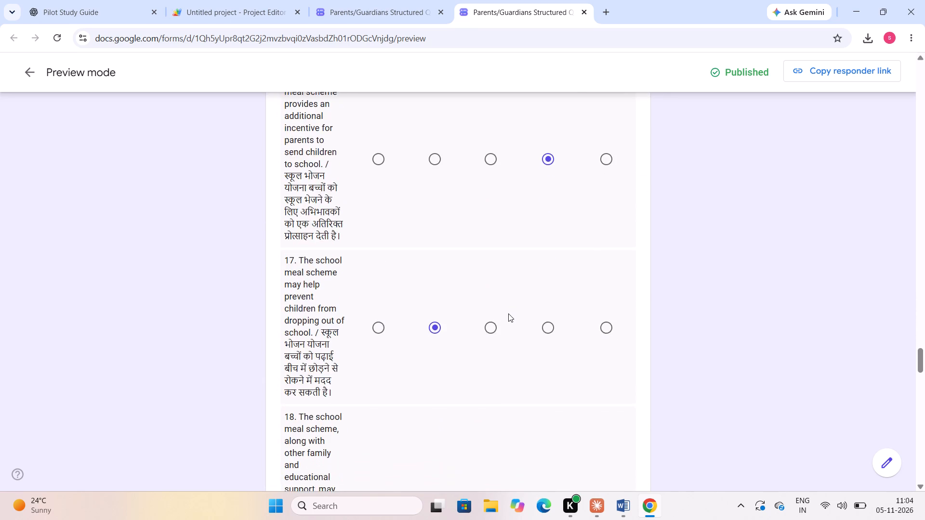
scroll(508, 313, "down", 7)
scroll(508, 313, "up", 1)
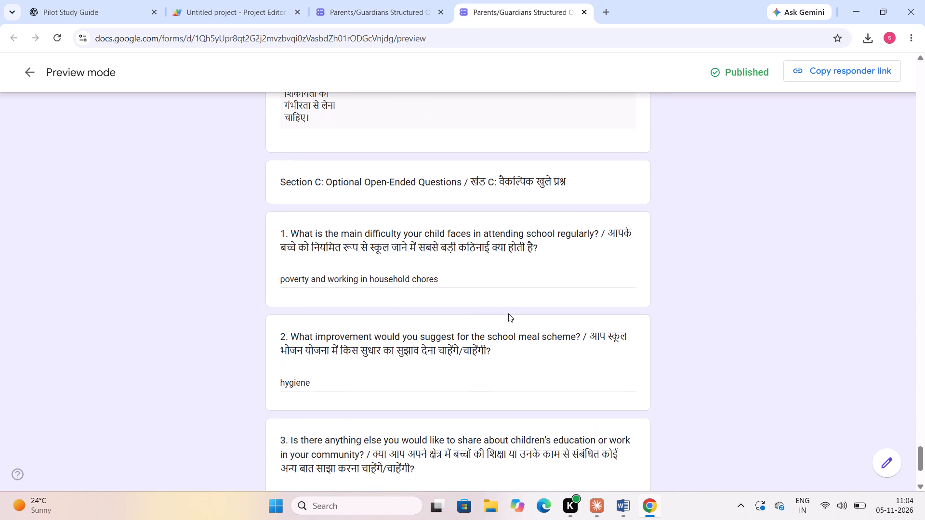
scroll(508, 313, "down", 1)
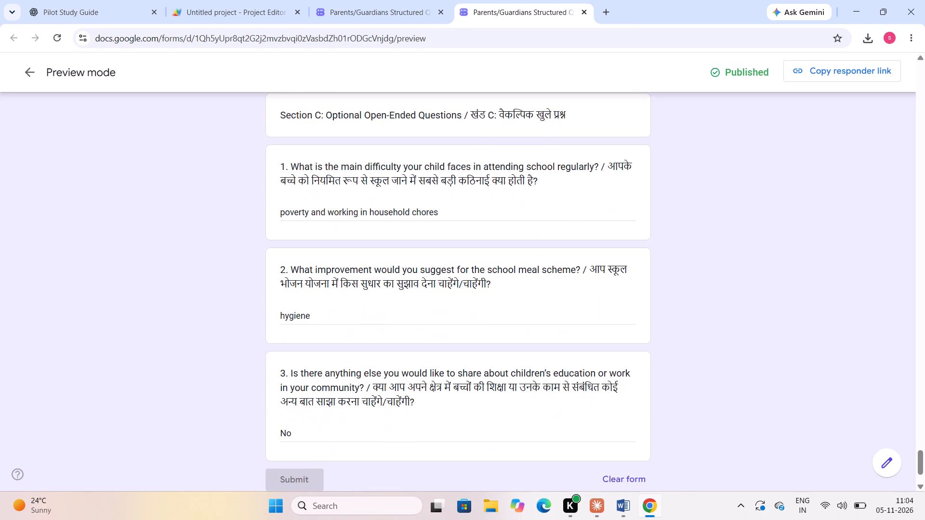
scroll(508, 313, "down", 1)
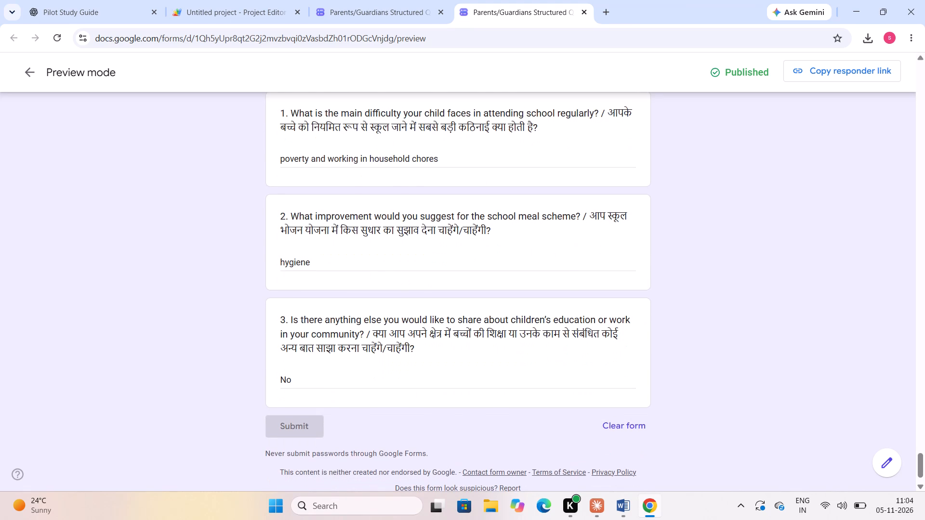
scroll(345, 261, "down", 2)
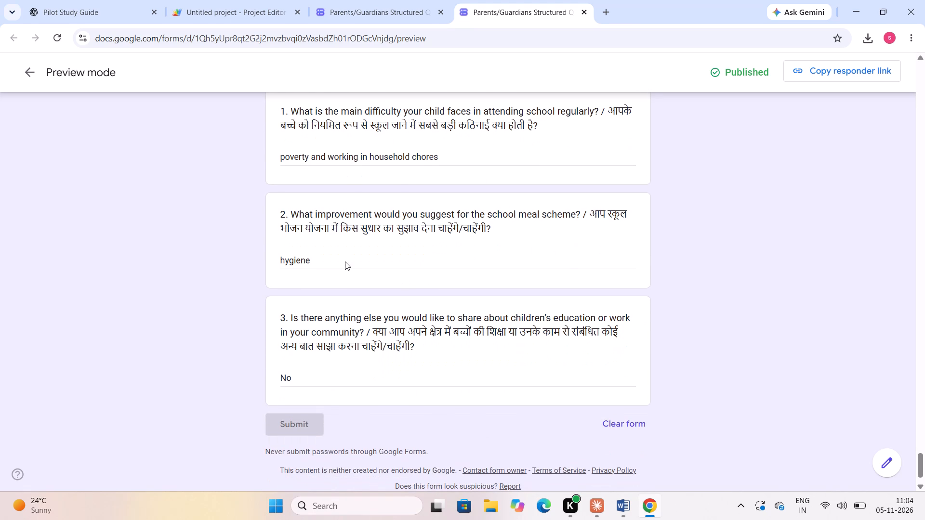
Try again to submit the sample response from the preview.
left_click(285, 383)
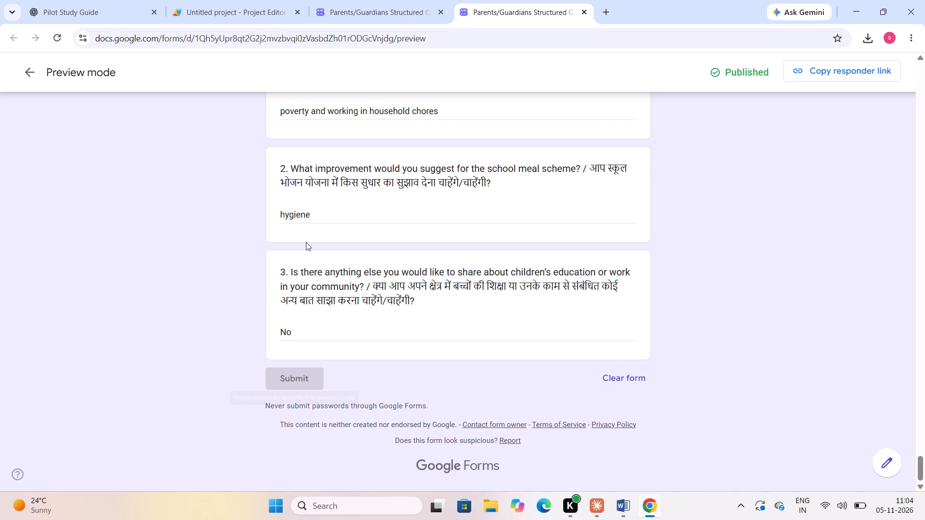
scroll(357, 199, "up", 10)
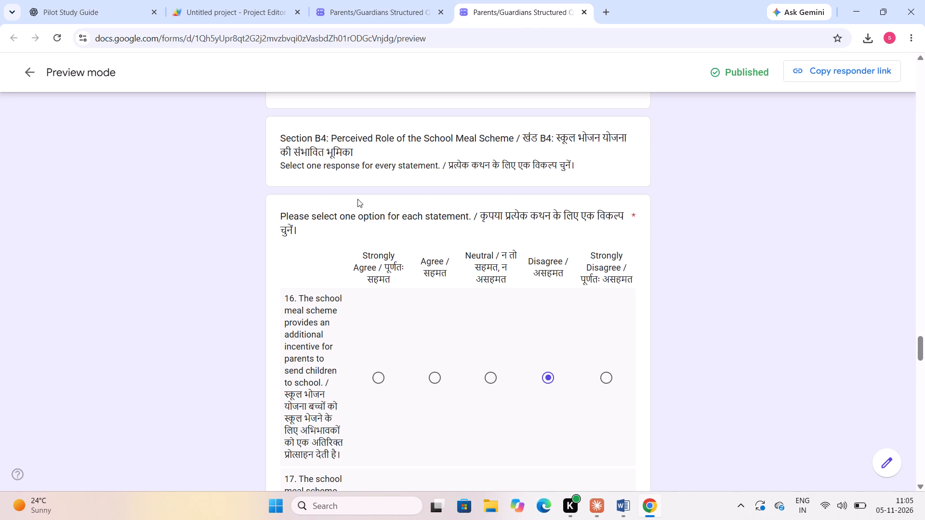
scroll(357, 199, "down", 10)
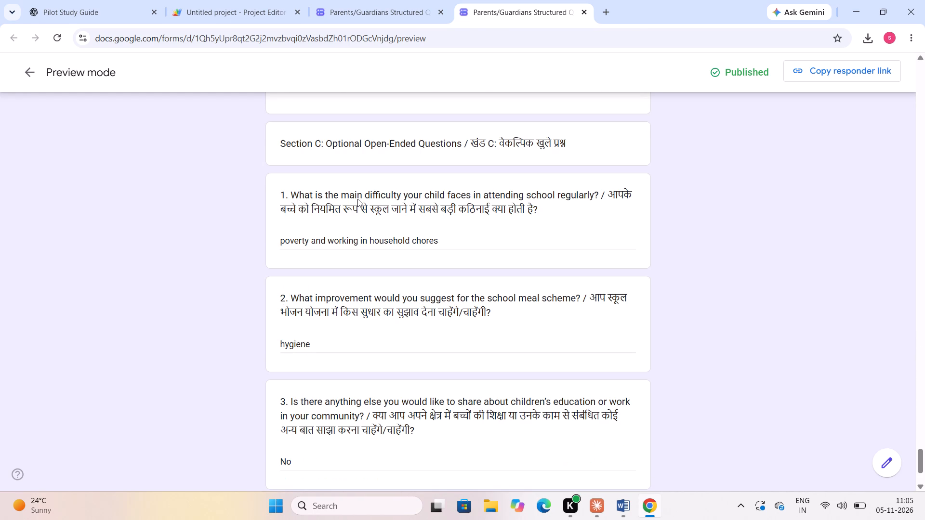
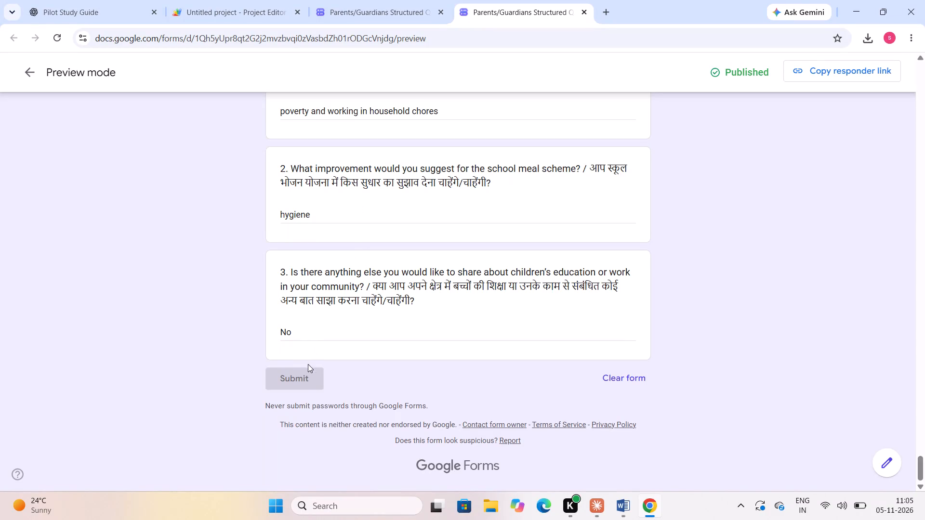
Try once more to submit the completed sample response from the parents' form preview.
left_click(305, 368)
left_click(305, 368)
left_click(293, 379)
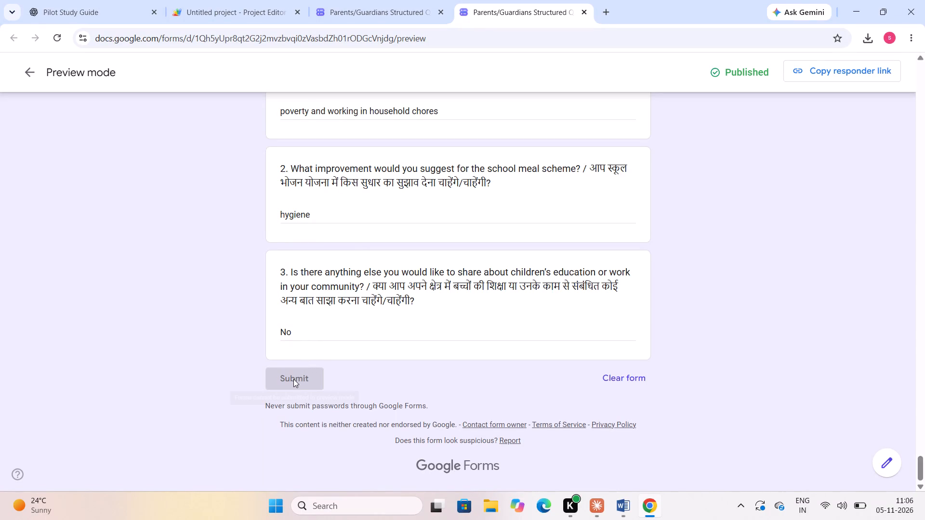
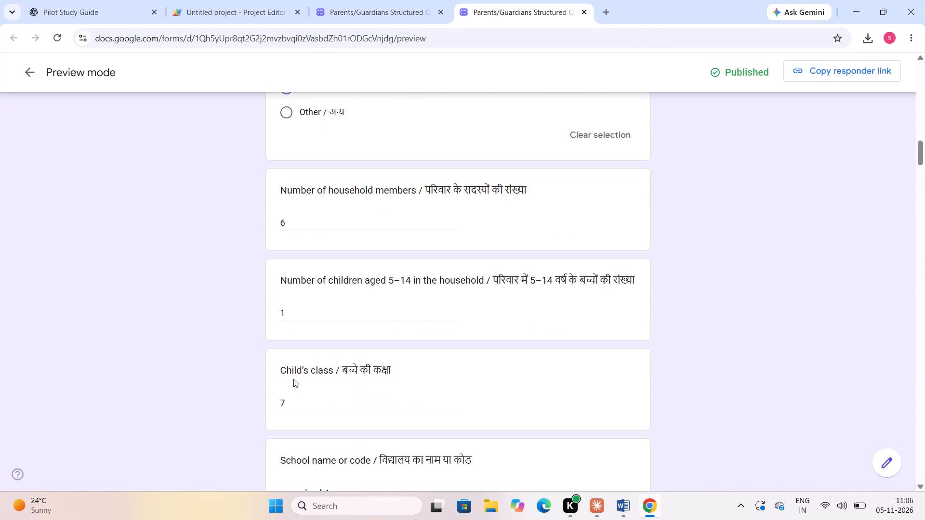
Return to the parents' form editor and look through its questions from the introduction to the open-ended Section C.
left_click(361, 4)
scroll(484, 306, "up", 4)
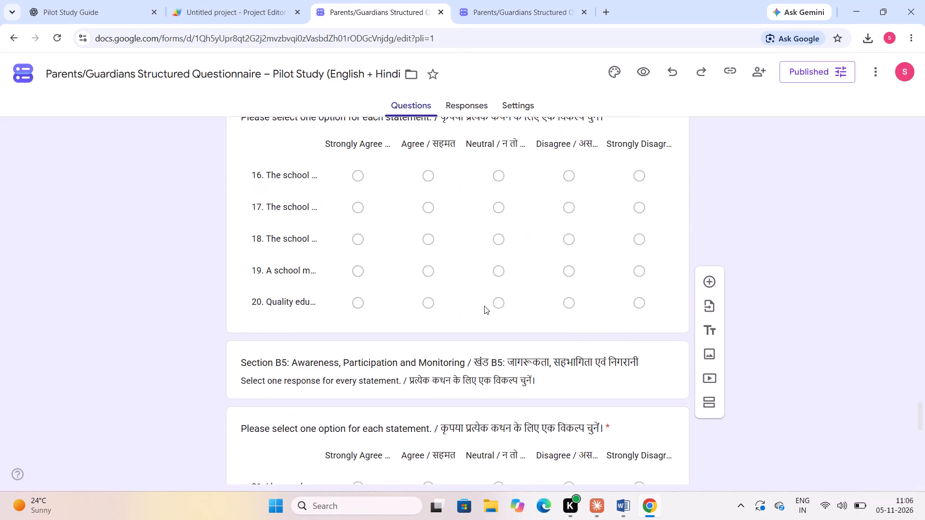
scroll(484, 306, "up", 14)
scroll(484, 306, "right", 1)
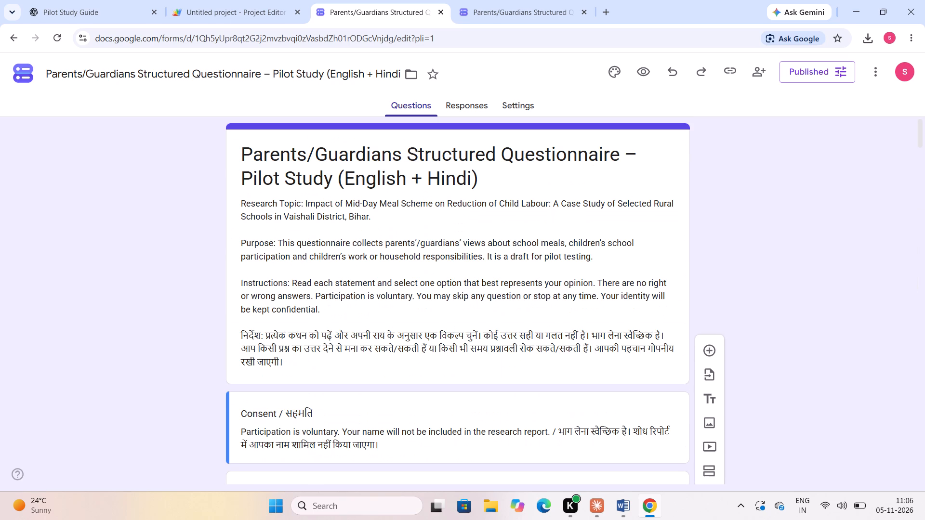
scroll(484, 306, "down", 5)
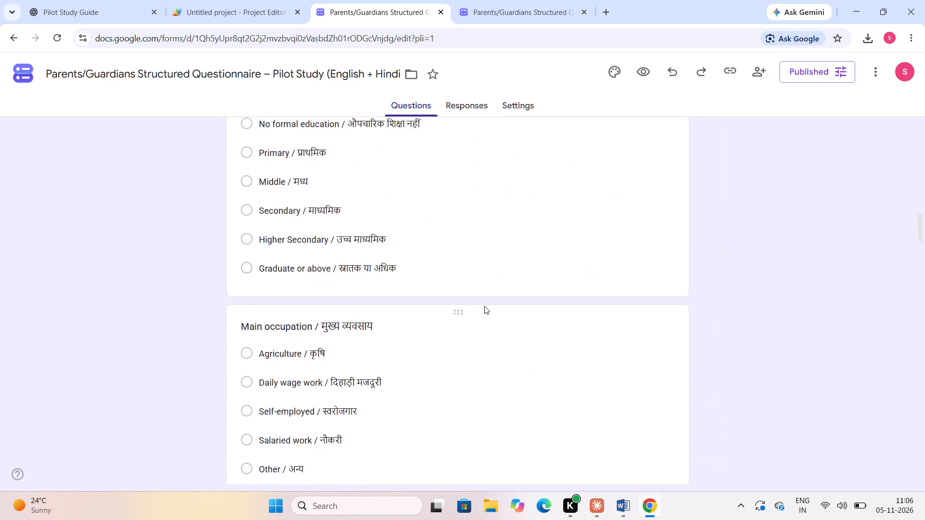
scroll(484, 306, "down", 9)
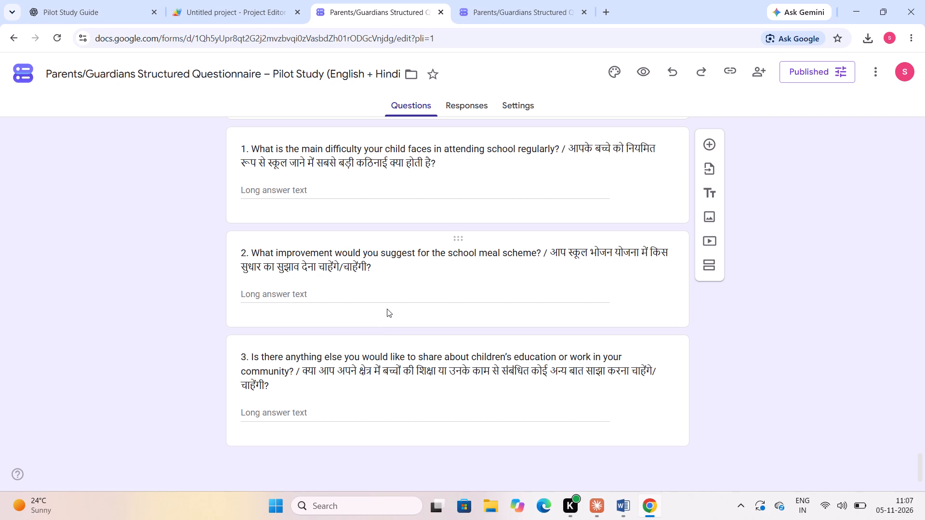
scroll(387, 309, "up", 2)
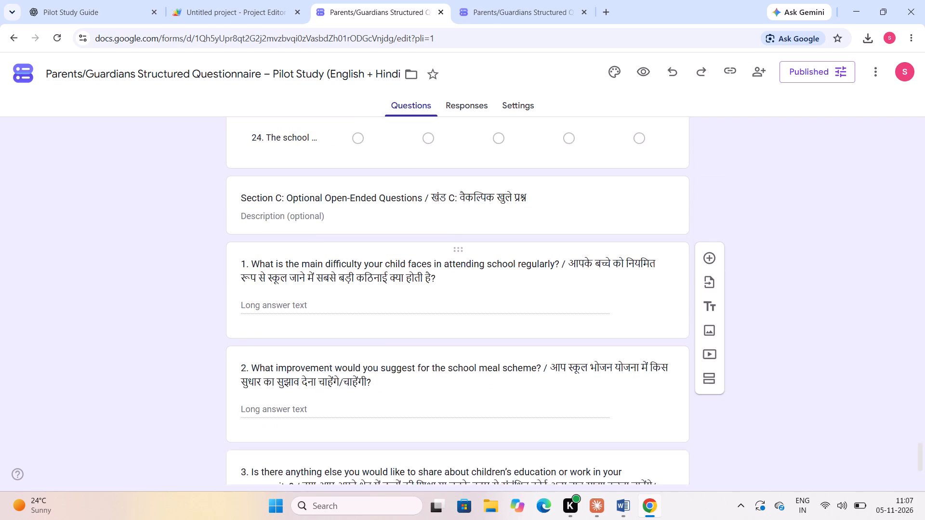
scroll(387, 309, "up", 20)
scroll(387, 309, "up", 1)
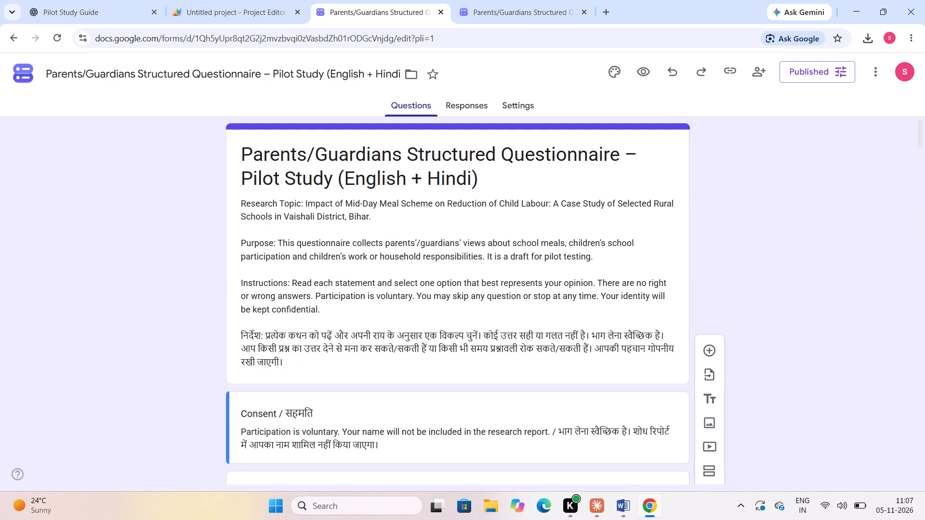
scroll(387, 309, "up", 2)
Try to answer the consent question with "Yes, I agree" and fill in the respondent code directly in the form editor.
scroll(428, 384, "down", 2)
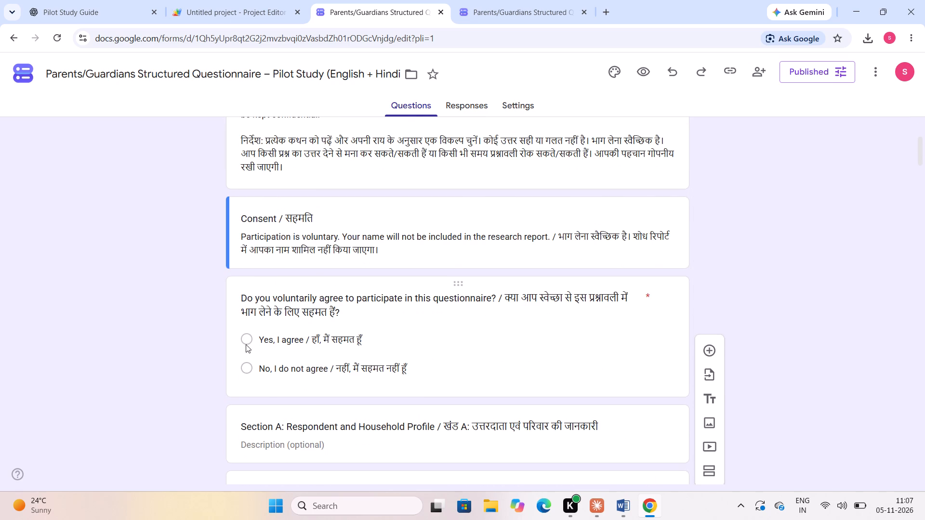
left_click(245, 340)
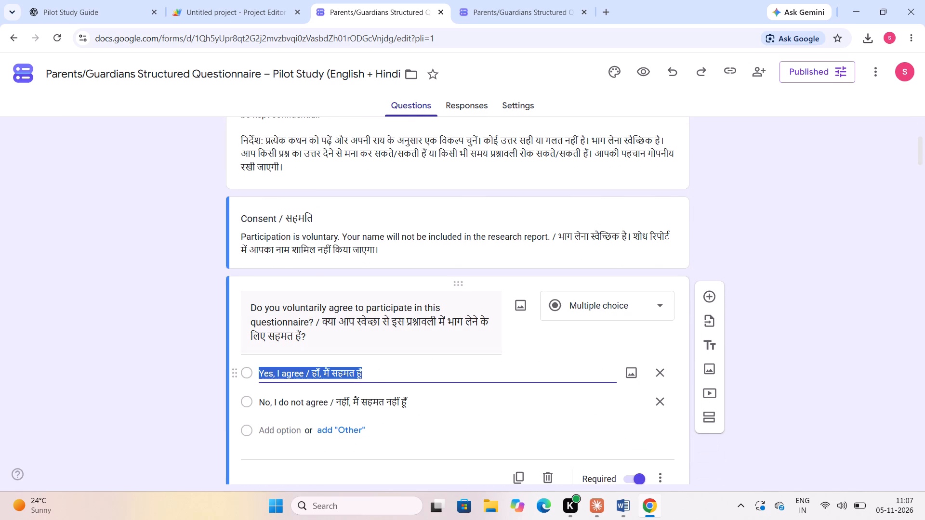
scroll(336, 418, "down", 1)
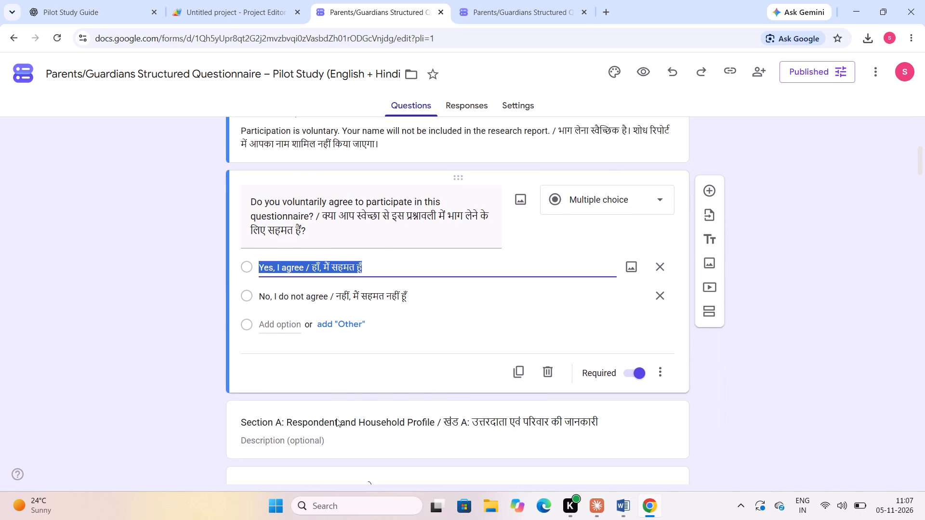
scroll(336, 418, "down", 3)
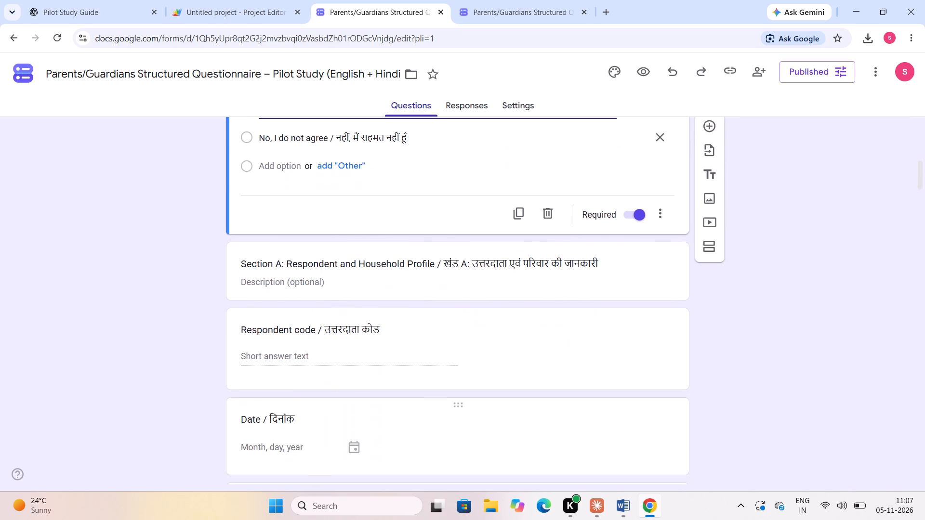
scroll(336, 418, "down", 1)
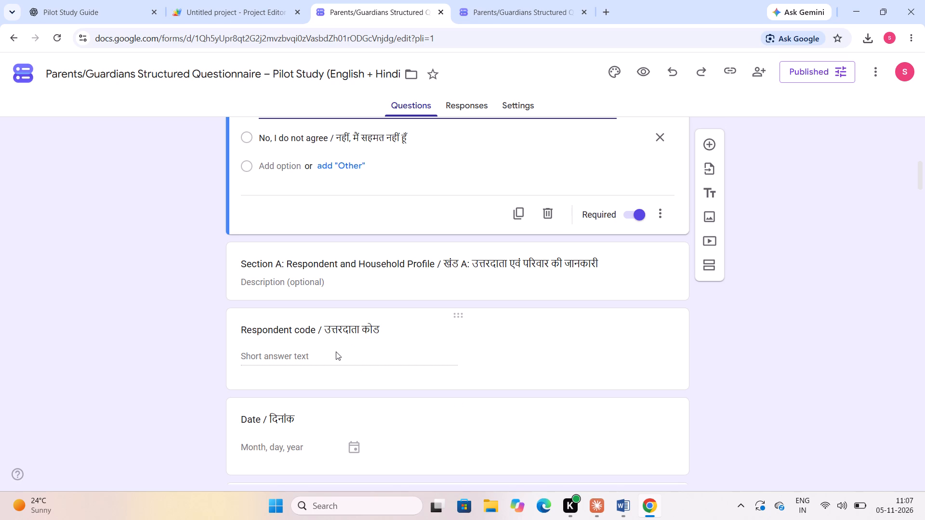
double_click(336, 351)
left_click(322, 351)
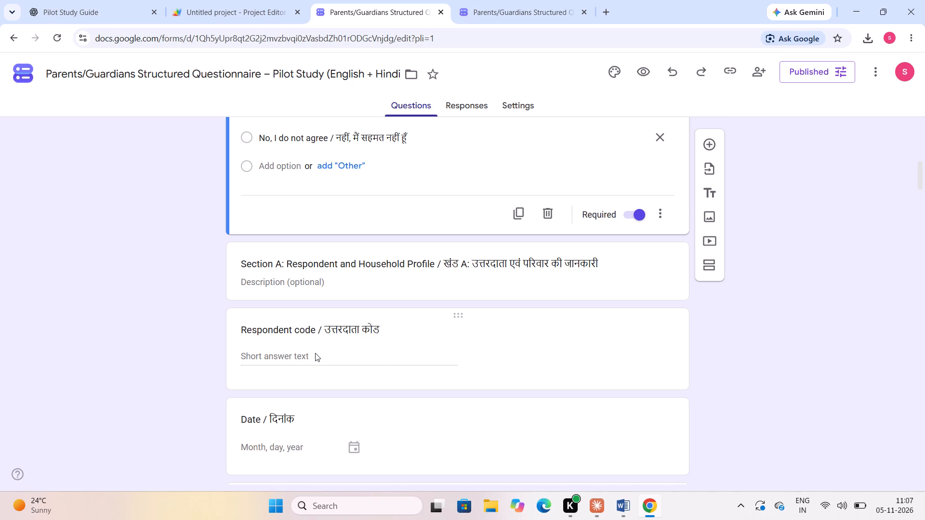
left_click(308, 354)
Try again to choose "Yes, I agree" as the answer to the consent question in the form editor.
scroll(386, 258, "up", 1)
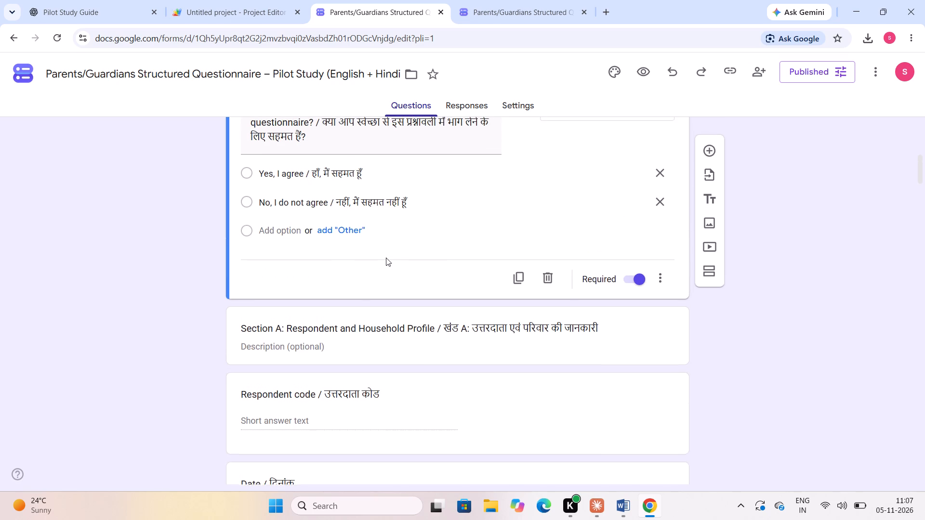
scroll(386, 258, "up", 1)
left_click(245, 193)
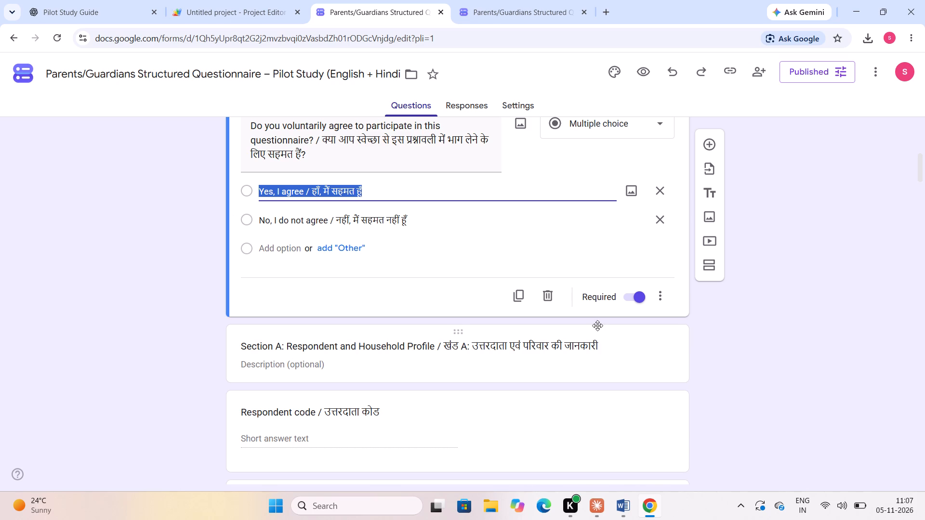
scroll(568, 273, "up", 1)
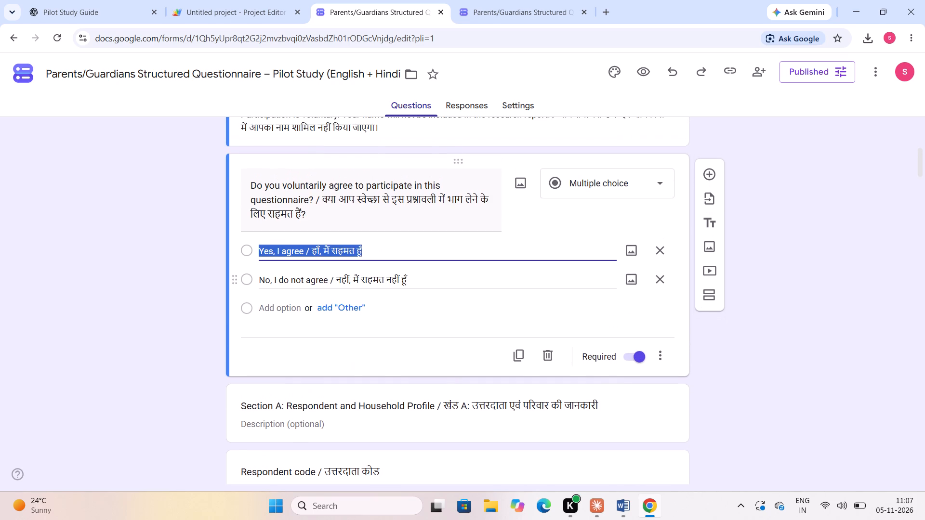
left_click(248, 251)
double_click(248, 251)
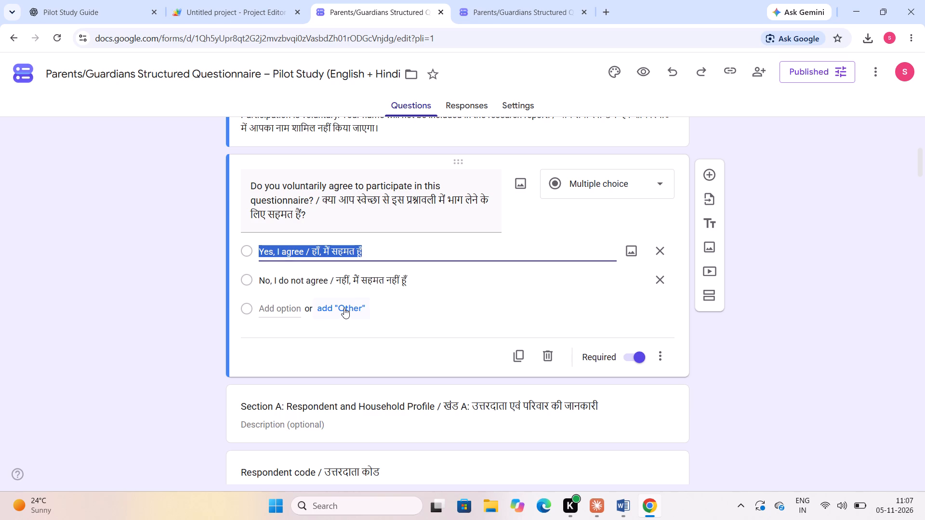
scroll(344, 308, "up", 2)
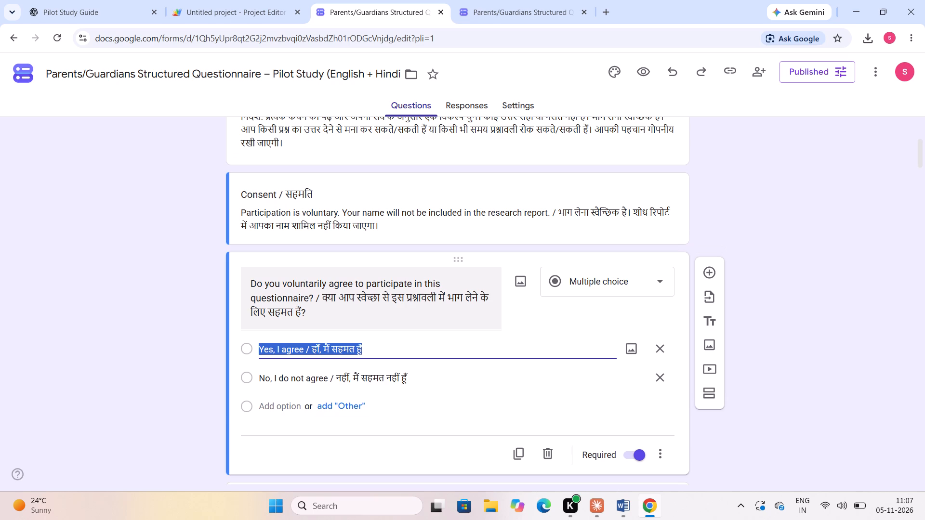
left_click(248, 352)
Open a fresh preview of the parents' form, look over its opening and consent sections, and close it.
left_click(639, 67)
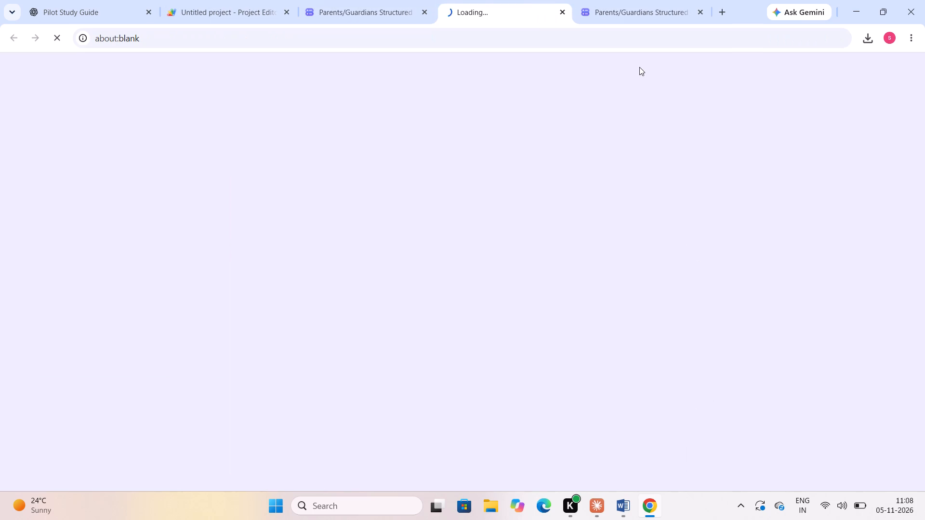
scroll(439, 311, "down", 1)
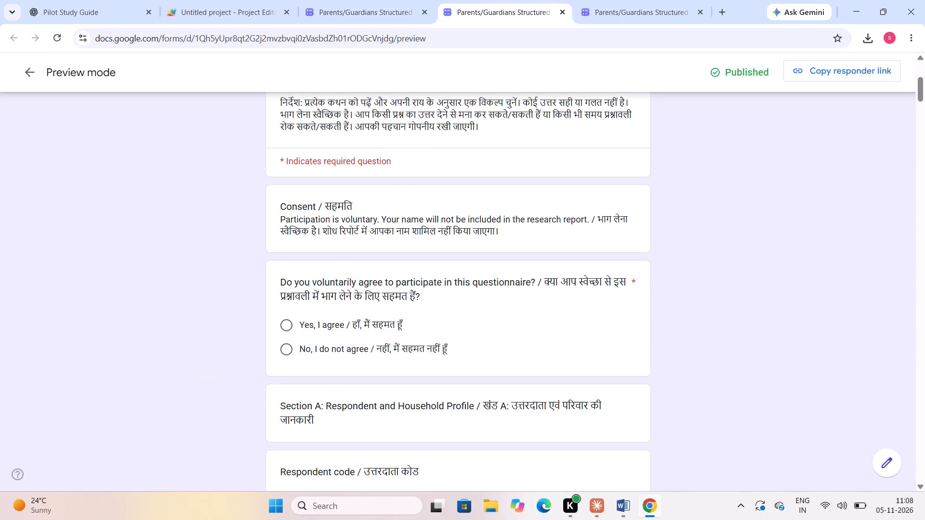
scroll(439, 311, "down", 1)
scroll(439, 311, "up", 6)
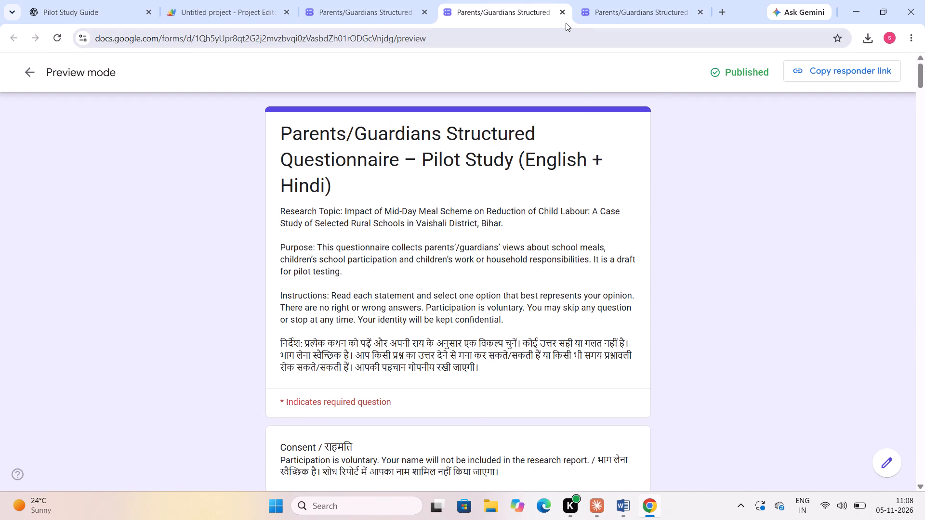
left_click(563, 7)
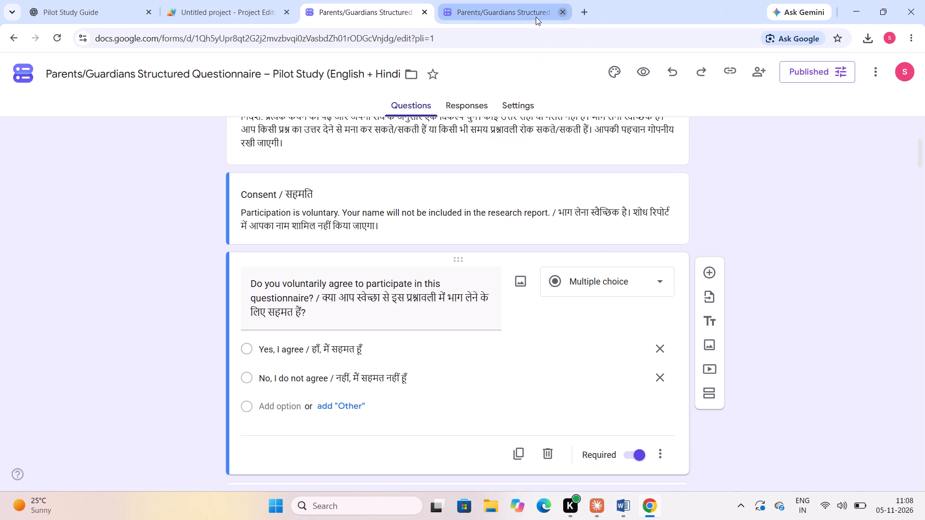
Look over the sample answers in the existing form preview, including the education and main occupation questions.
left_click(527, 10)
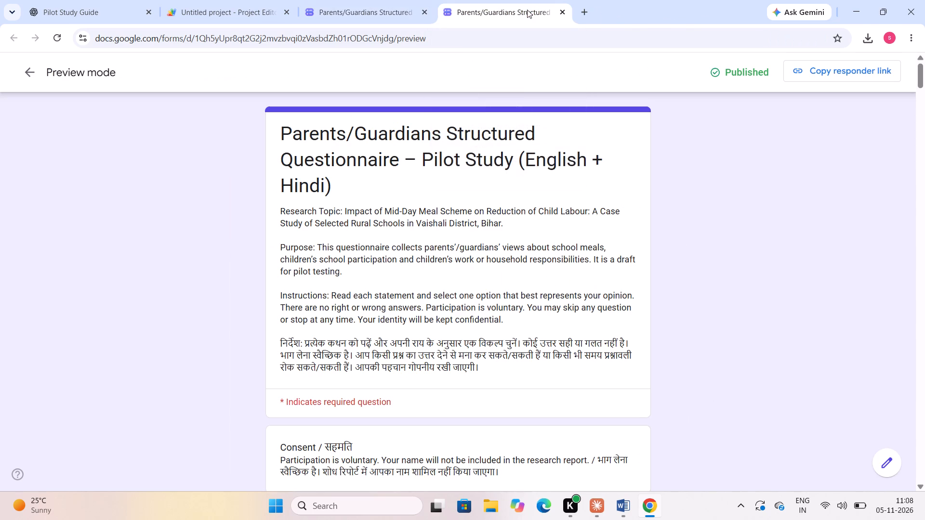
scroll(499, 387, "down", 7)
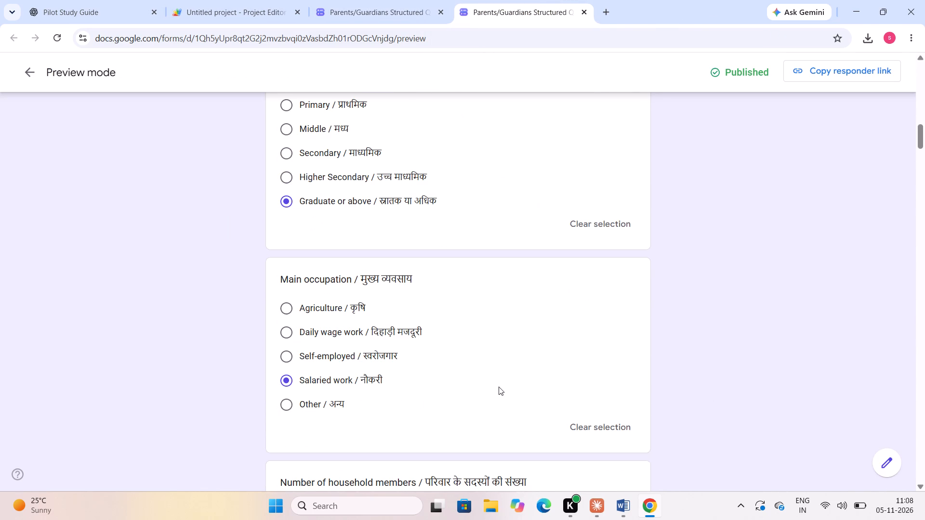
scroll(499, 387, "down", 1)
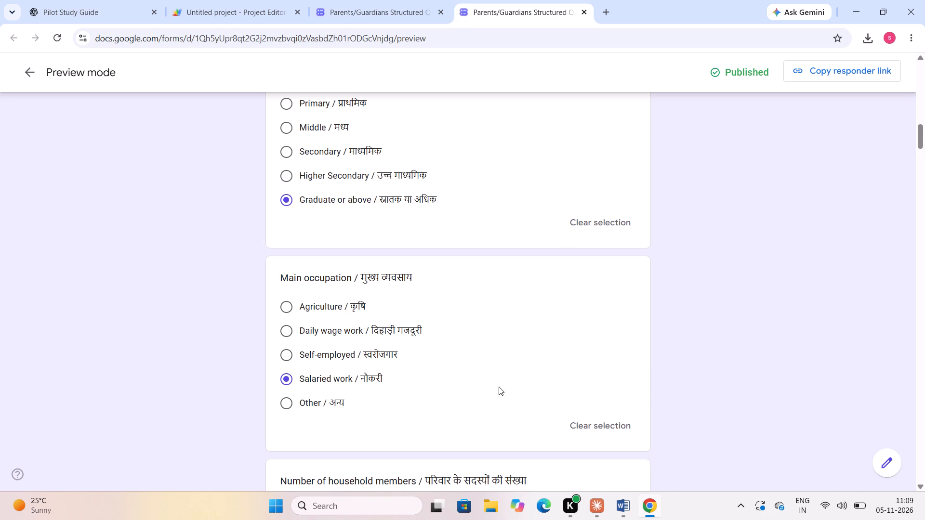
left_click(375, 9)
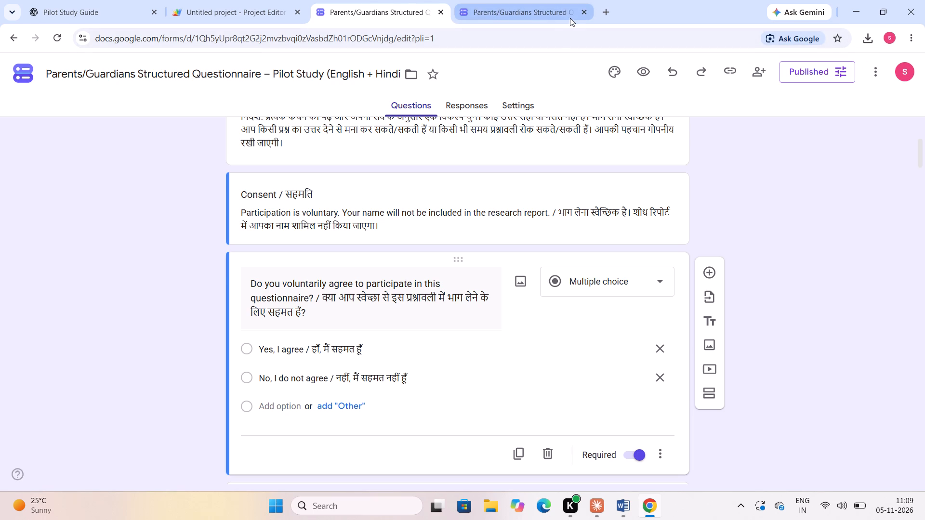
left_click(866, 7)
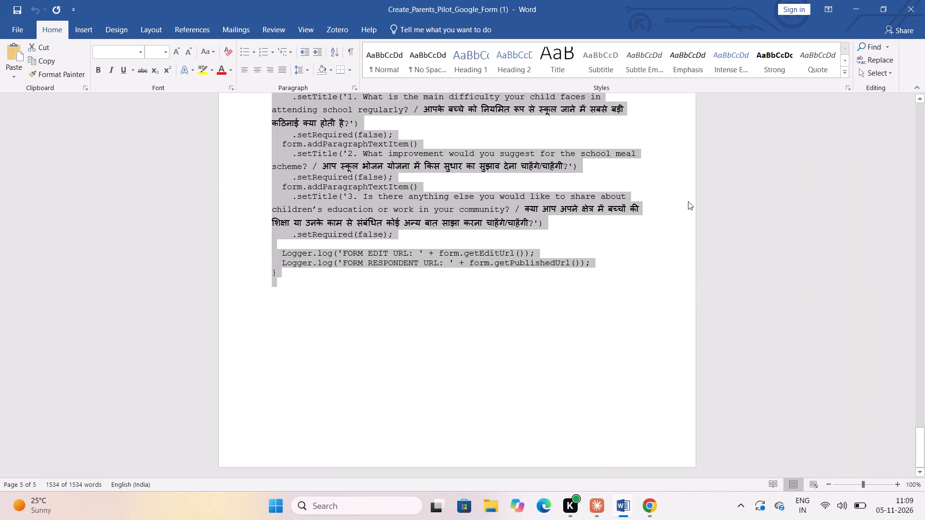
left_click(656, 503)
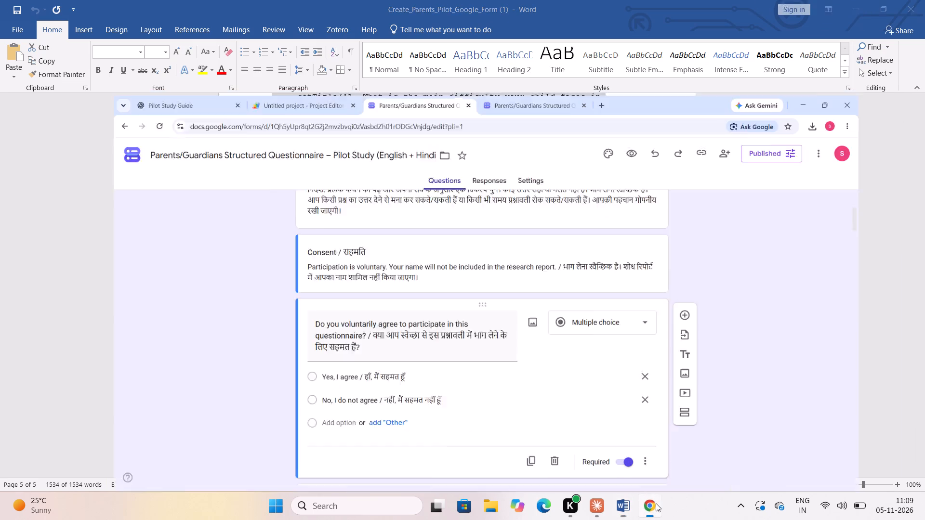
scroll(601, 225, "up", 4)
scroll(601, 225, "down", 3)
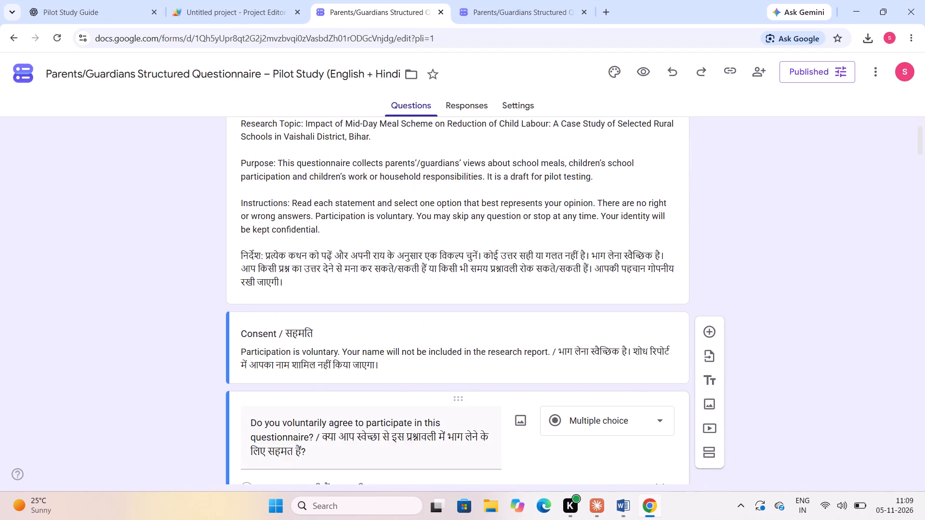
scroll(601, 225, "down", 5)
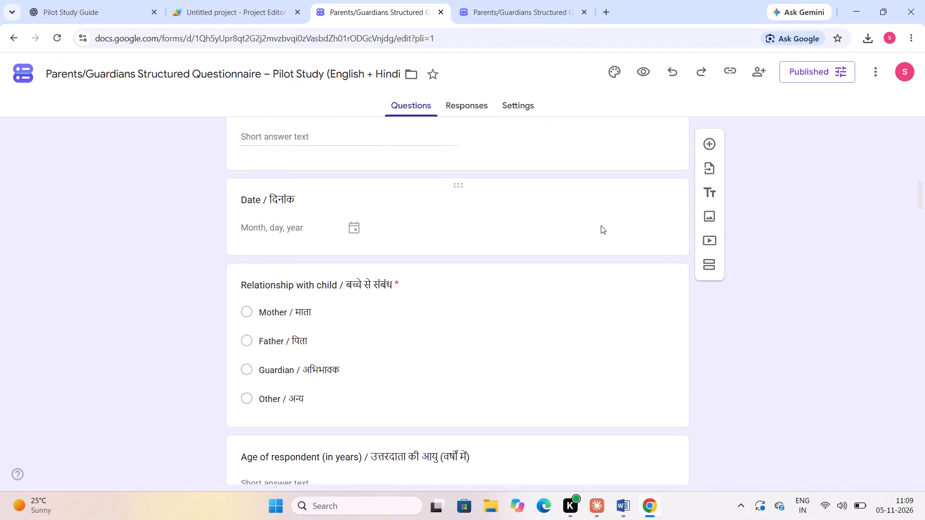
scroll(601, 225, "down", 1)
Open the parents' form in a new browser tab using the copied edit link.
left_click(606, 11)
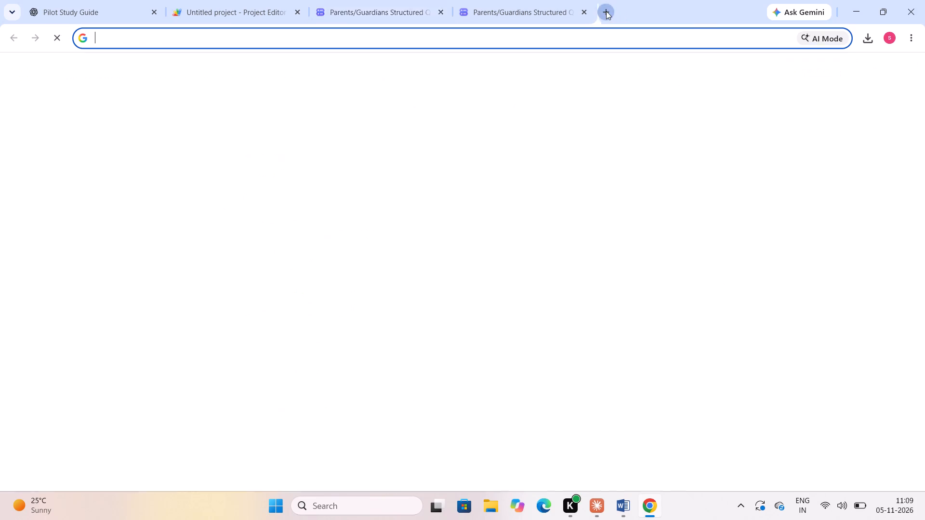
left_click(393, 234)
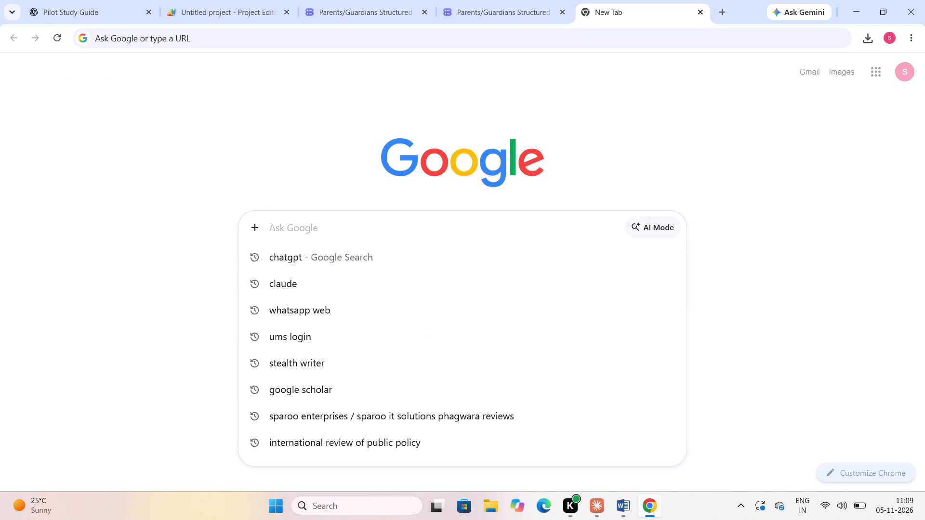
left_click(393, 234, "ctrl")
key("ctrl+v")
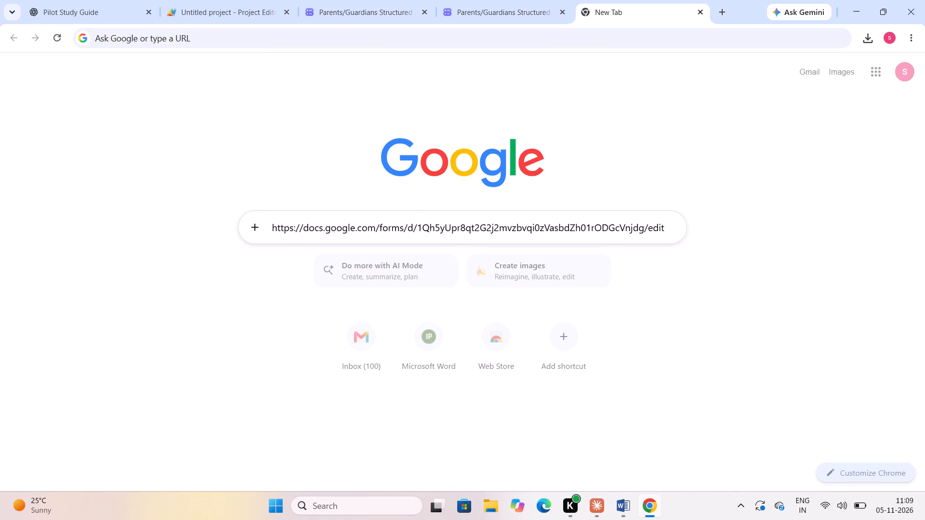
key("Return")
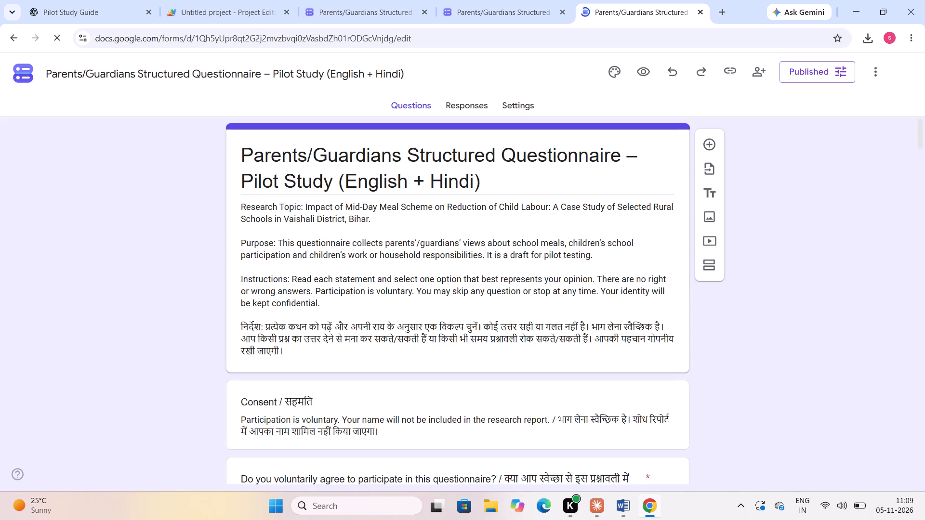
Look through the parents' form in the editor, from the introduction to the open-ended questions and back to the consent section.
scroll(539, 316, "down", 2)
scroll(536, 372, "down", 2)
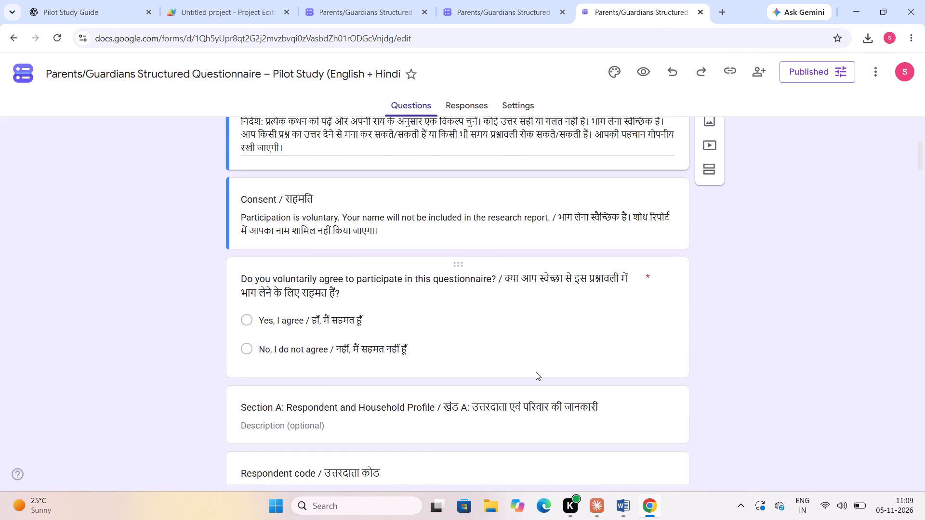
scroll(536, 372, "down", 12)
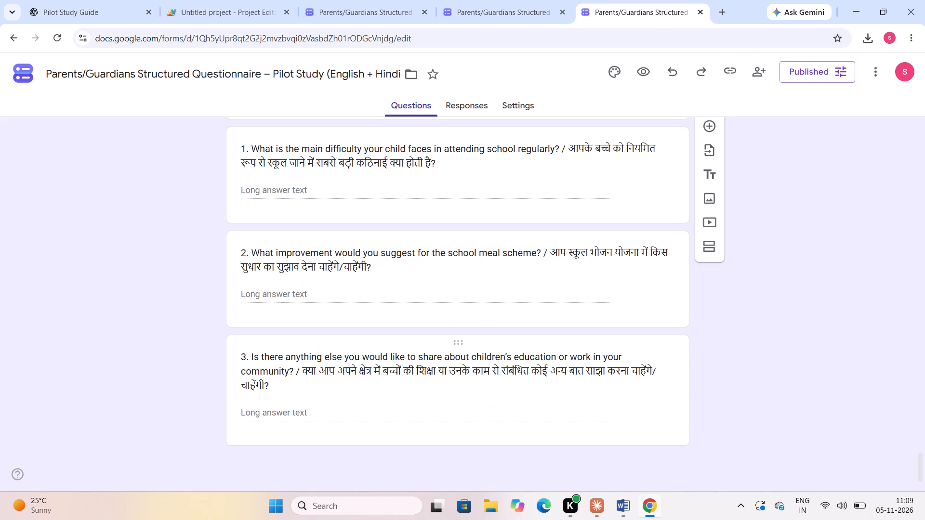
scroll(536, 372, "down", 4)
scroll(536, 372, "up", 17)
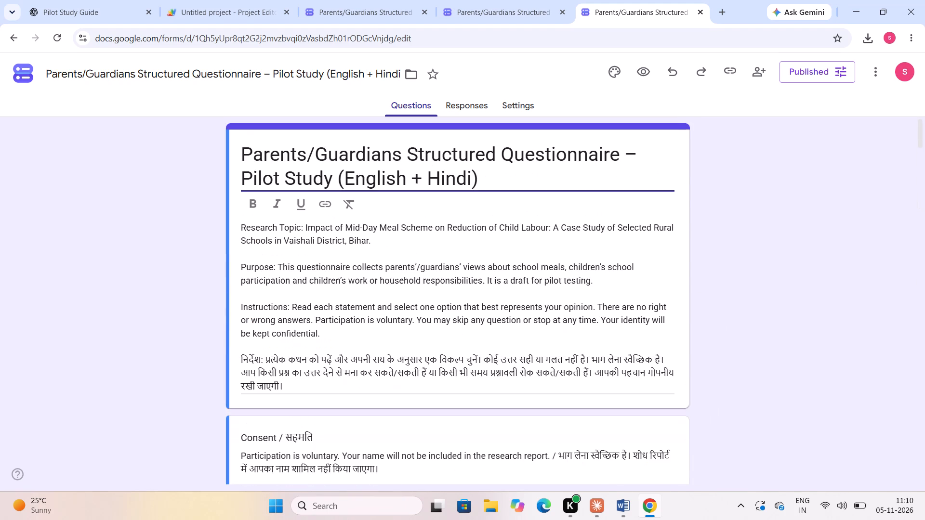
scroll(536, 372, "down", 3)
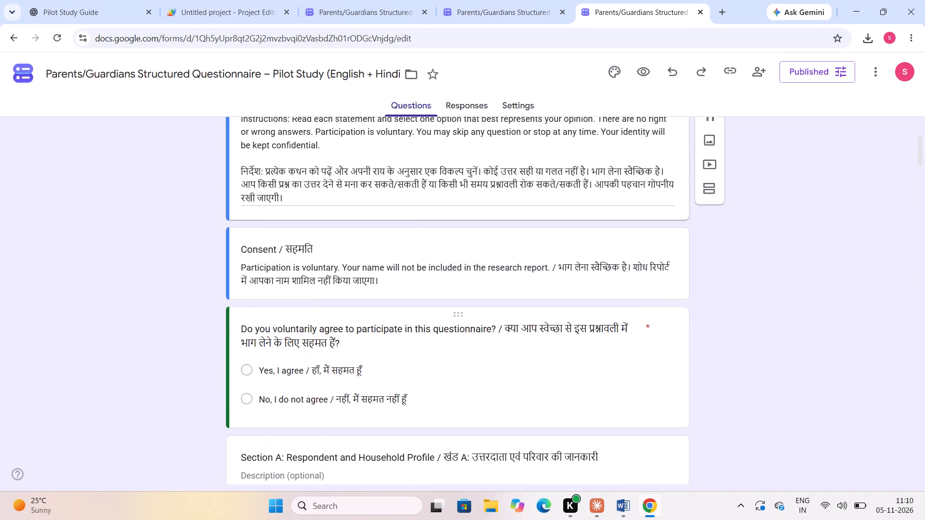
scroll(536, 372, "down", 1)
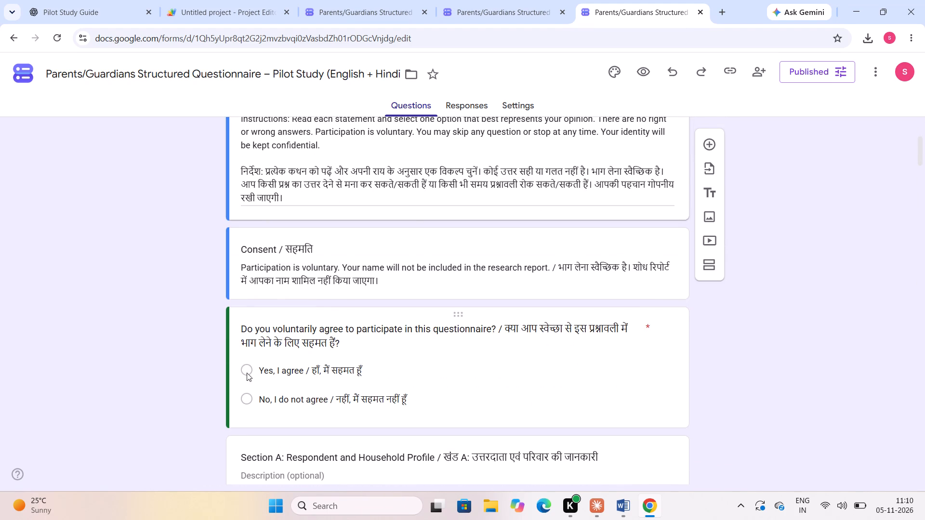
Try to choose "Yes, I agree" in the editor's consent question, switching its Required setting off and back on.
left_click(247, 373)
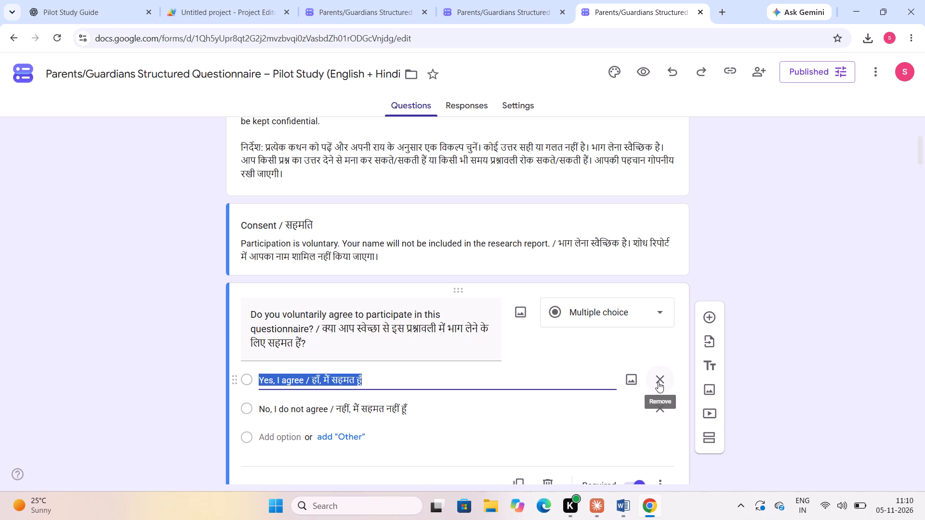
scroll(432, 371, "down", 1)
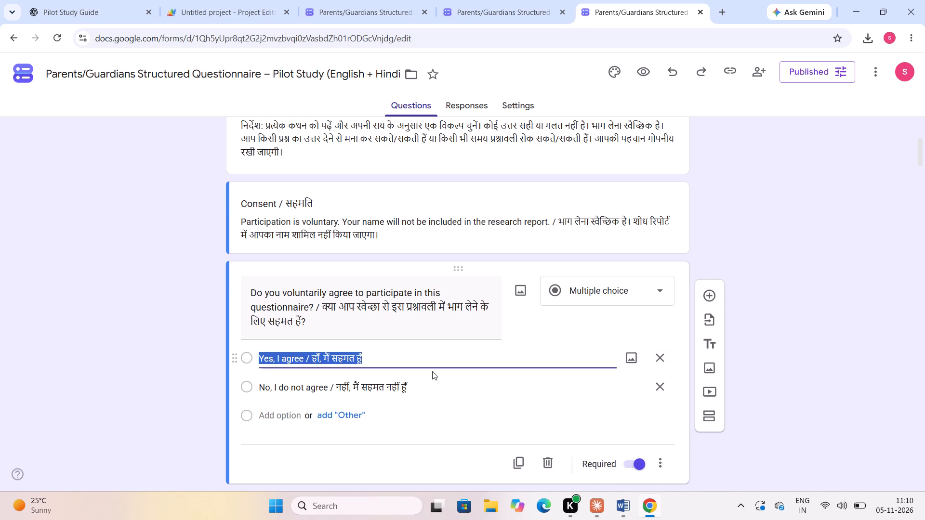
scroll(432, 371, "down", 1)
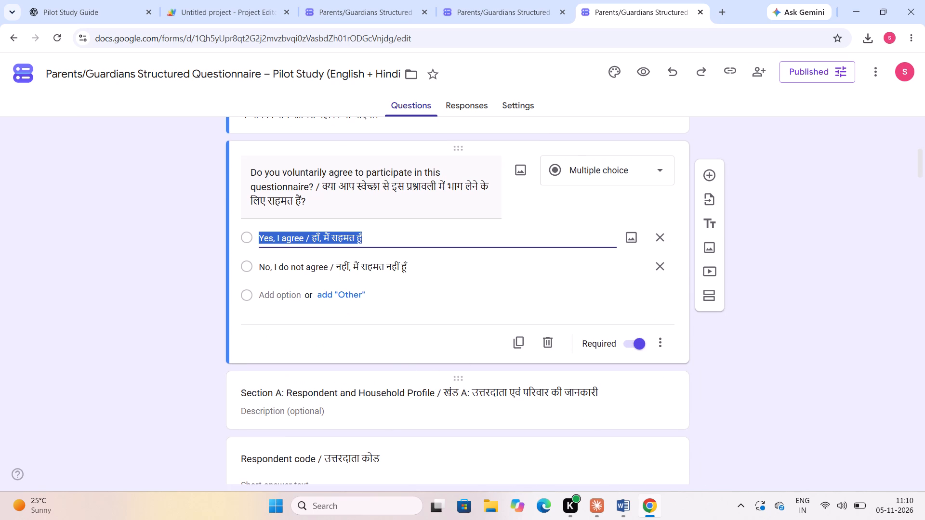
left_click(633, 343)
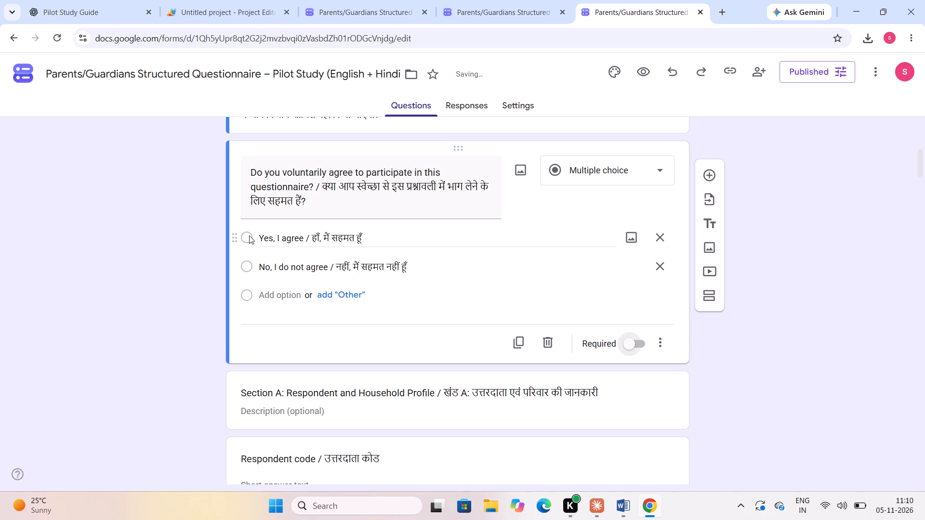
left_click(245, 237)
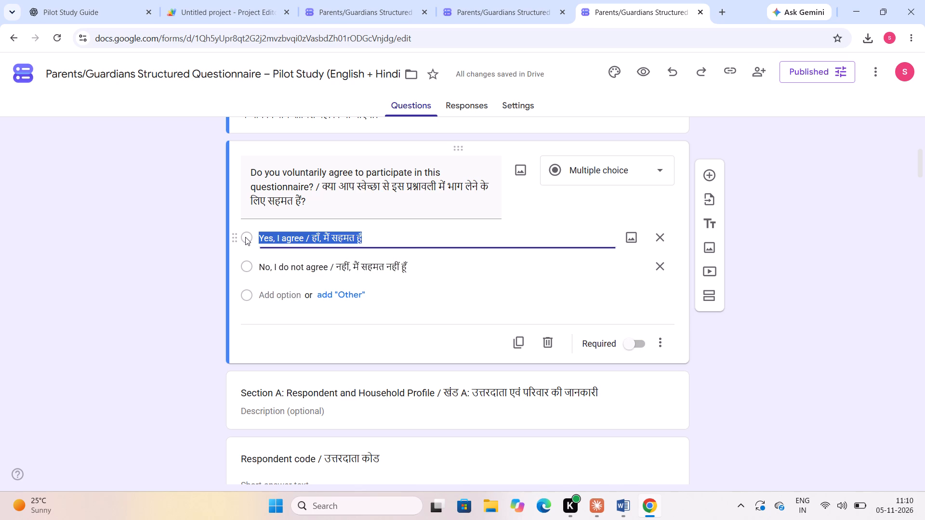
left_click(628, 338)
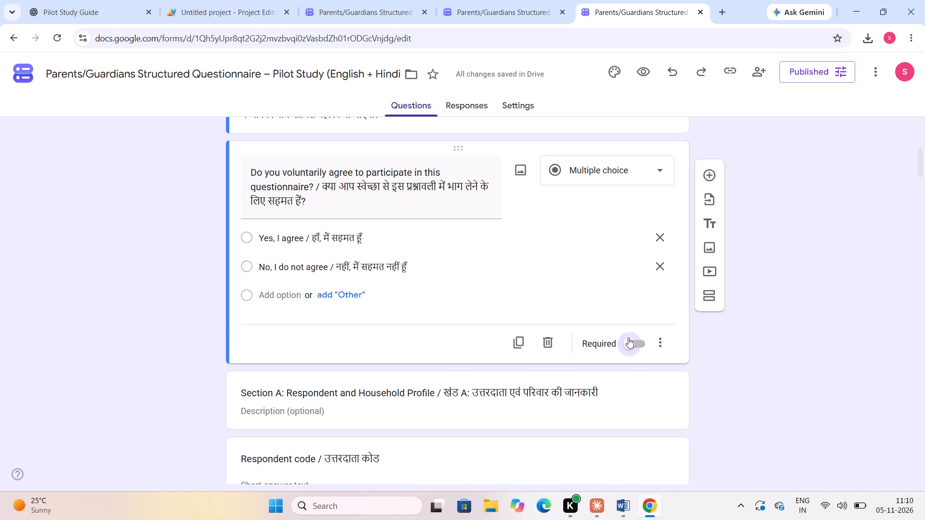
Check the form's published options for responses and responders, and leave them without saving.
scroll(584, 241, "up", 2)
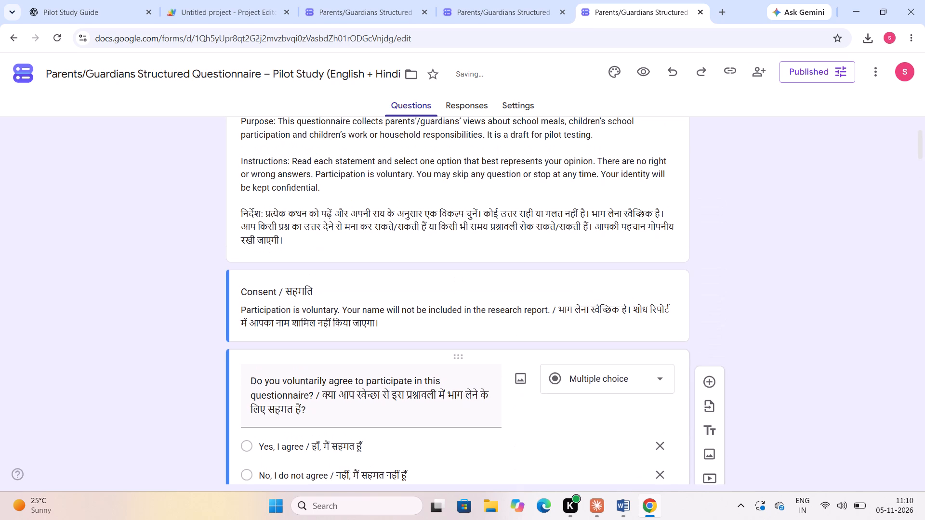
scroll(584, 241, "up", 1)
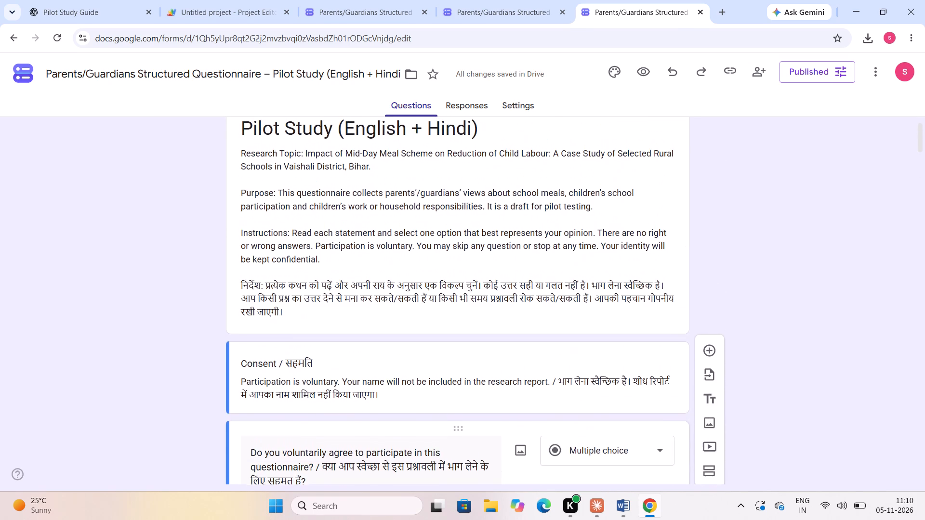
scroll(584, 241, "up", 1)
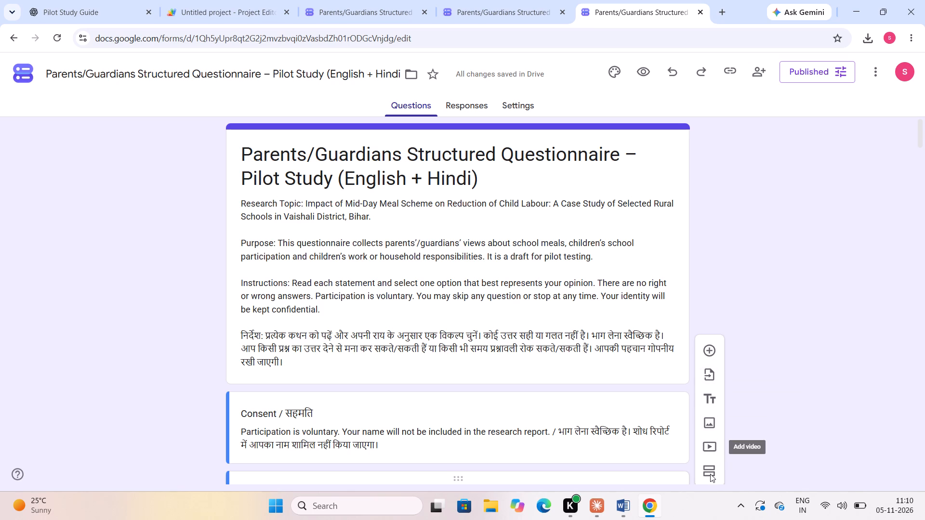
left_click(807, 74)
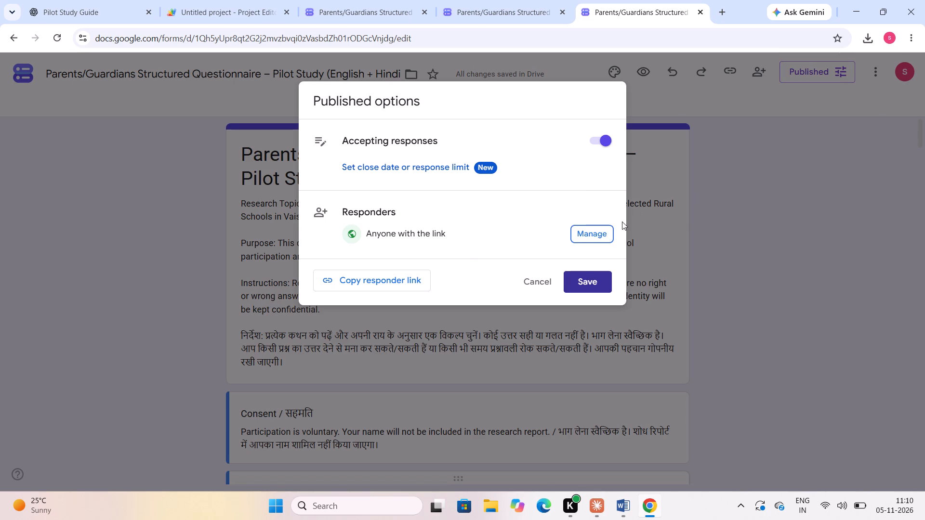
left_click(542, 285)
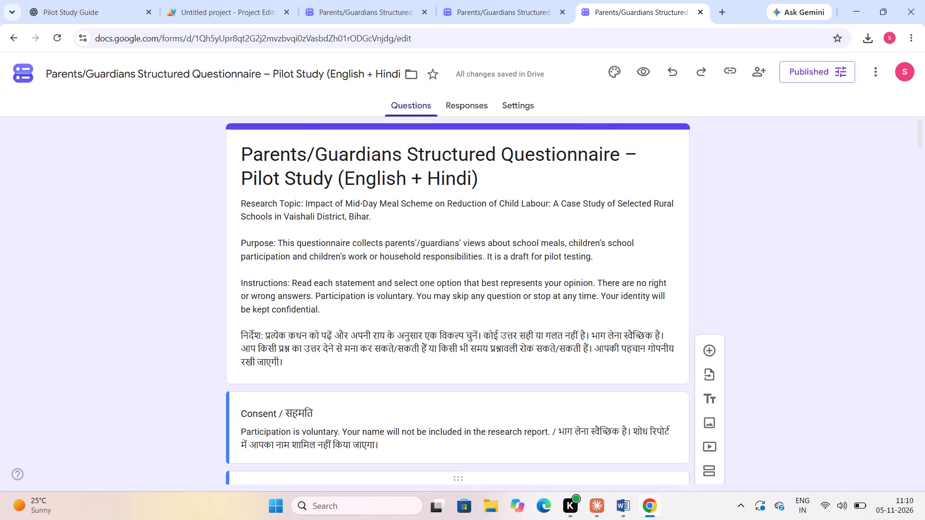
Copy the full-length responder link of the parents' form from the existing form preview.
left_click(509, 14)
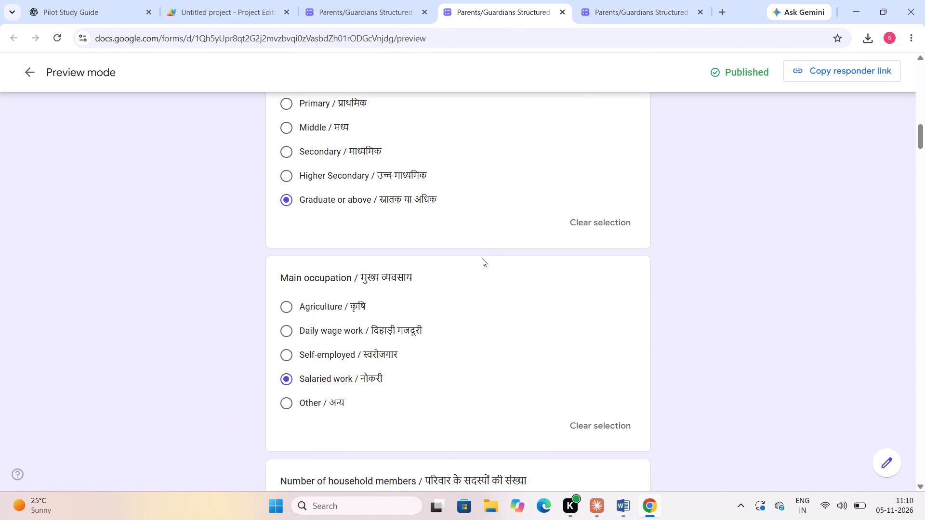
left_click(752, 74)
left_click_drag(751, 74, 832, 68)
left_click(813, 143)
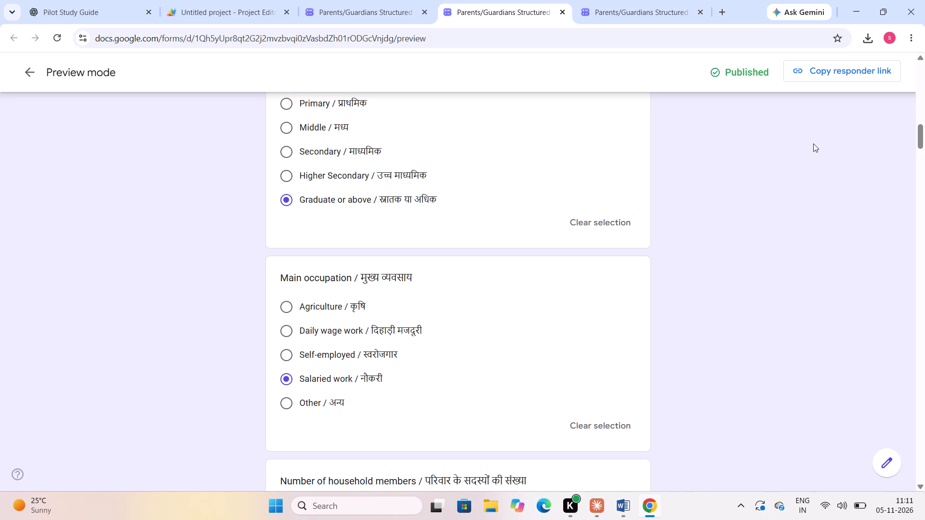
left_click(851, 68)
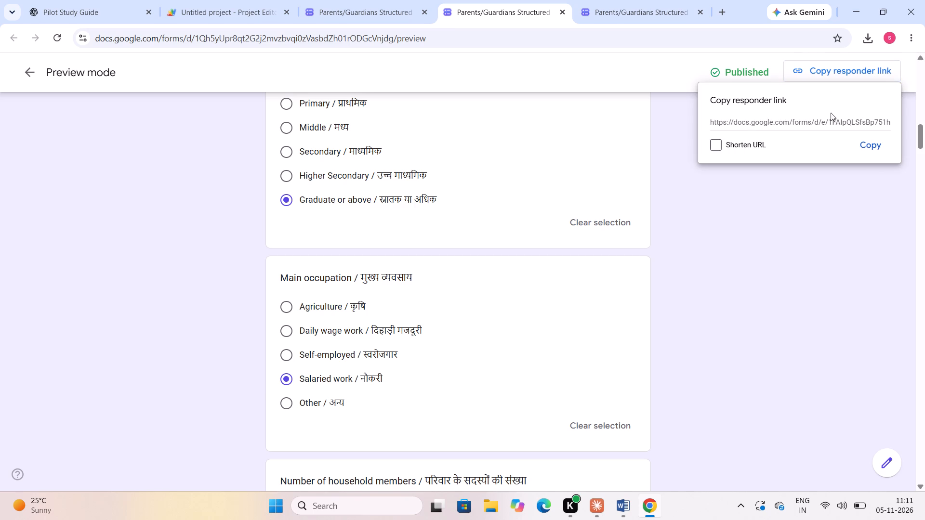
left_click(873, 143)
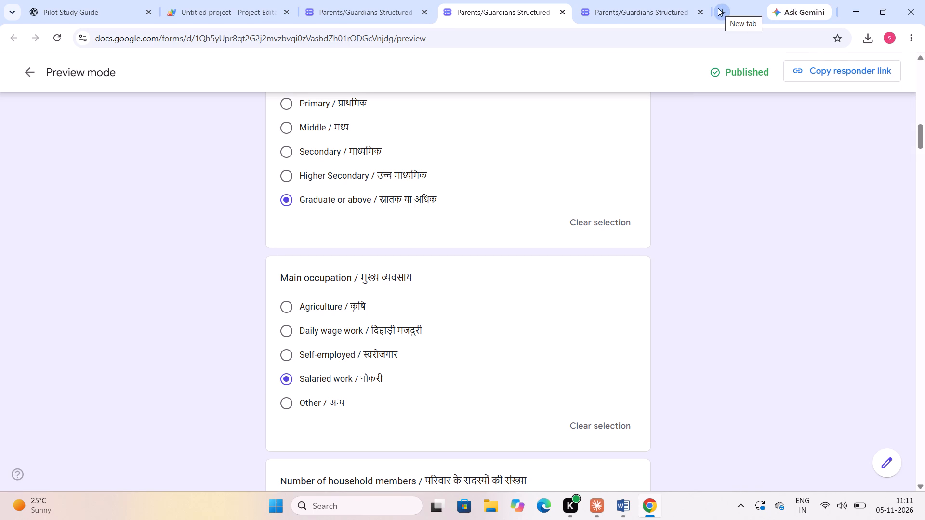
Close the duplicate editor tab and open the copied responder link in a new browser tab.
left_click(701, 14)
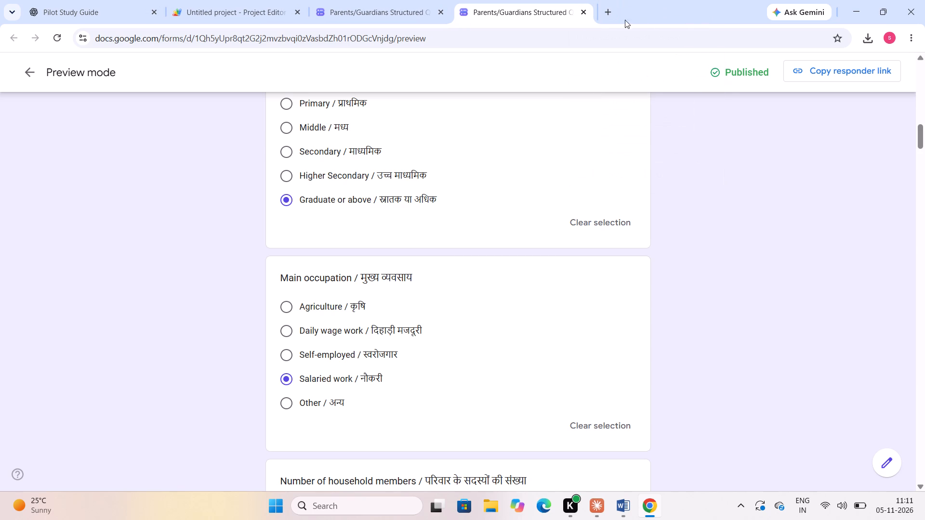
left_click(606, 13)
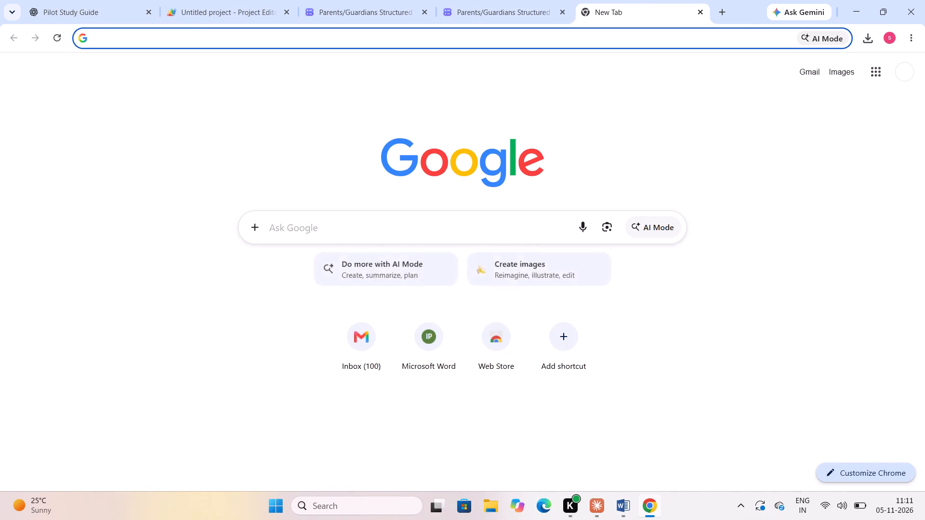
left_click(448, 216)
key("ctrl+v")
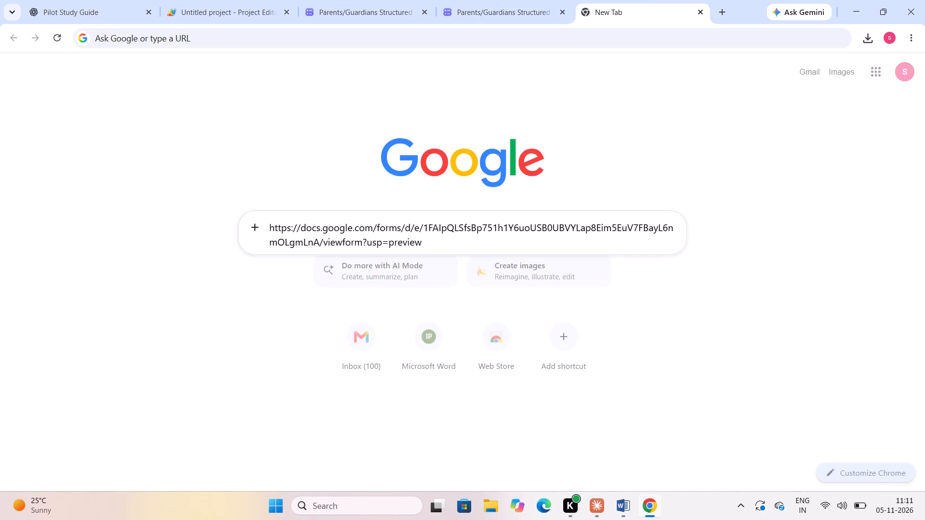
key("Return")
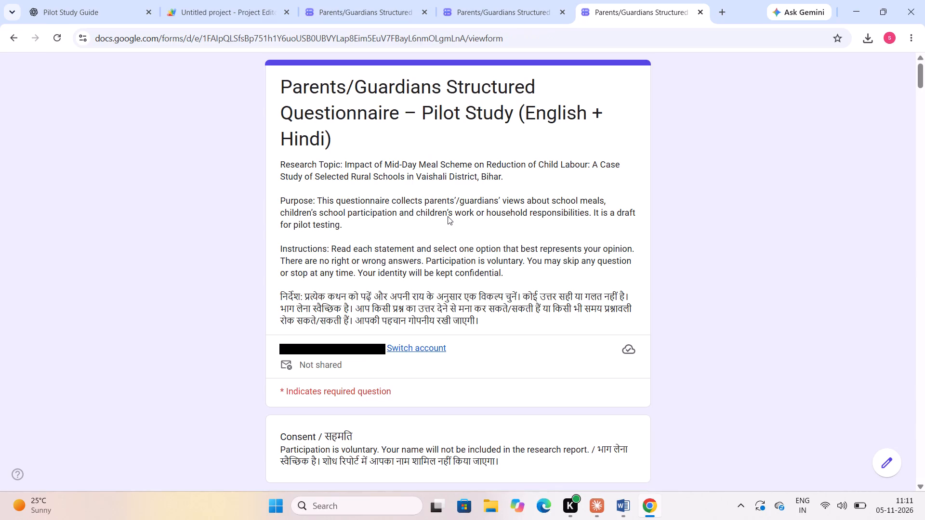
Look through the live parents' form, from the profile questions and rating grids to the open-ended questions and back to consent.
scroll(436, 289, "down", 5)
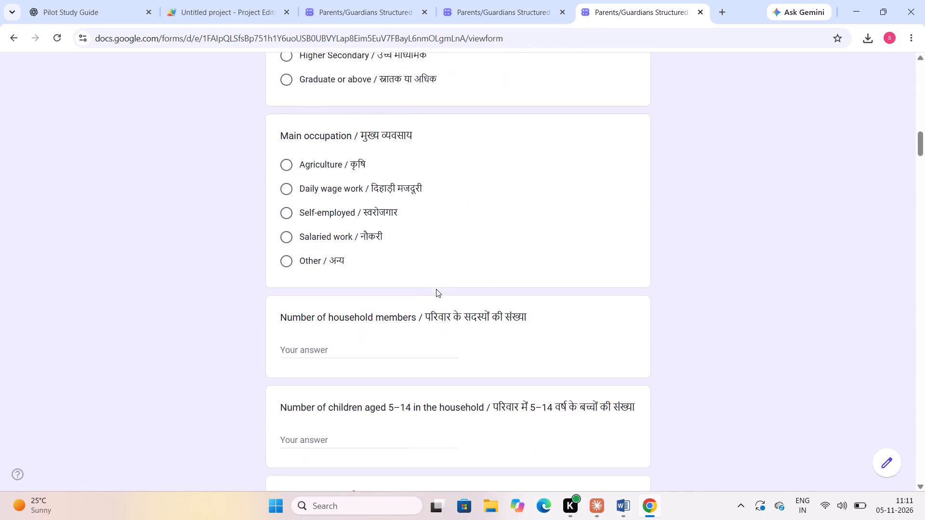
scroll(436, 289, "down", 17)
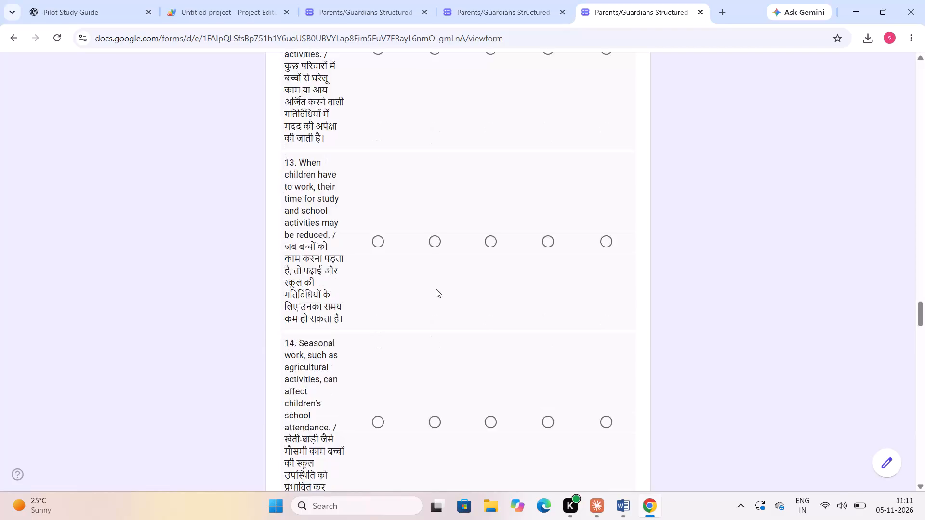
scroll(436, 289, "down", 4)
scroll(436, 289, "up", 2)
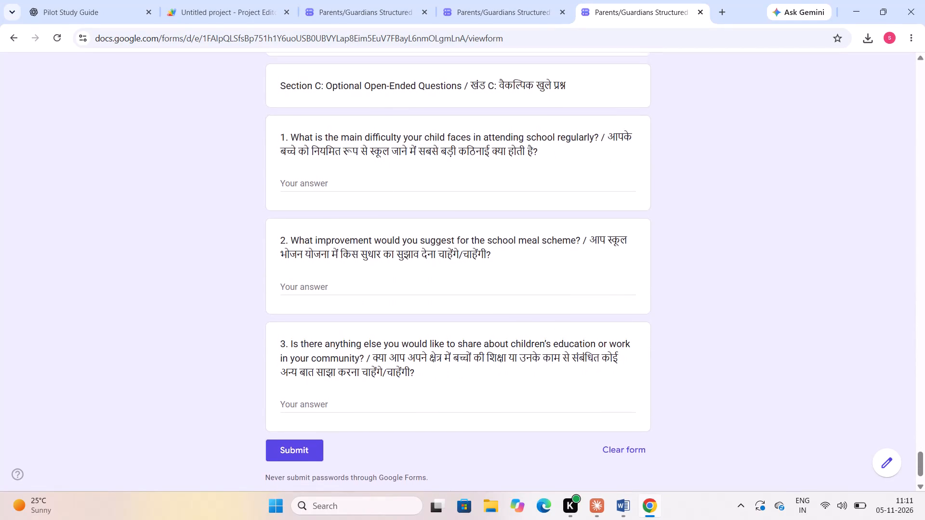
scroll(436, 289, "up", 6)
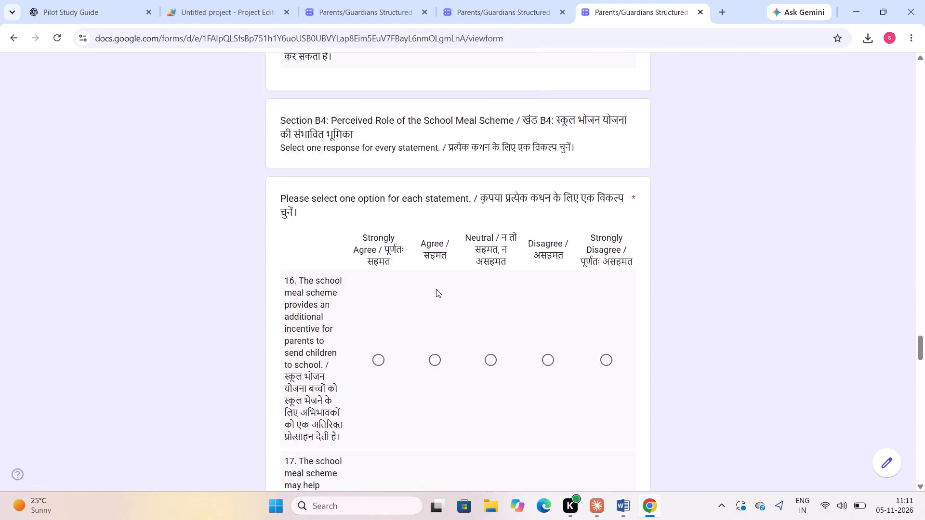
scroll(436, 289, "up", 9)
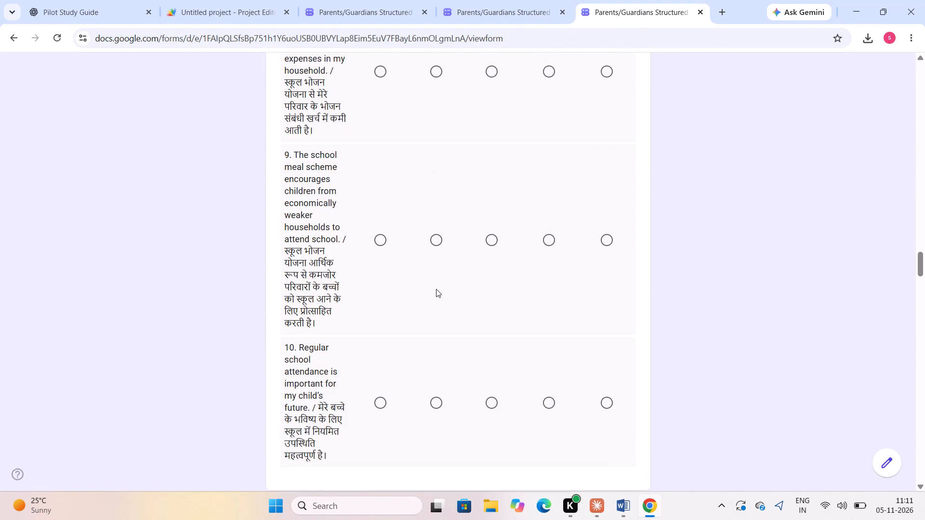
scroll(436, 289, "up", 4)
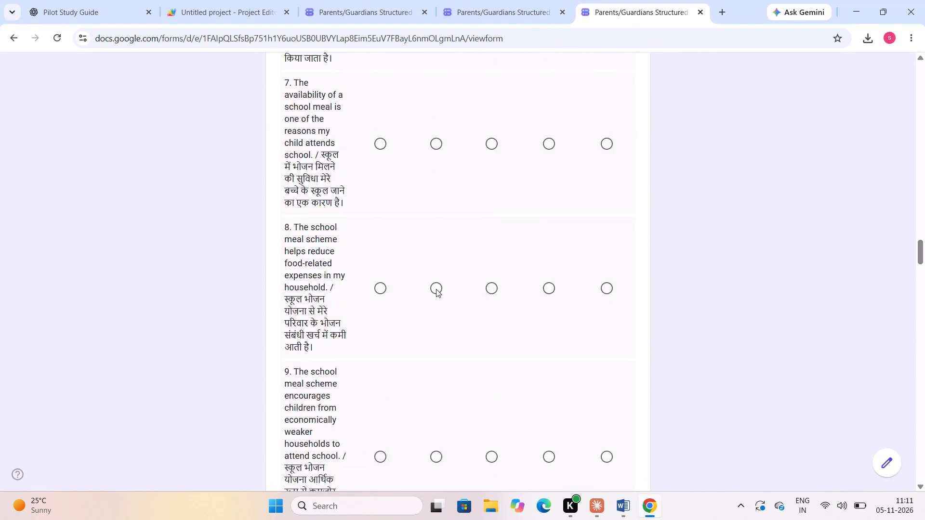
scroll(436, 289, "up", 12)
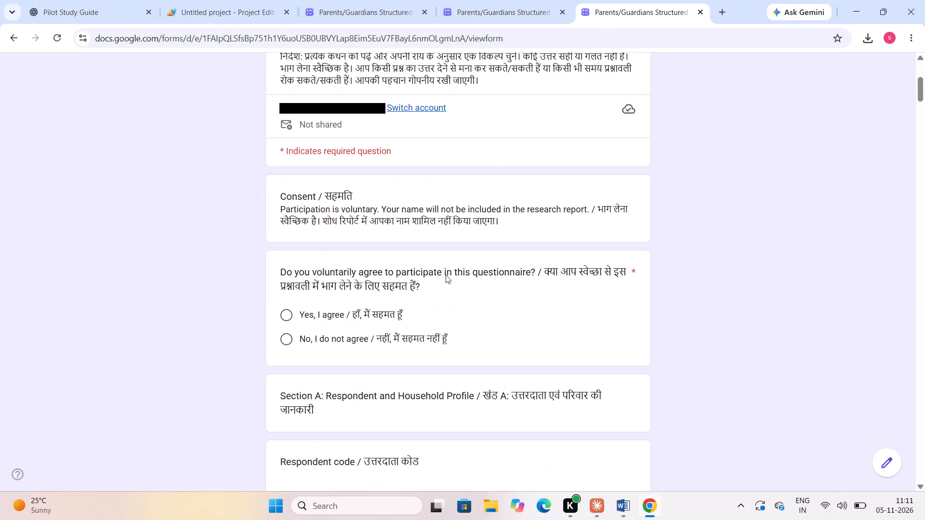
Answer the consent question in the live responder form with "Yes, I agree".
scroll(392, 374, "down", 1)
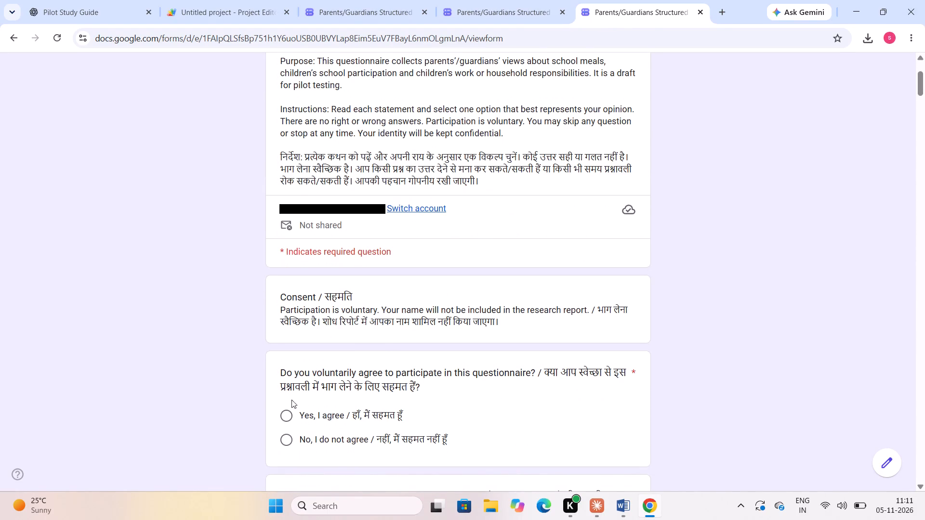
left_click(288, 417)
scroll(288, 417, "down", 3)
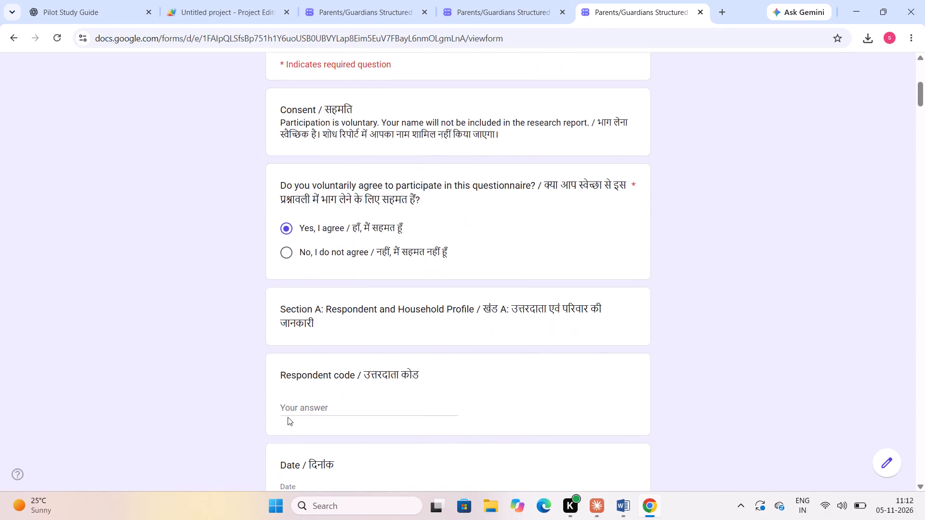
Enter 1 as the respondent code and set the form's date to today, 05-11-2026.
scroll(288, 417, "down", 1)
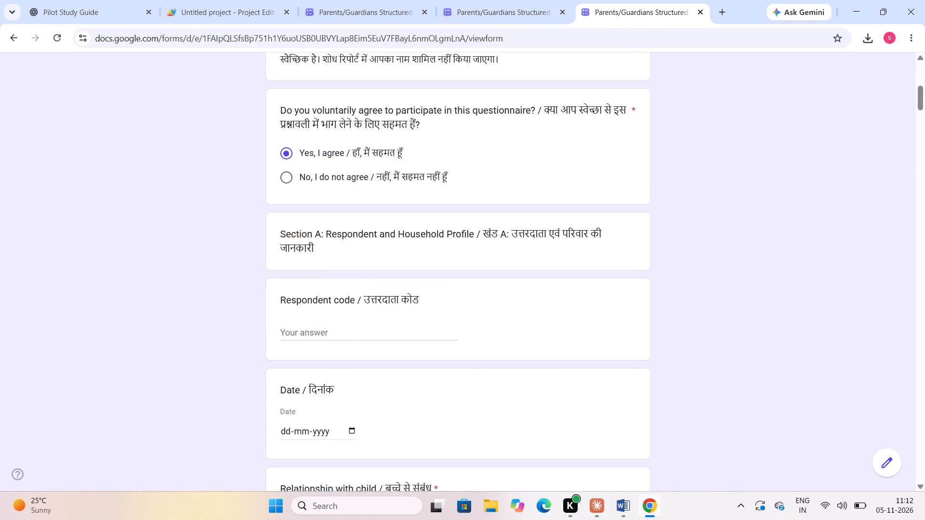
left_click(330, 326)
key("1")
scroll(330, 326, "down", 1)
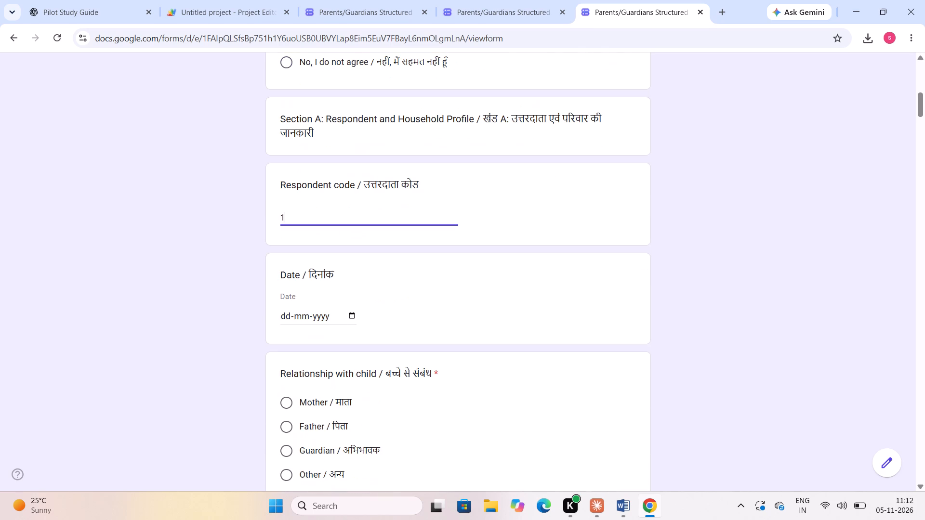
left_click(349, 314)
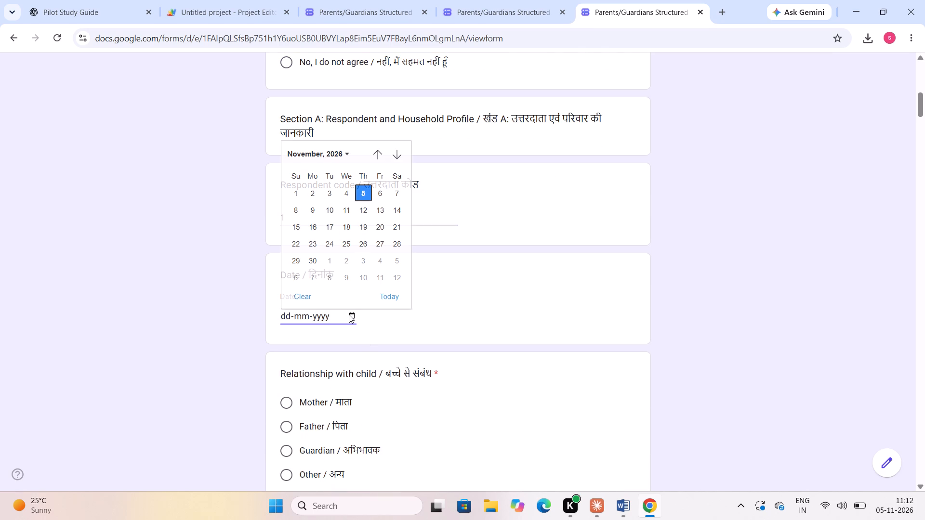
left_click(397, 297)
Choose Father as the relationship with the child and enter 7 as the respondent's age.
scroll(397, 297, "down", 1)
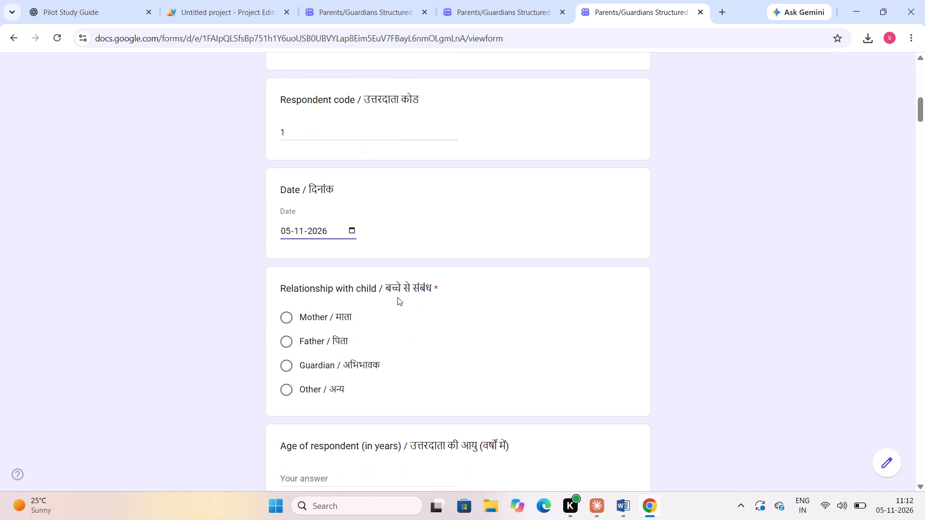
left_click(305, 340)
scroll(305, 340, "down", 3)
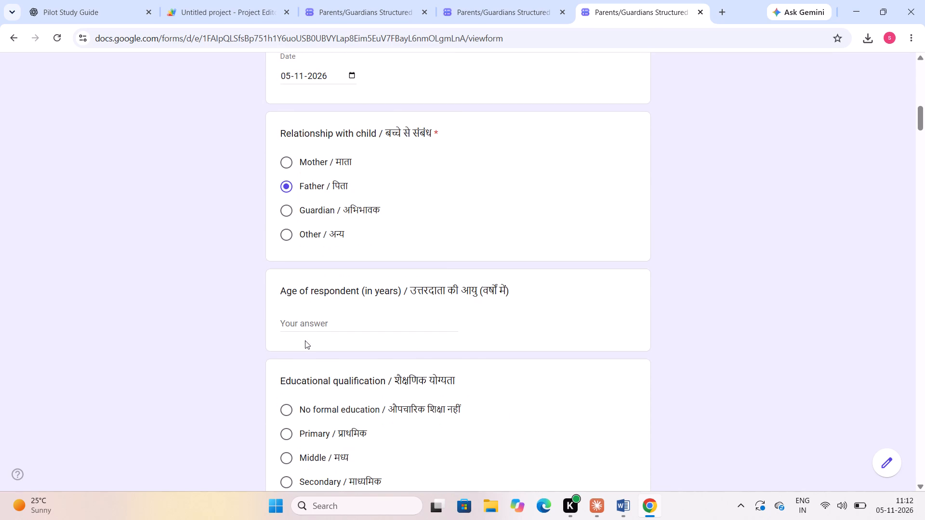
left_click(317, 325)
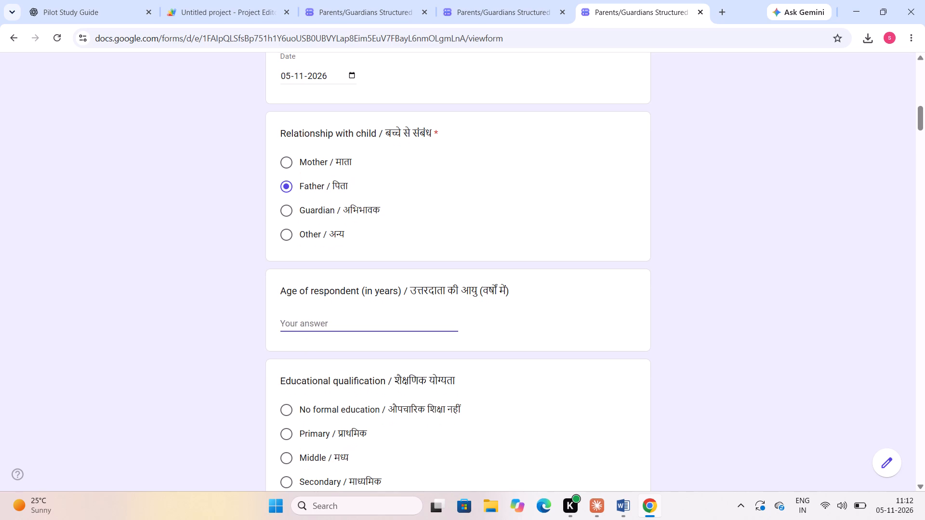
key("7")
Choose "Graduate or above" as the educational qualification and "Salaried work" as the main occupation.
scroll(317, 325, "down", 1)
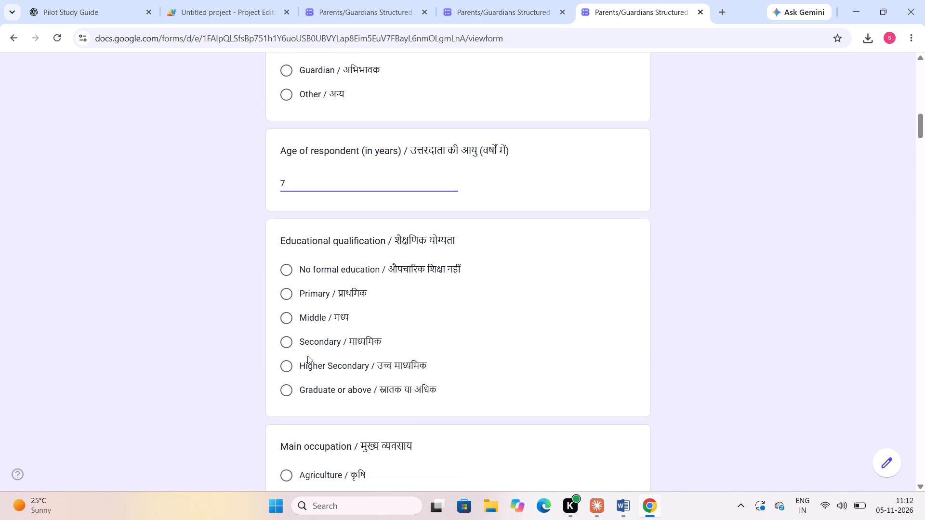
left_click(307, 388)
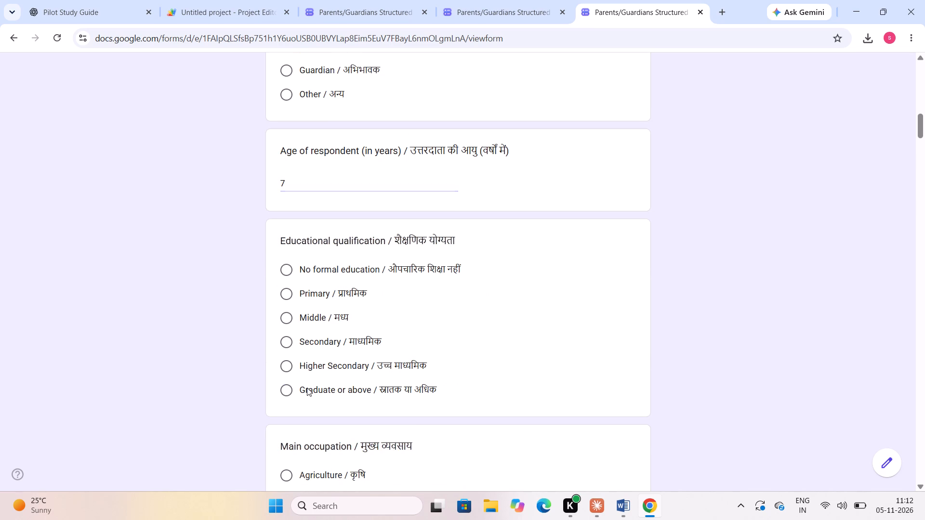
scroll(307, 388, "down", 2)
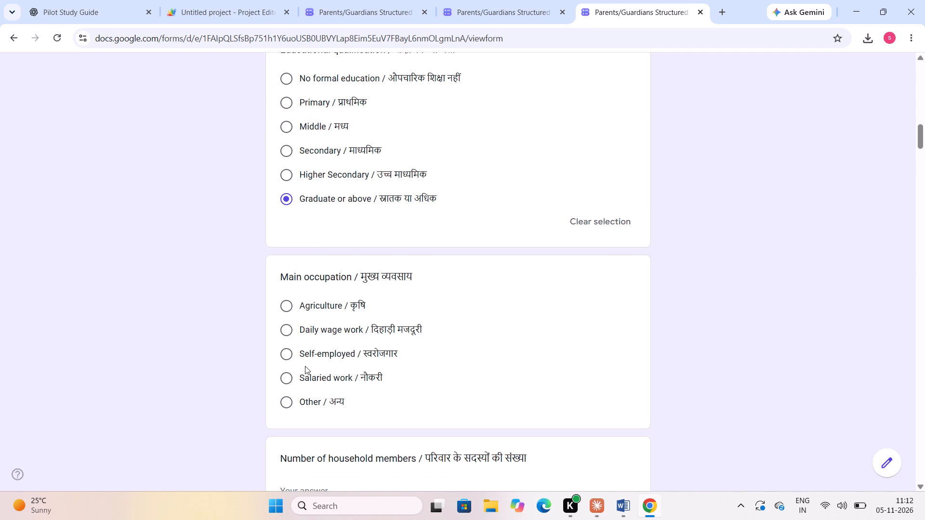
left_click(289, 378)
Enter 6 as the number of household members.
scroll(289, 378, "down", 1)
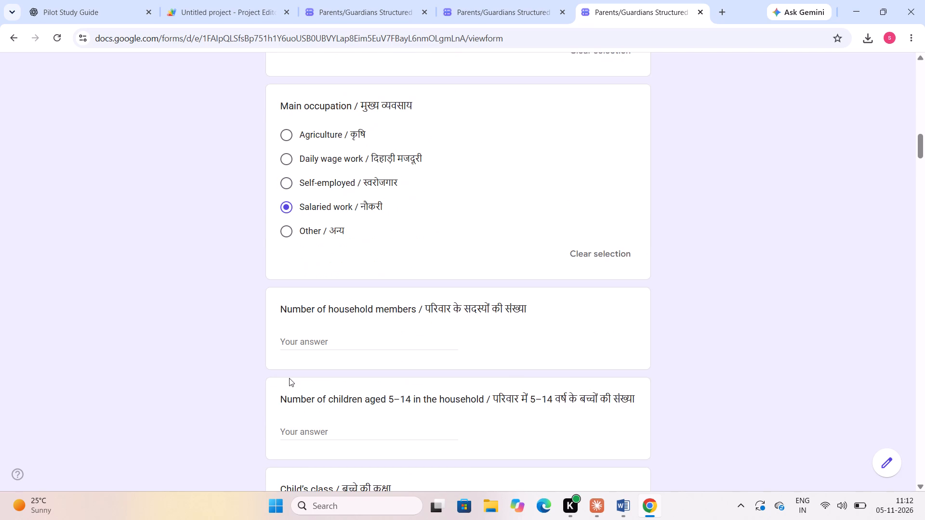
scroll(289, 378, "down", 1)
left_click(325, 336)
key("6")
Enter 1 as the number of children aged 5–14 in the household and 7 as the child's class.
scroll(325, 336, "down", 1)
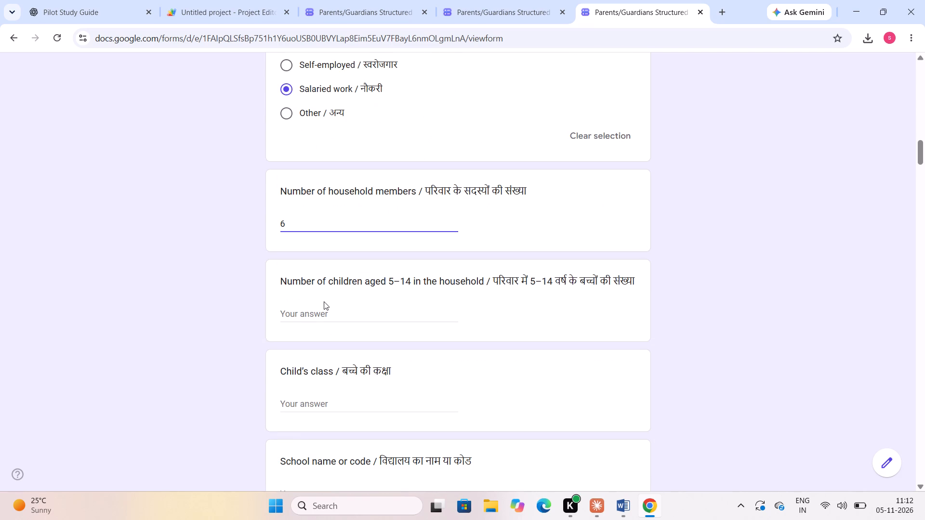
left_click(324, 301)
left_click(321, 307)
scroll(321, 307, "up", 1)
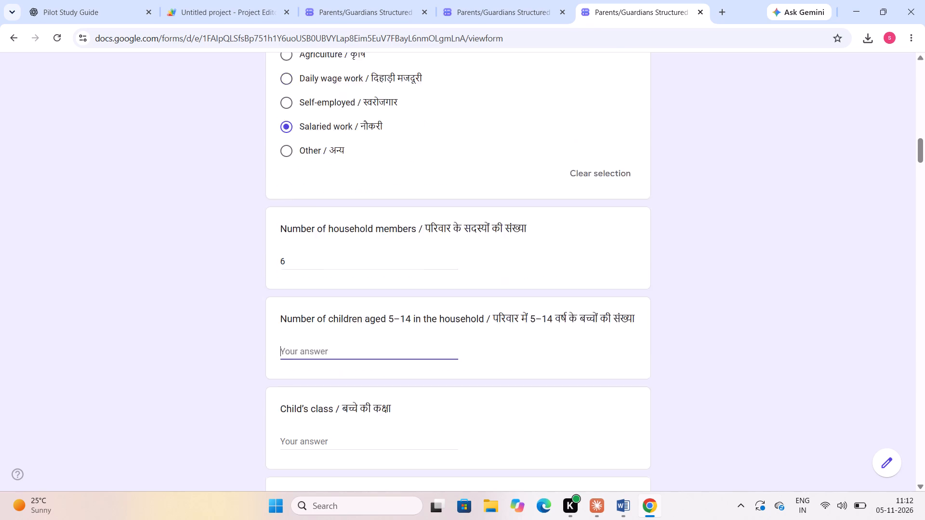
scroll(321, 307, "up", 2)
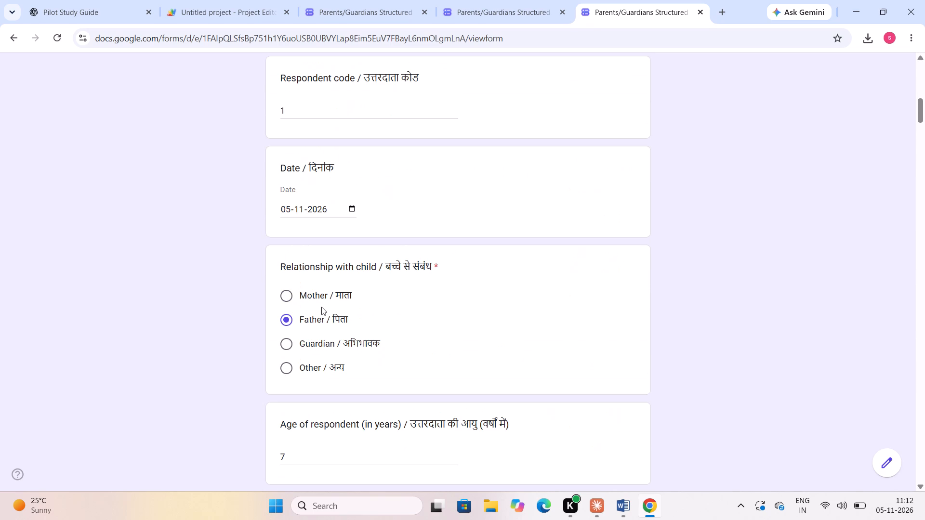
scroll(321, 307, "down", 2)
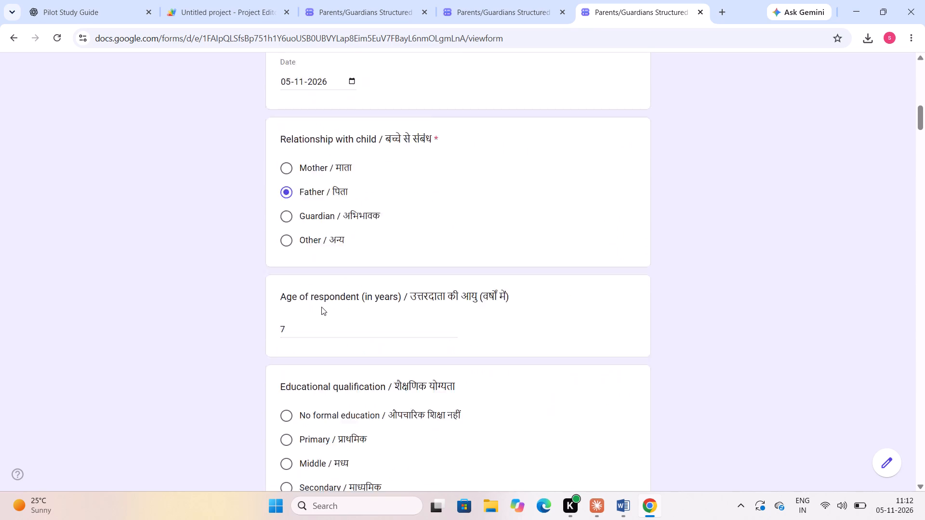
scroll(321, 307, "down", 6)
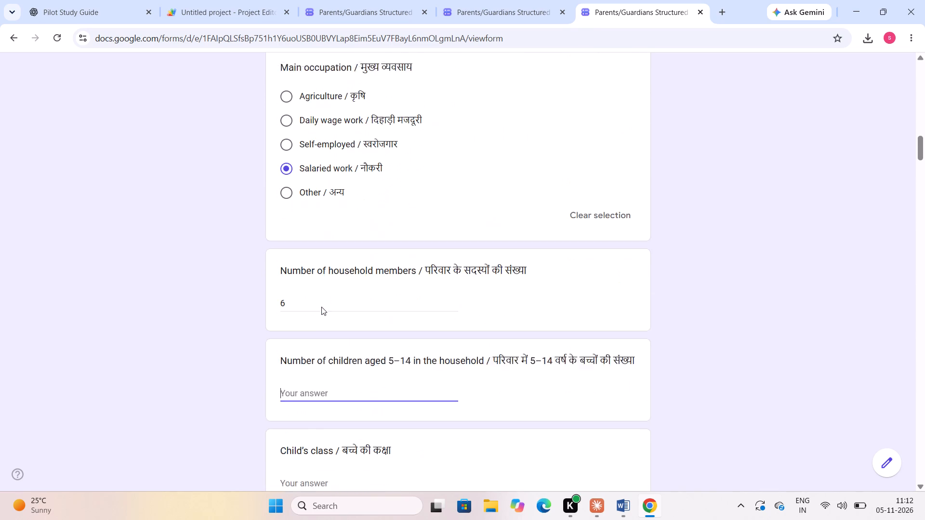
scroll(321, 307, "down", 1)
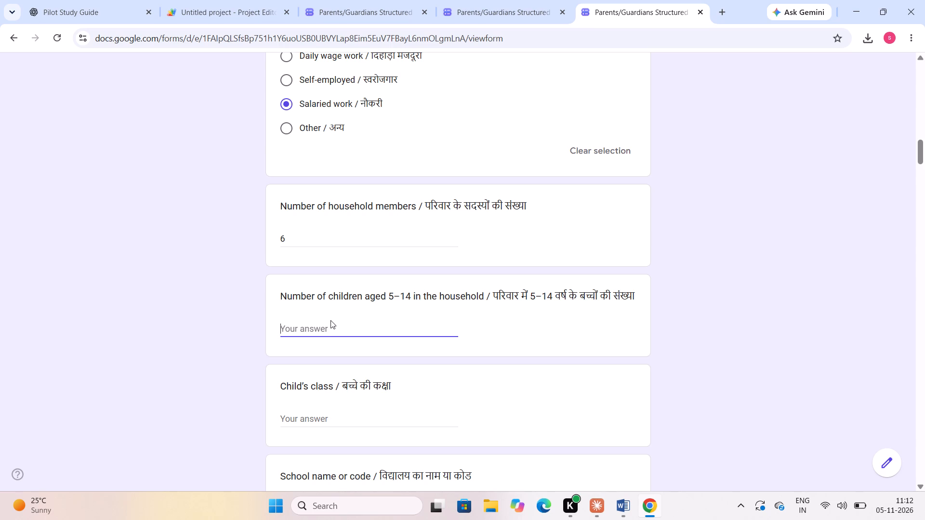
left_click(330, 320)
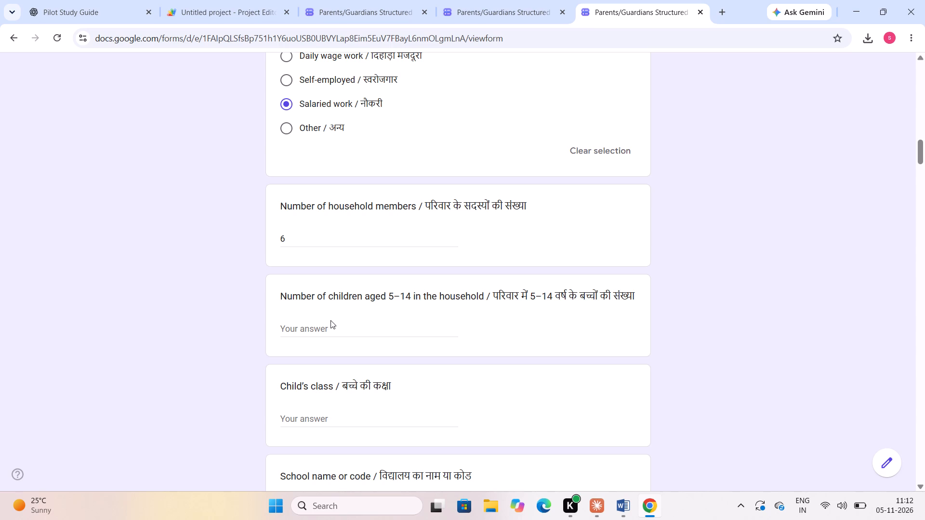
left_click(329, 321)
key("1")
scroll(329, 321, "down", 1)
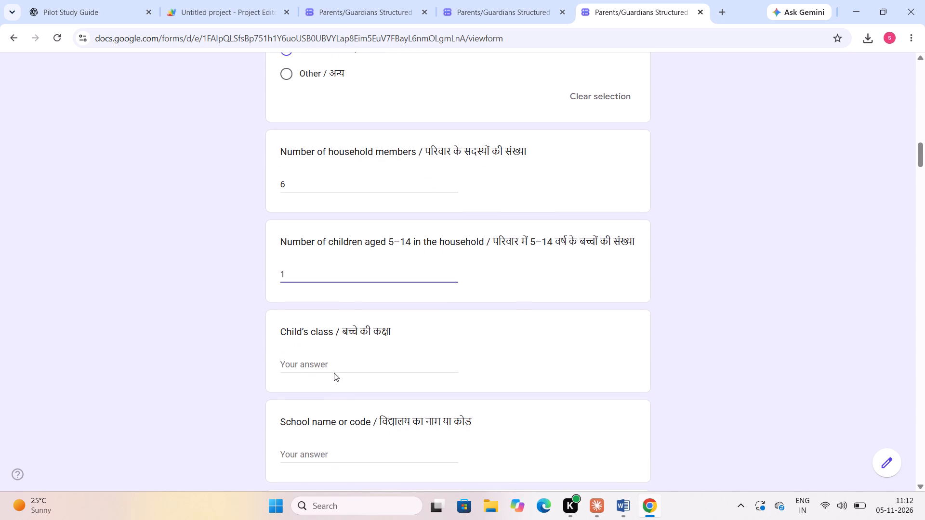
left_click(335, 359)
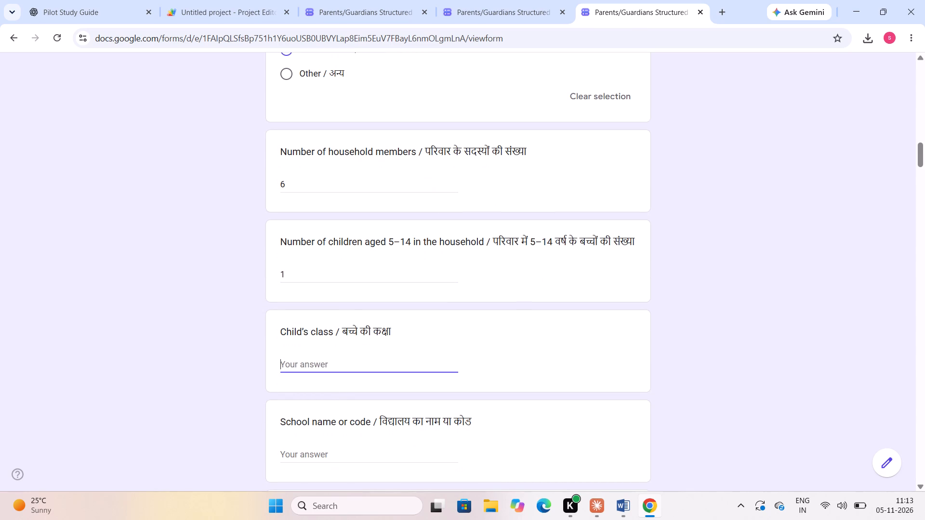
key("7")
Change the respondent's age to 14.
scroll(335, 359, "up", 3)
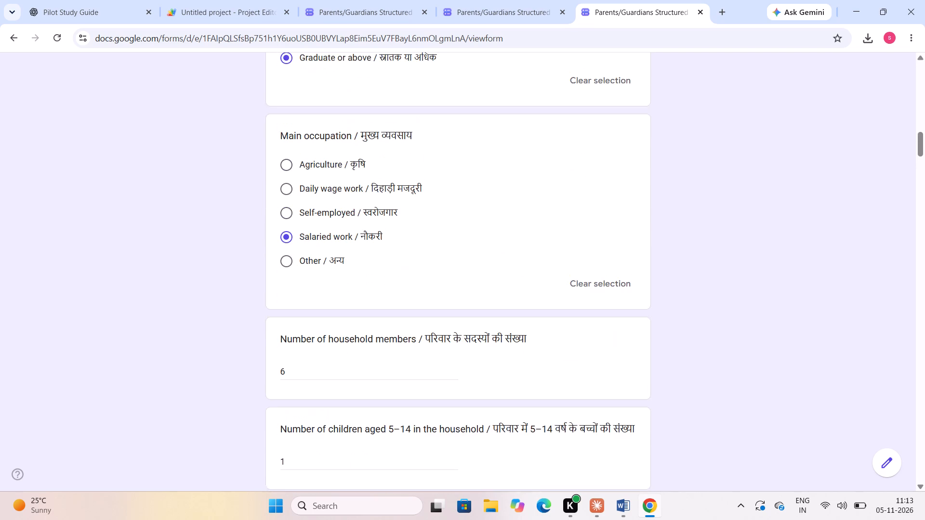
scroll(339, 356, "up", 7)
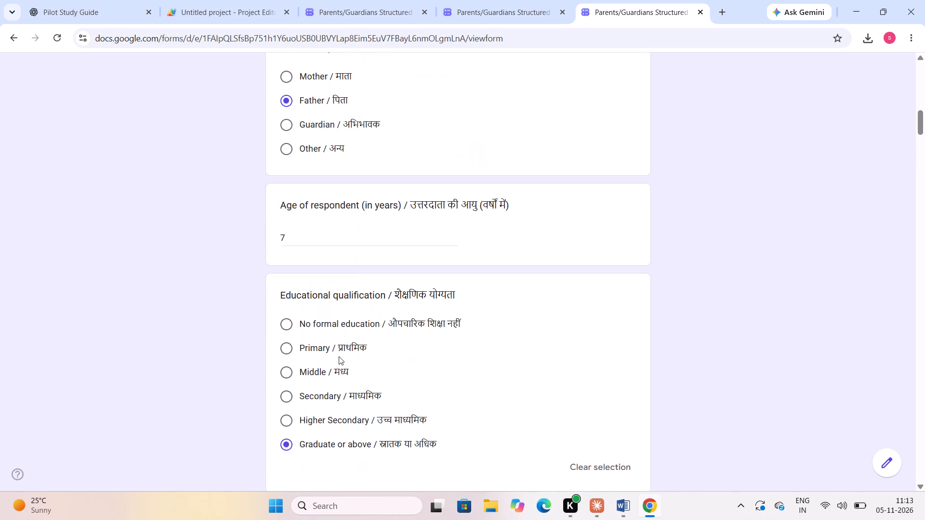
left_click(326, 238)
key("BackSpace")
type("14")
Enter "sns school" as the school name and choose ₹5,000–₹10,000 as the approximate monthly household income.
scroll(326, 238, "down", 6)
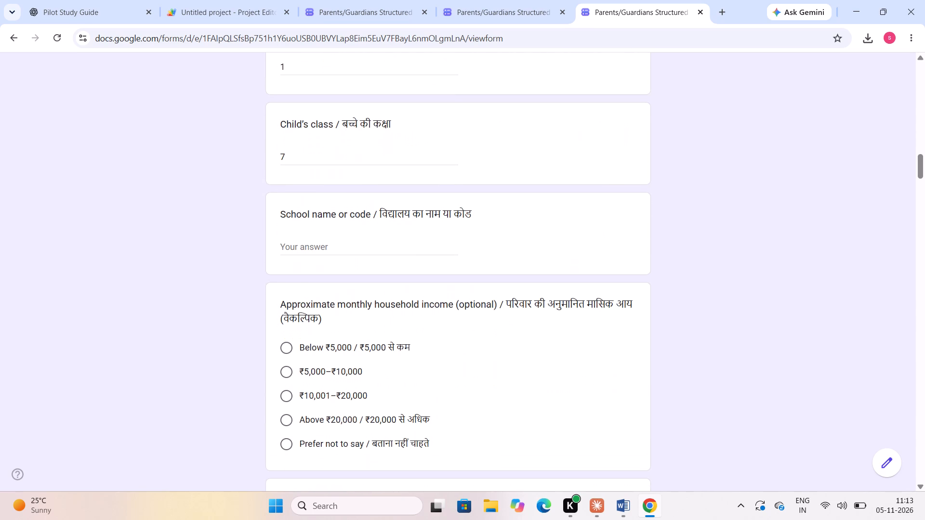
scroll(326, 238, "down", 1)
left_click(330, 238)
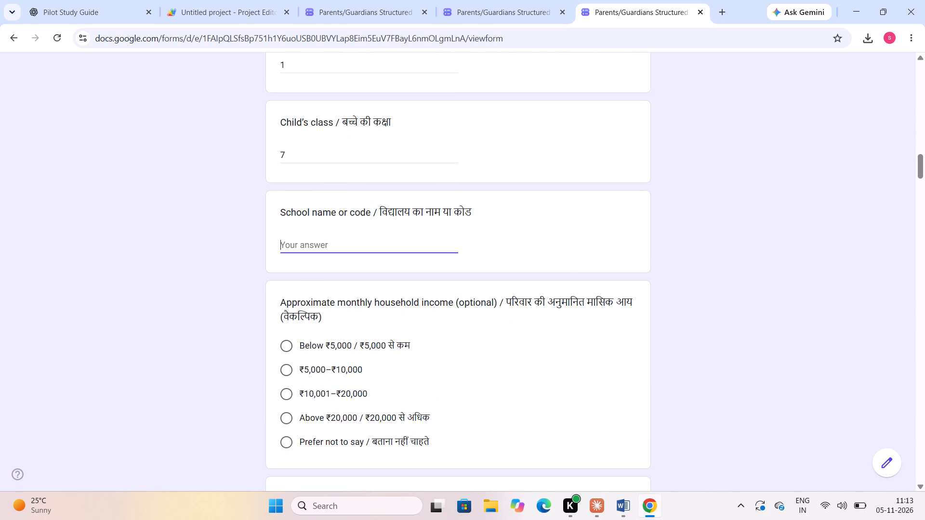
type("sns school")
scroll(330, 238, "down", 1)
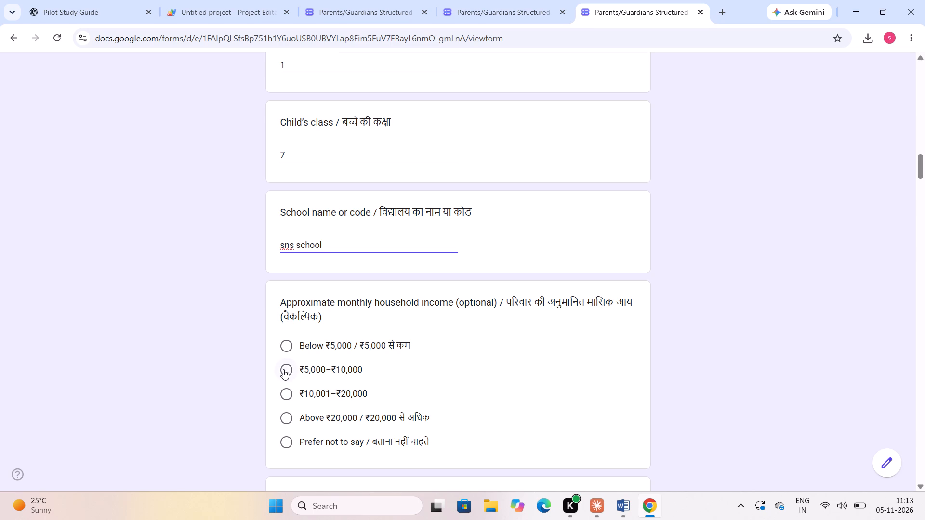
left_click(283, 369)
Rate the Section B1 school meal statements: Agree for statements 1 and 4, Strongly Agree for statements 2, 3 and 5.
scroll(283, 369, "down", 4)
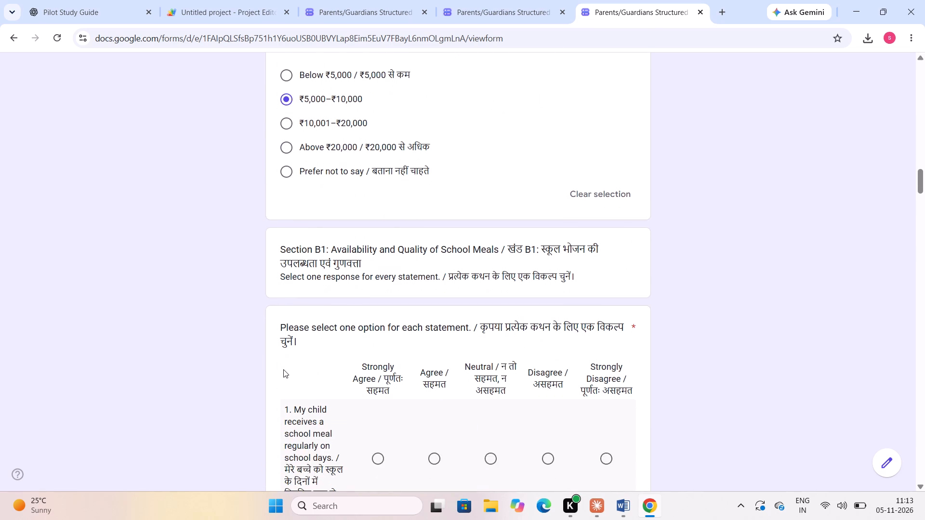
scroll(283, 369, "down", 1)
left_click(436, 349)
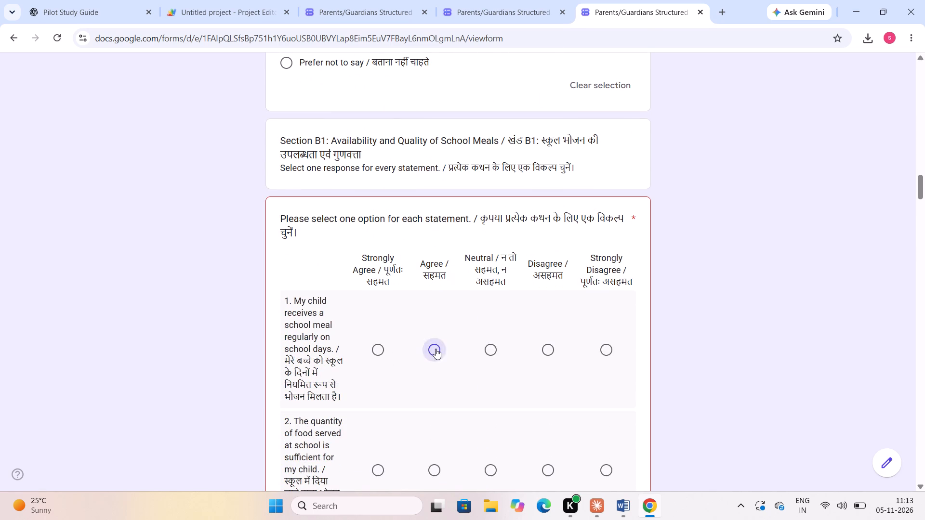
scroll(436, 349, "down", 2)
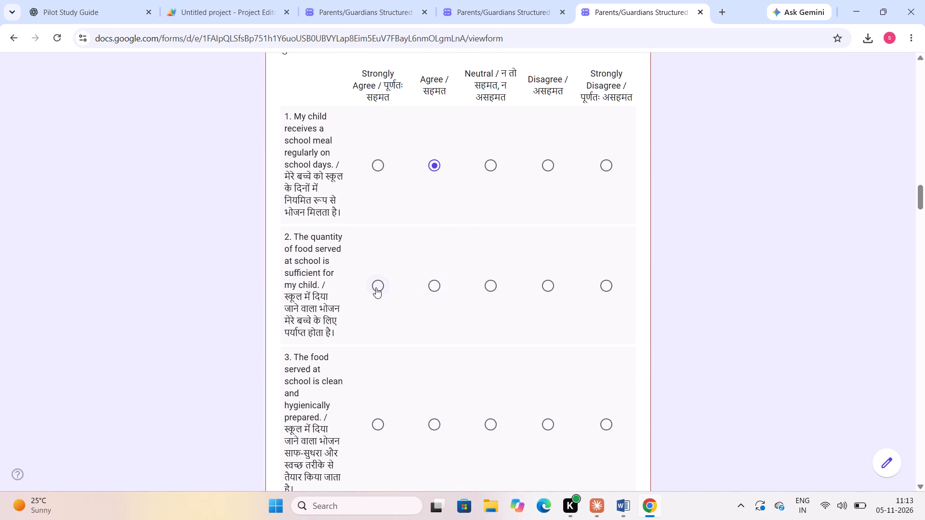
left_click(376, 287)
scroll(376, 287, "down", 1)
left_click(376, 312)
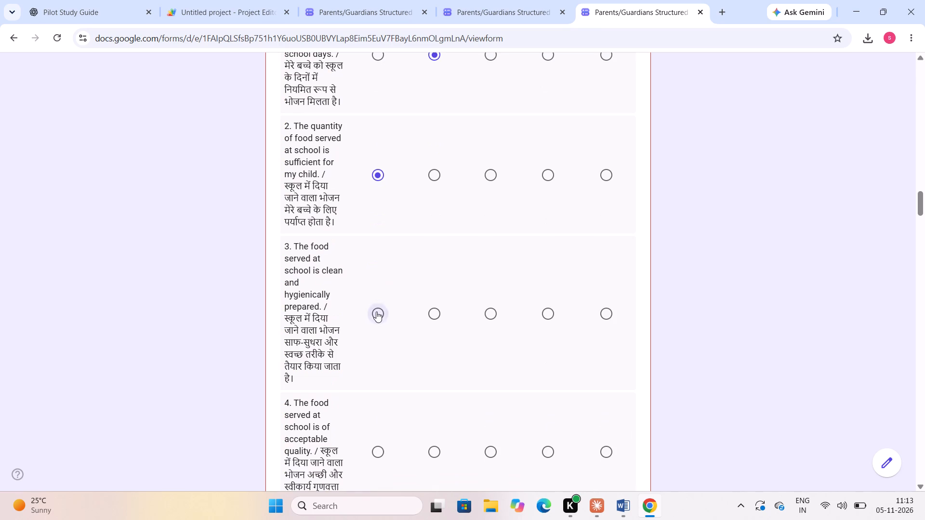
scroll(425, 262, "down", 2)
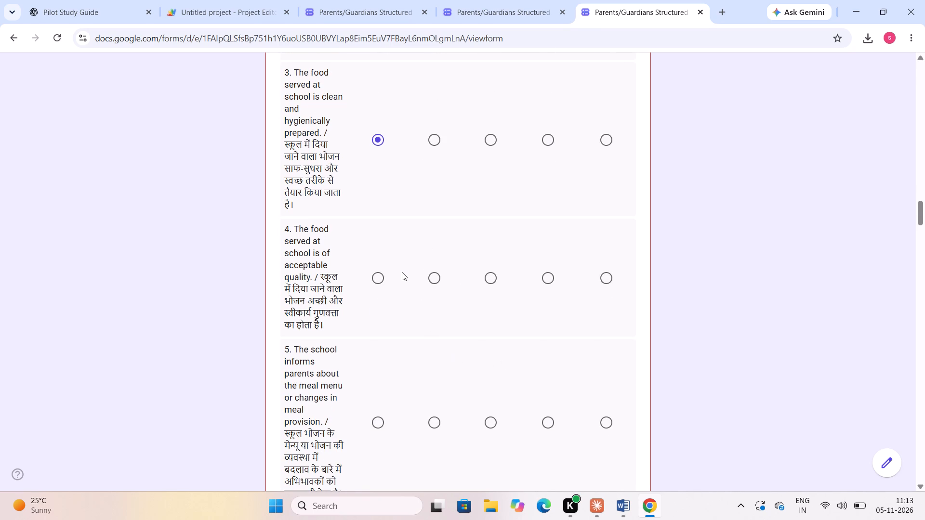
left_click(431, 276)
scroll(431, 276, "down", 1)
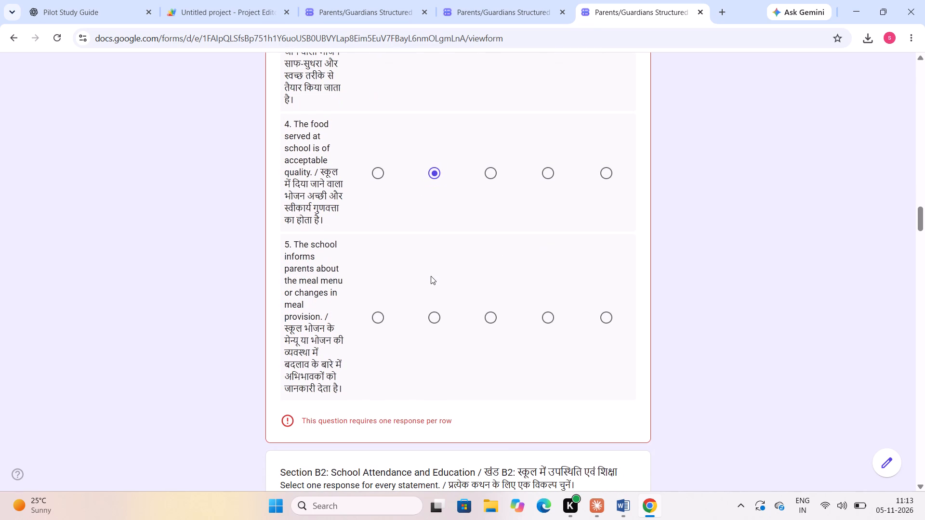
left_click(374, 313)
Rate the Section B2 attendance and education statements: Agree for statements 6 and 7, Strongly Agree for statements 8, 9 and 10.
scroll(374, 313, "down", 3)
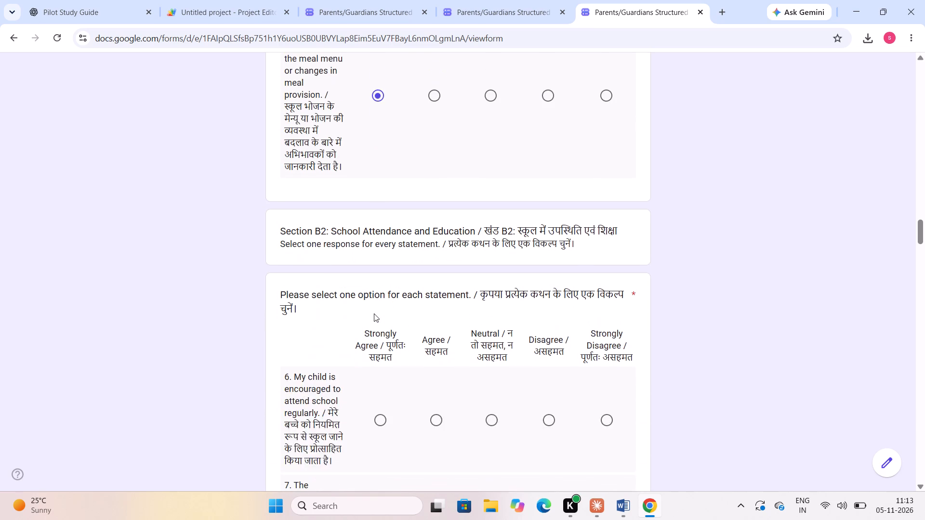
scroll(374, 313, "down", 1)
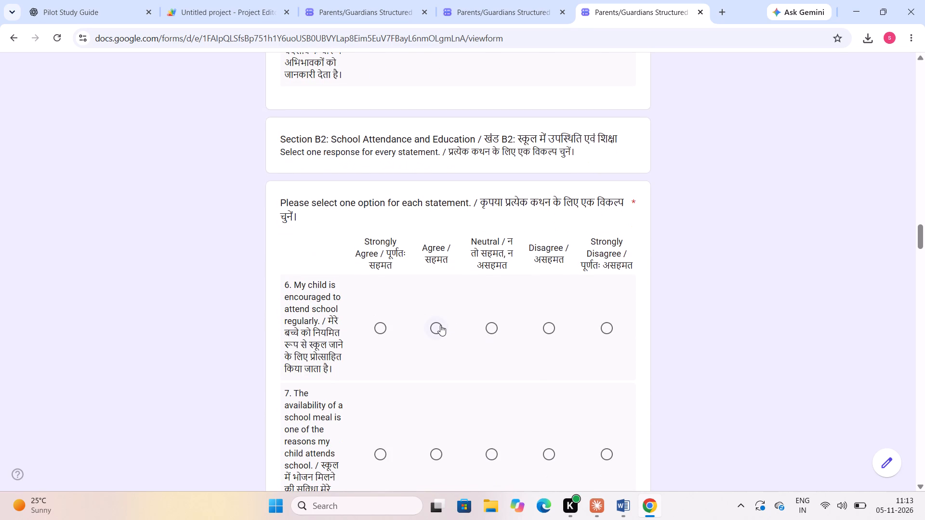
left_click(438, 325)
scroll(438, 325, "down", 2)
left_click(437, 325)
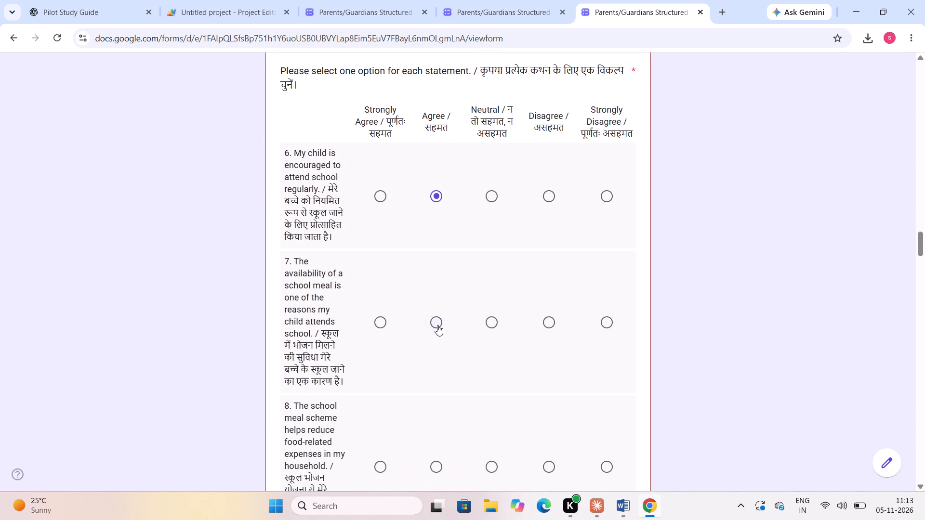
scroll(437, 325, "down", 1)
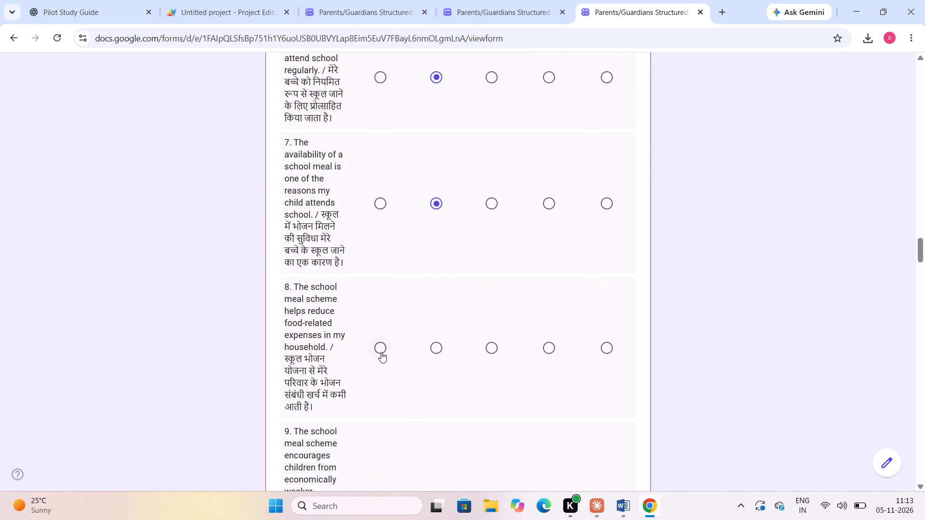
left_click(383, 348)
scroll(383, 348, "down", 1)
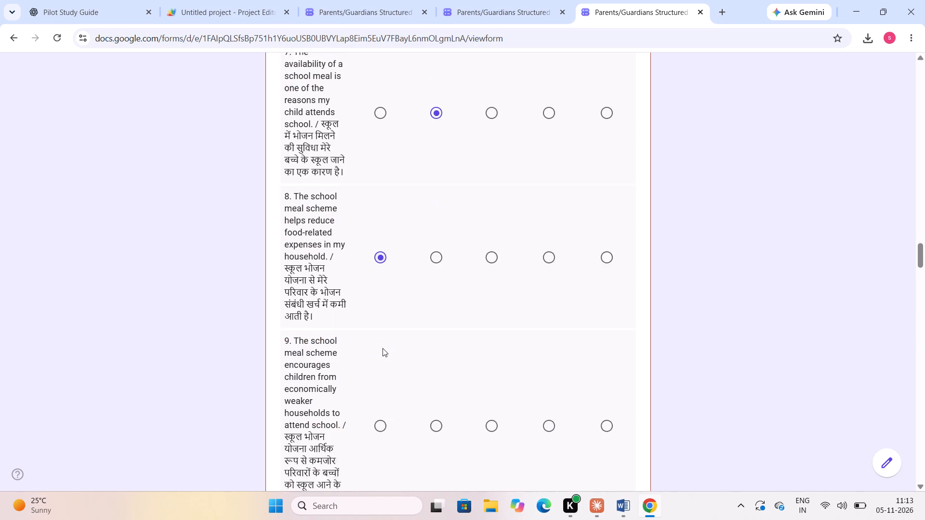
scroll(383, 348, "down", 2)
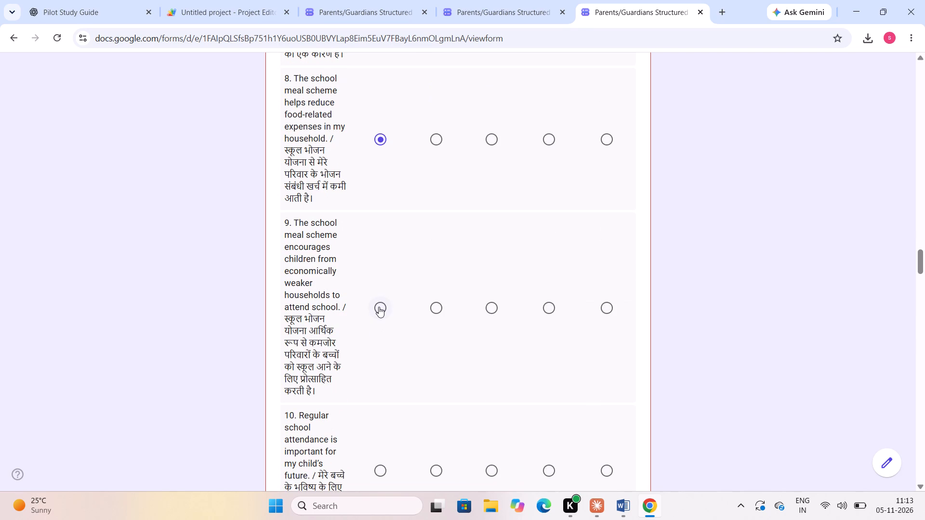
left_click(379, 307)
scroll(379, 307, "down", 2)
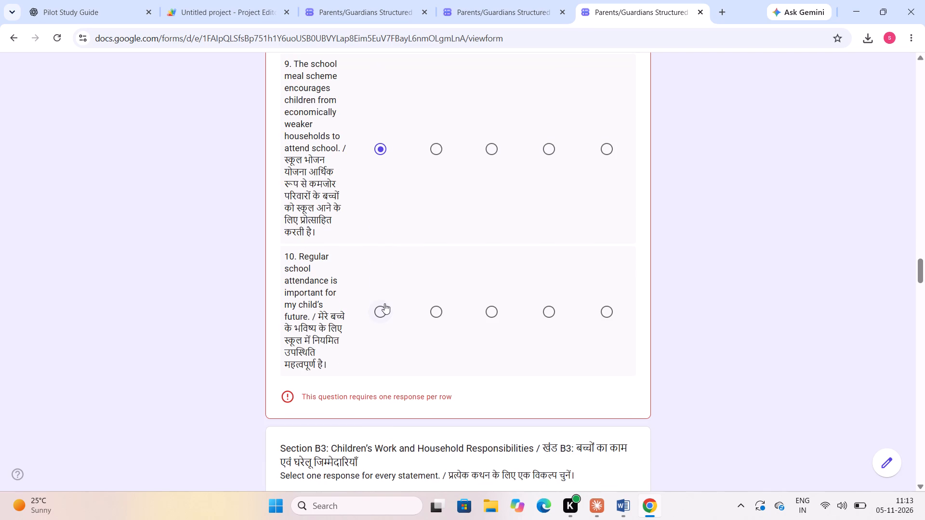
left_click(384, 305)
Rate the Section B3 children's work statements: Agree for statements 11 and 12, Strongly Agree for statements 13, 14 and 15.
scroll(384, 305, "down", 2)
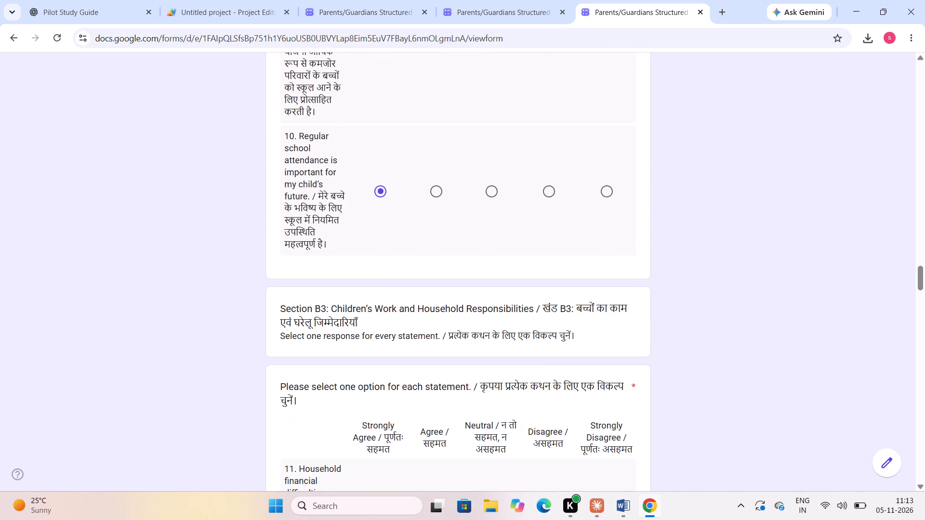
scroll(384, 305, "down", 2)
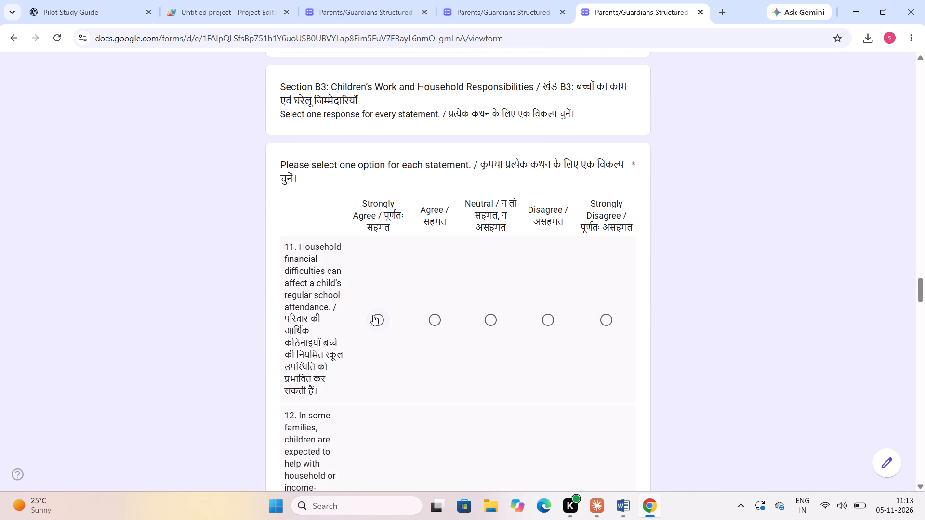
left_click(436, 321)
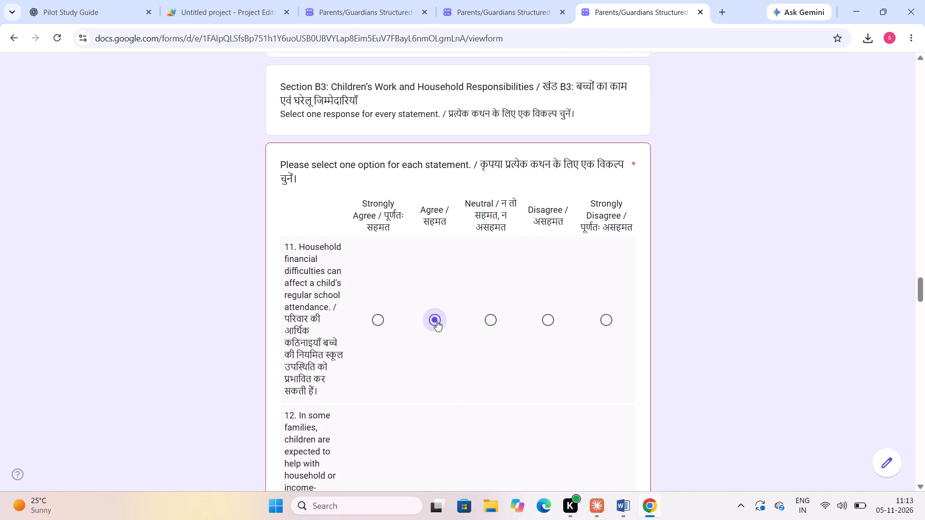
scroll(436, 321, "down", 3)
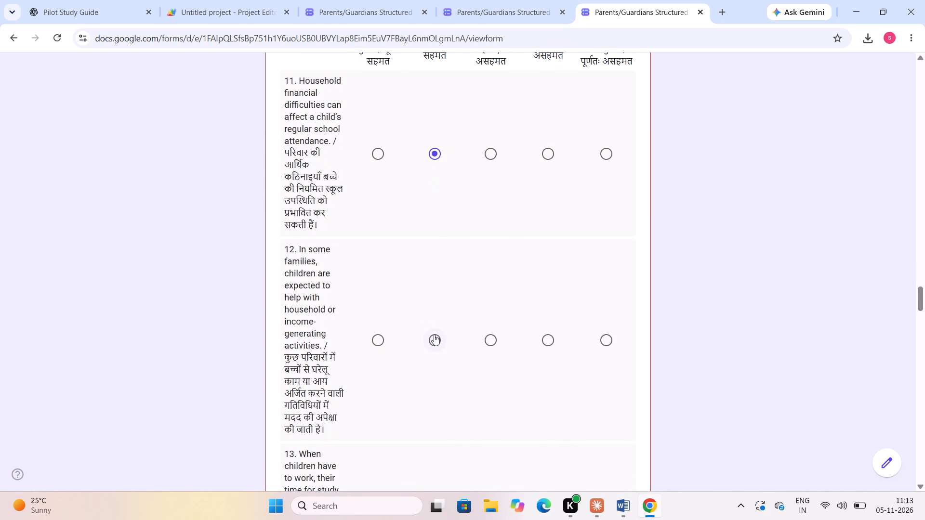
left_click(434, 335)
scroll(434, 335, "down", 2)
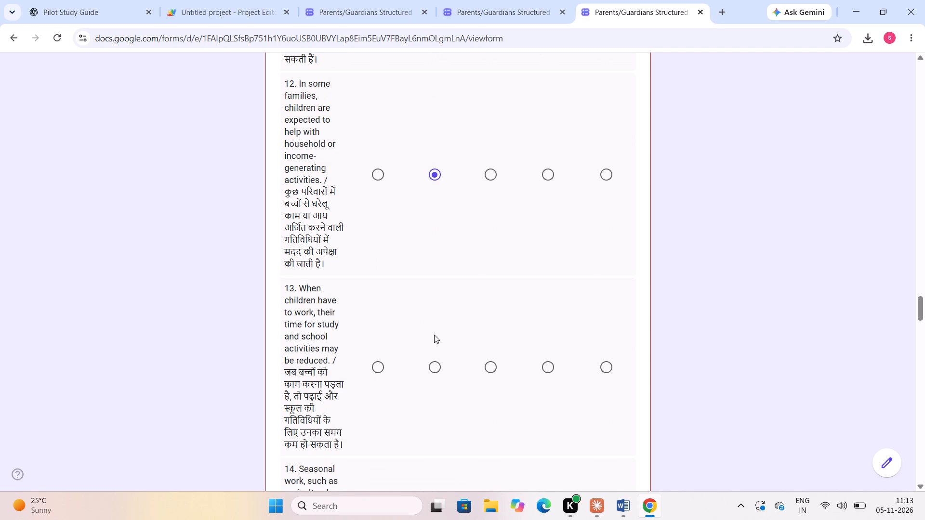
left_click(371, 363)
scroll(371, 363, "down", 1)
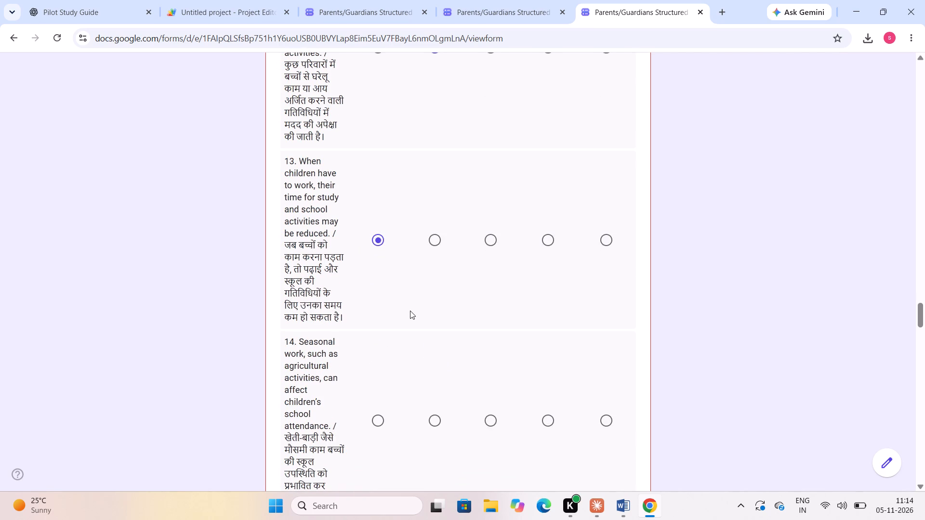
scroll(410, 311, "down", 1)
left_click(381, 356)
scroll(381, 356, "down", 1)
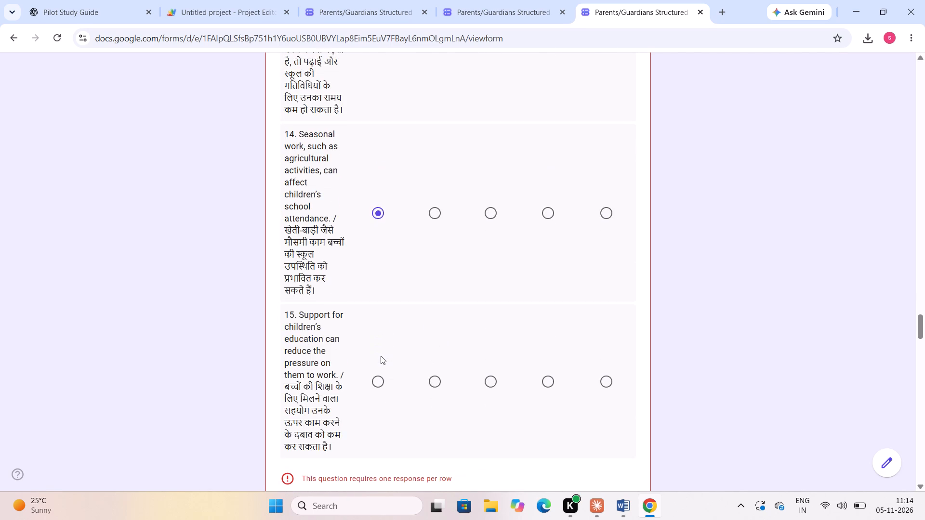
scroll(381, 356, "down", 1)
left_click(374, 313)
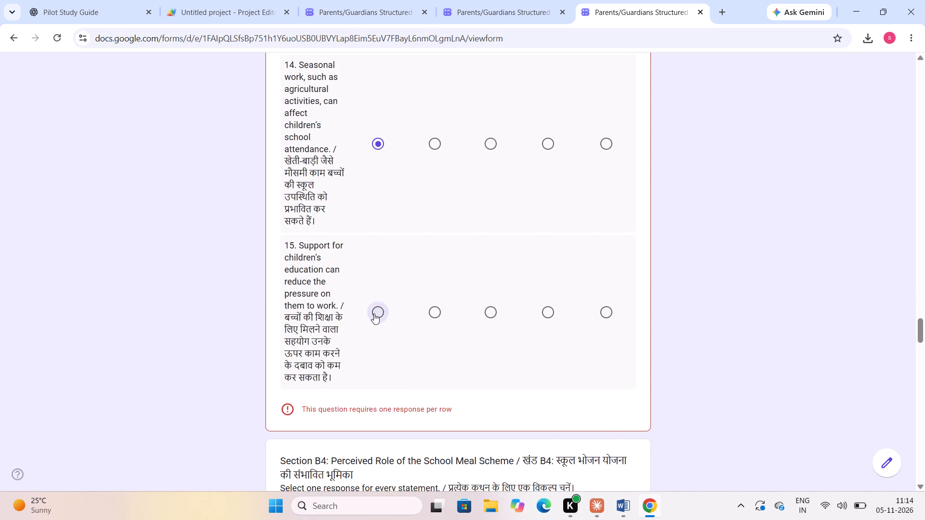
Rate the Section B4 school meal scheme role statements: Disagree for statement 16, Agree for statements 17, 18, 19 and 20.
scroll(374, 313, "down", 4)
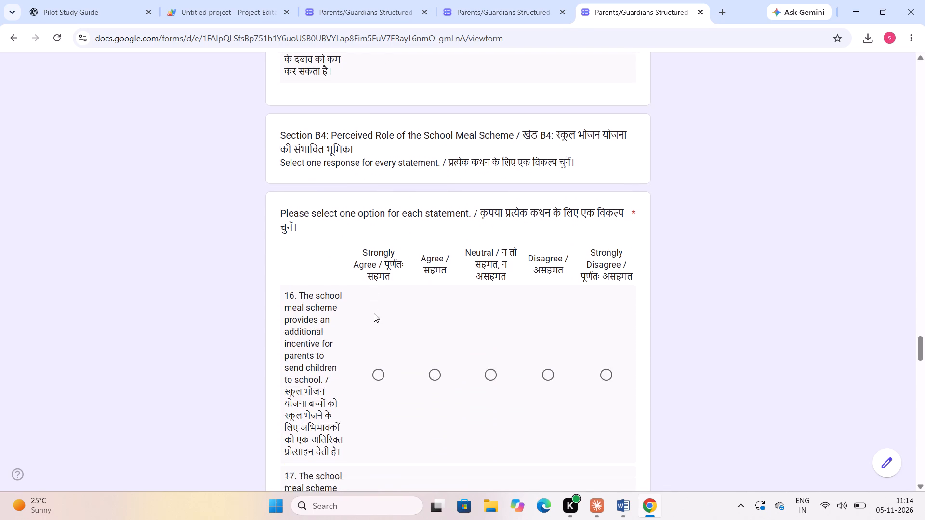
scroll(374, 313, "down", 1)
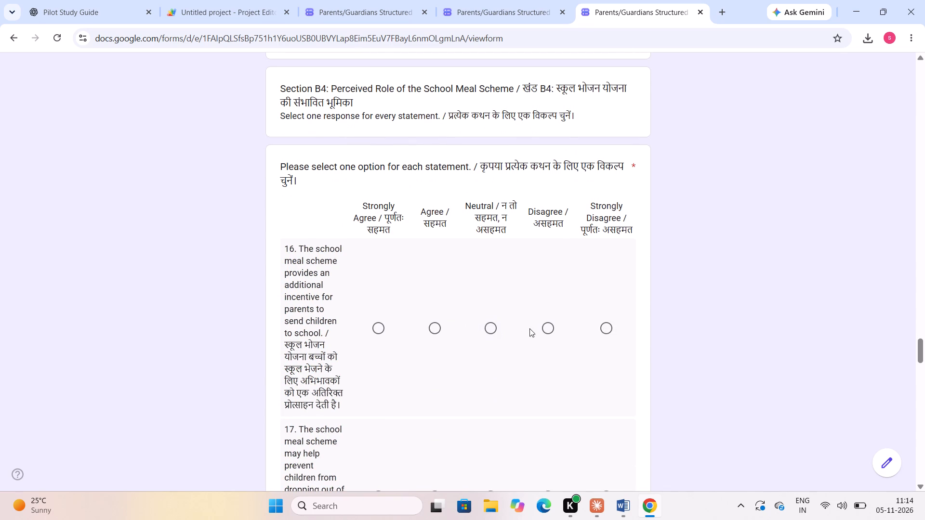
left_click(541, 326)
scroll(541, 326, "down", 2)
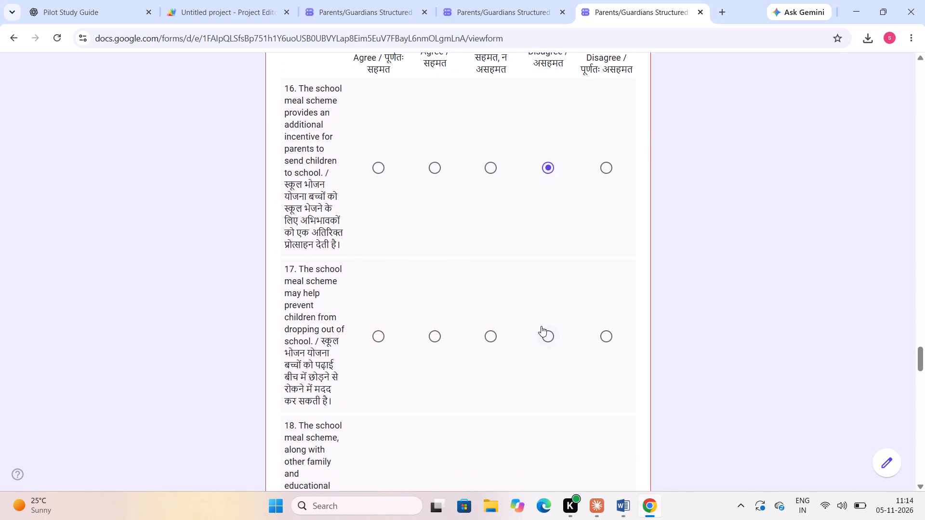
left_click(438, 339)
scroll(438, 339, "down", 1)
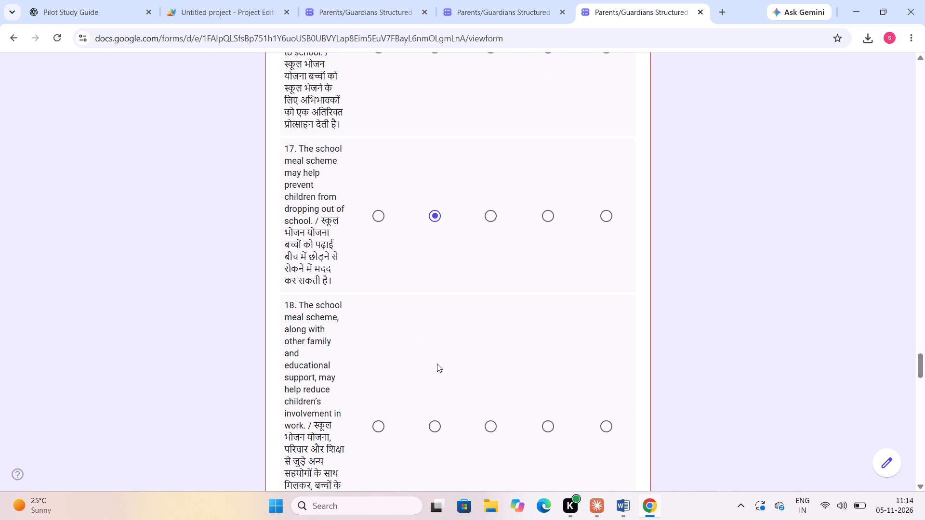
scroll(425, 373, "down", 1)
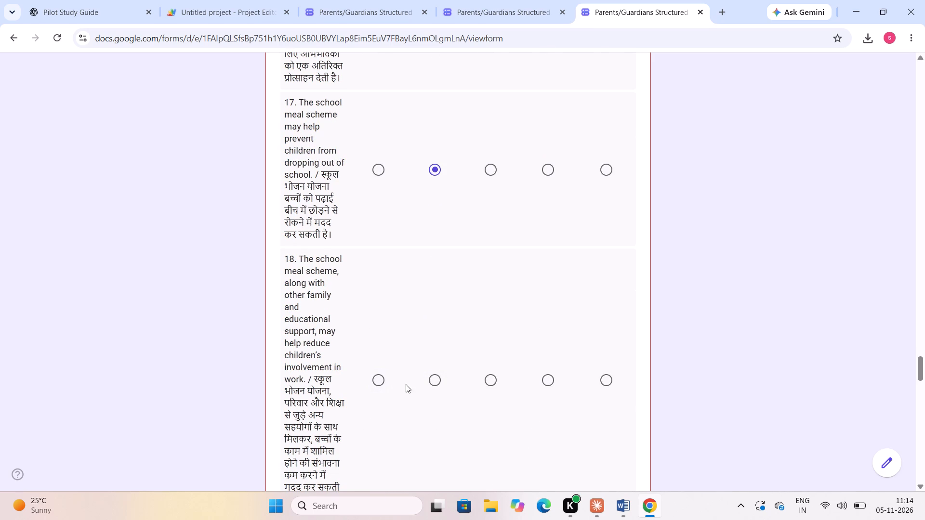
left_click(435, 386)
scroll(435, 386, "down", 2)
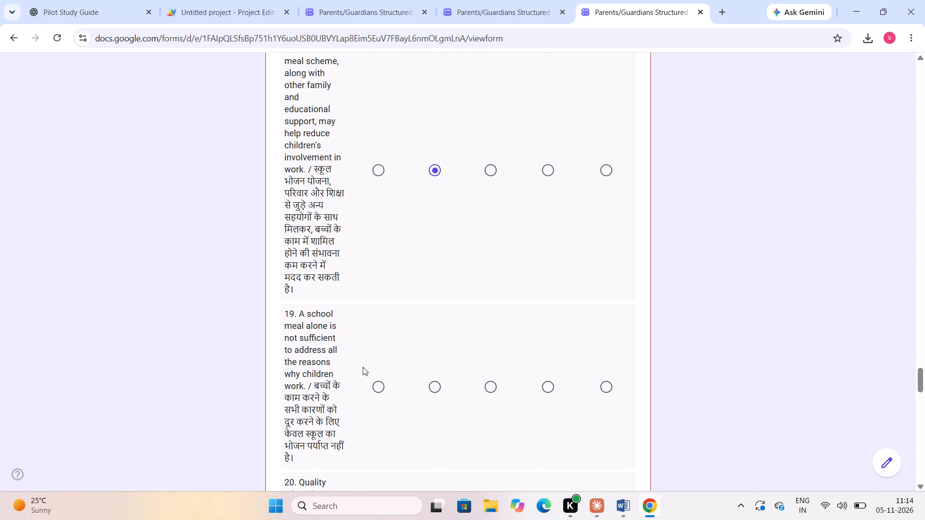
left_click(436, 384)
scroll(436, 384, "down", 2)
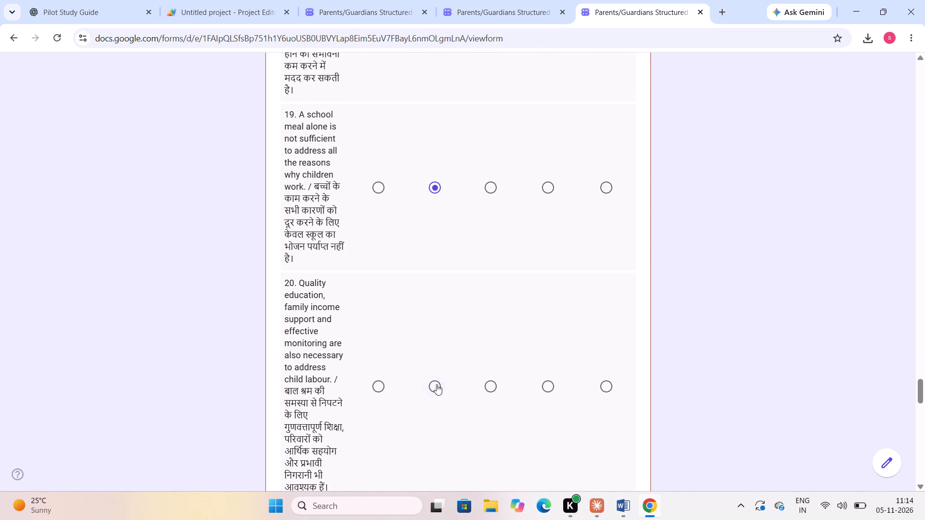
scroll(436, 384, "down", 1)
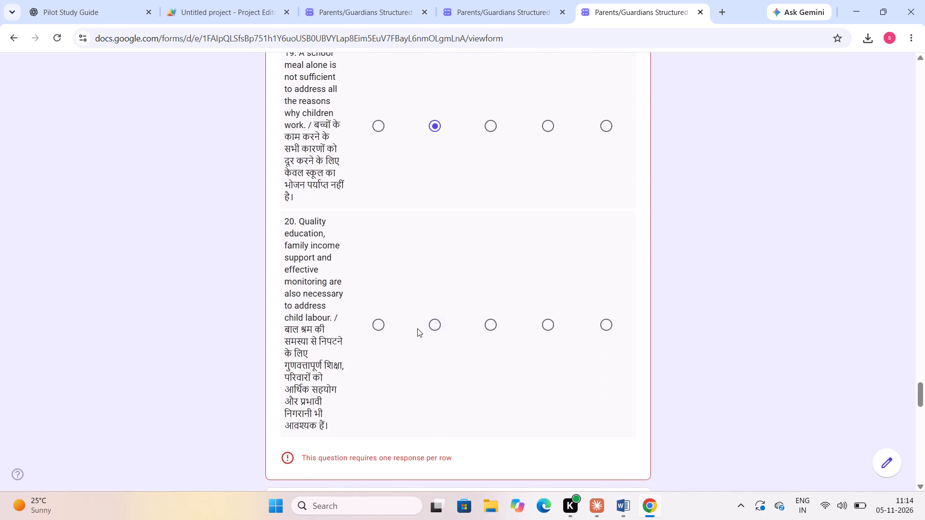
left_click(436, 320)
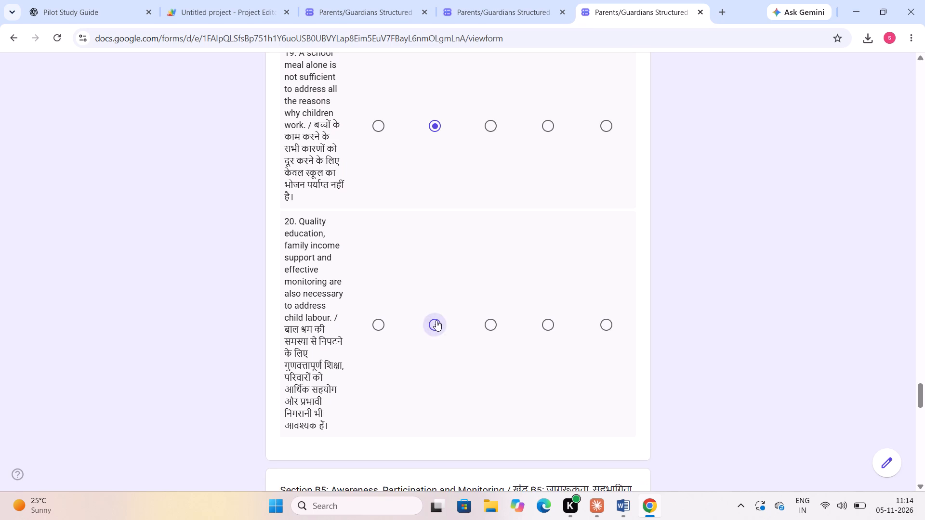
Rate the Section B5 awareness and monitoring statements: Agree for statements 21, 23 and 24, Strongly Agree for statement 22.
scroll(436, 320, "down", 4)
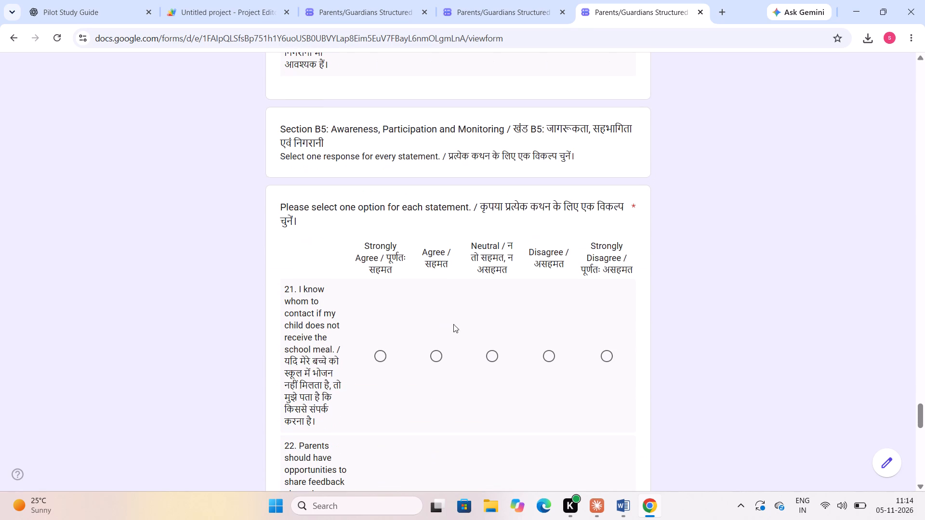
left_click(432, 356)
scroll(432, 356, "down", 3)
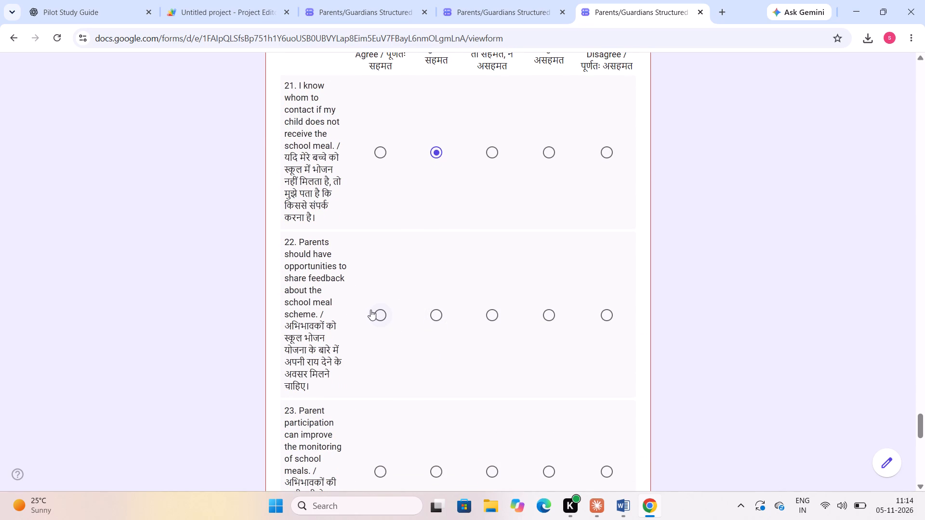
left_click(378, 314)
scroll(378, 314, "down", 2)
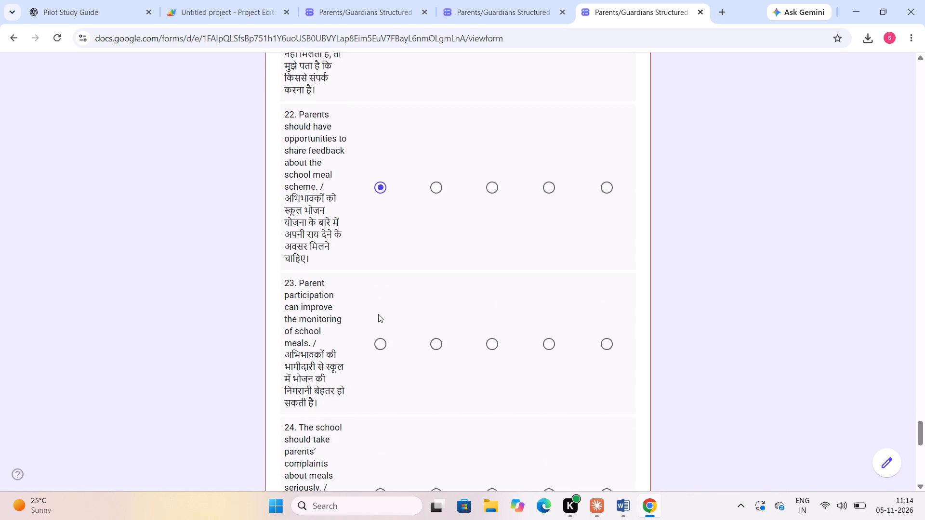
left_click(429, 343)
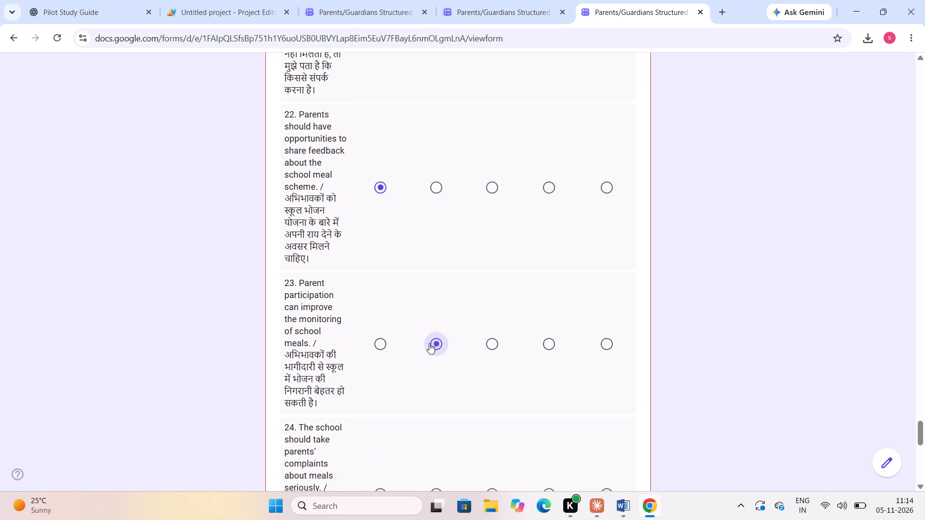
scroll(429, 343, "down", 2)
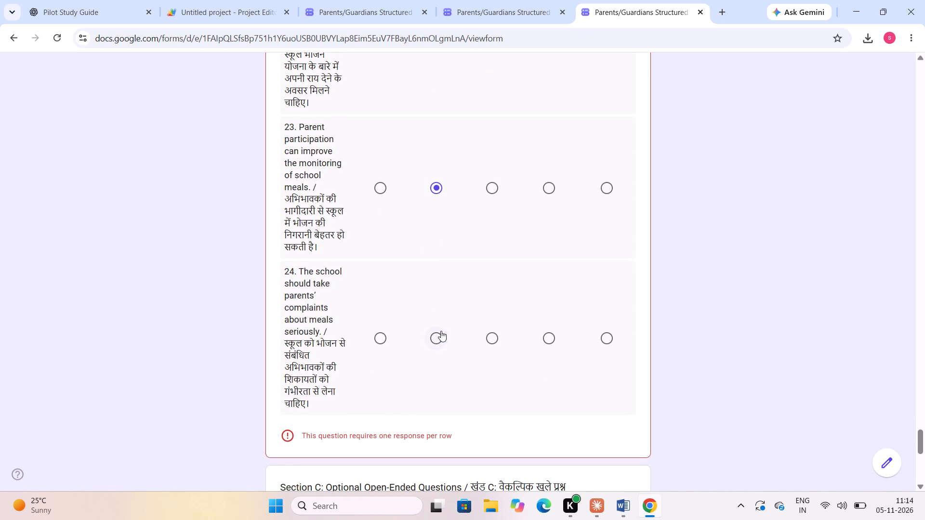
left_click(435, 335)
Answer the Section C open-ended questions: "poverty and working in household chores" for question 1, "hygiene" for question 2 and "no" for question 3.
scroll(435, 335, "down", 1)
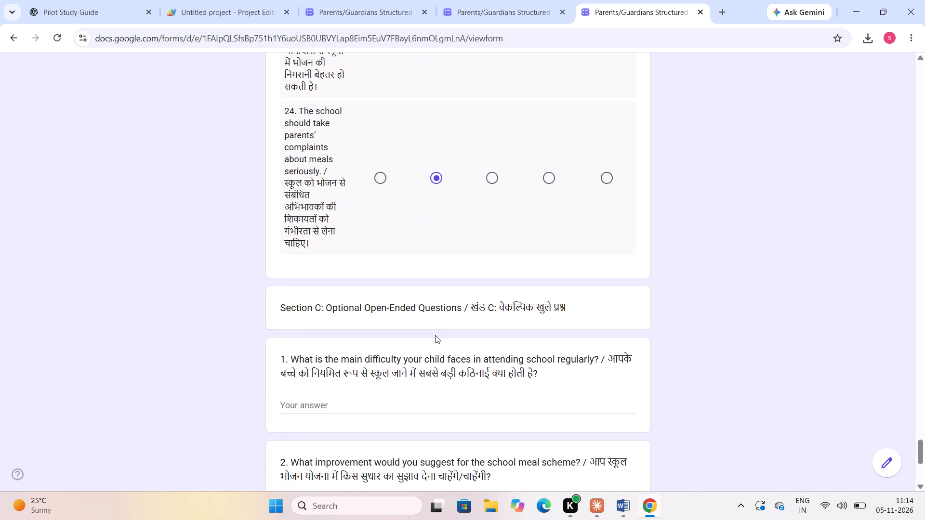
scroll(435, 335, "down", 2)
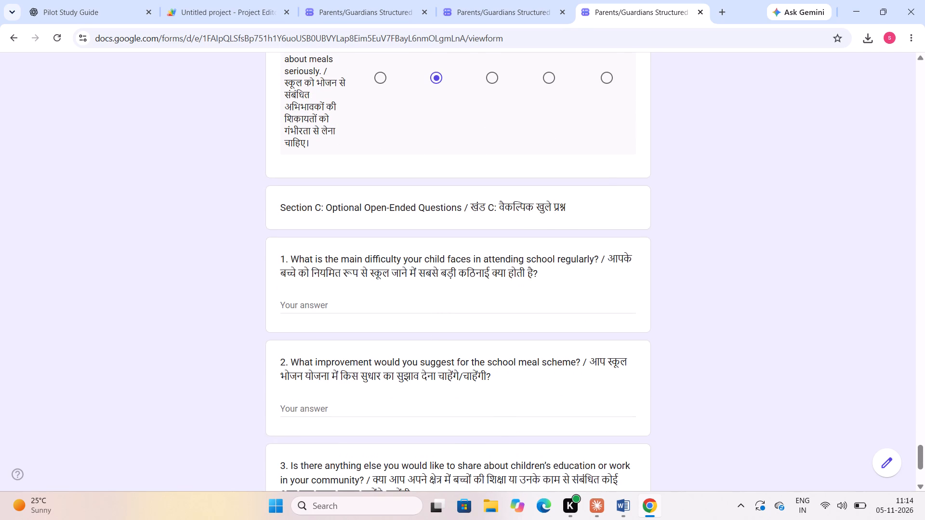
left_click(440, 310)
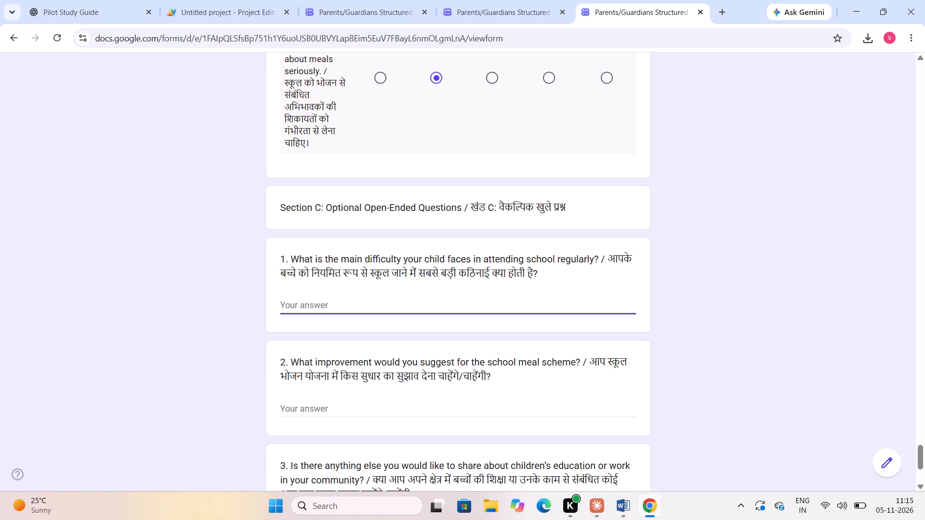
type("poverty and working in household chores")
scroll(440, 310, "down", 1)
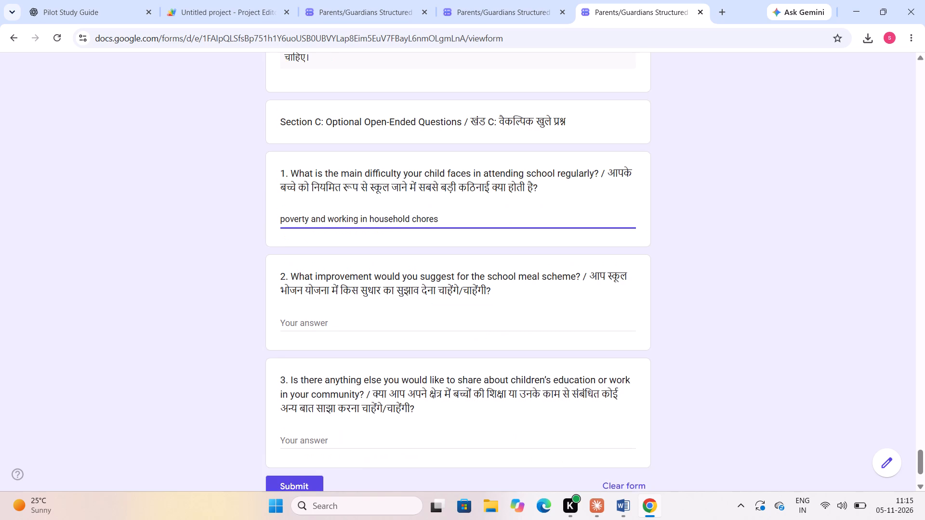
scroll(440, 310, "down", 1)
left_click(389, 307)
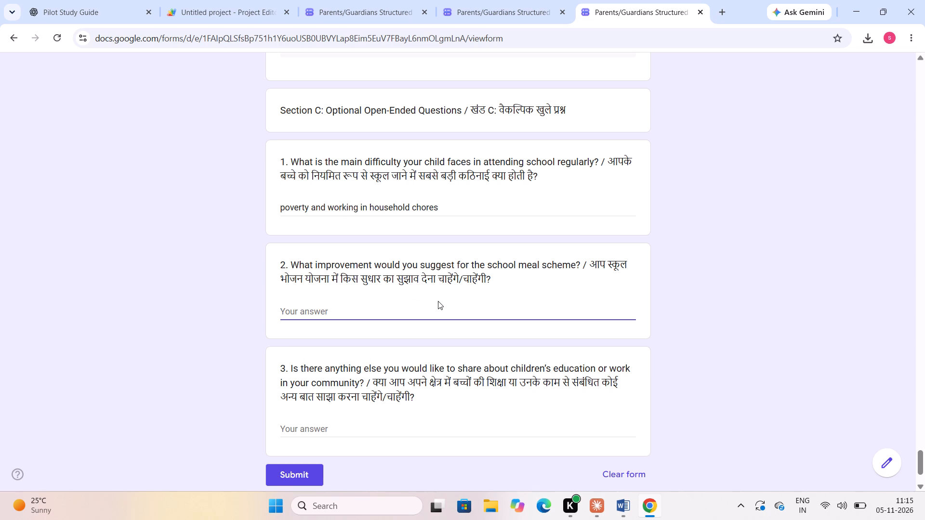
type("hygiene")
scroll(422, 318, "down", 1)
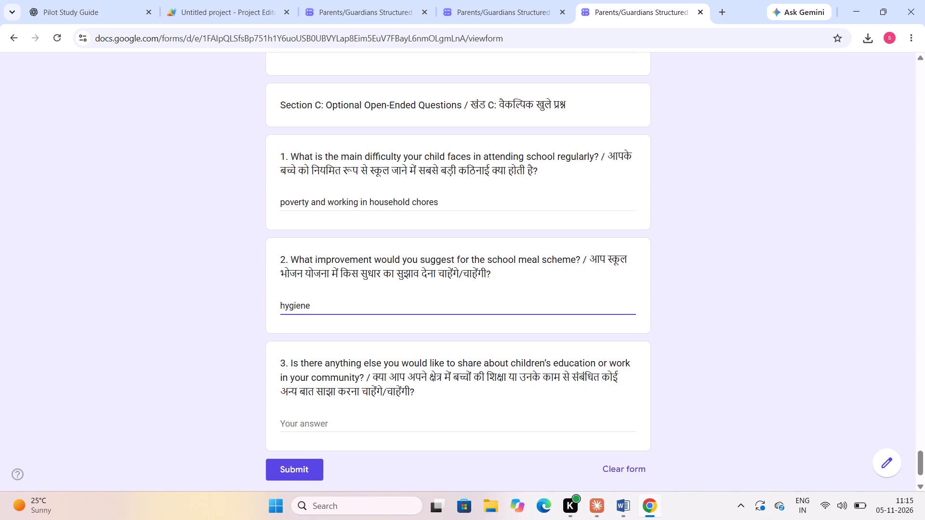
scroll(422, 318, "down", 1)
left_click(350, 356)
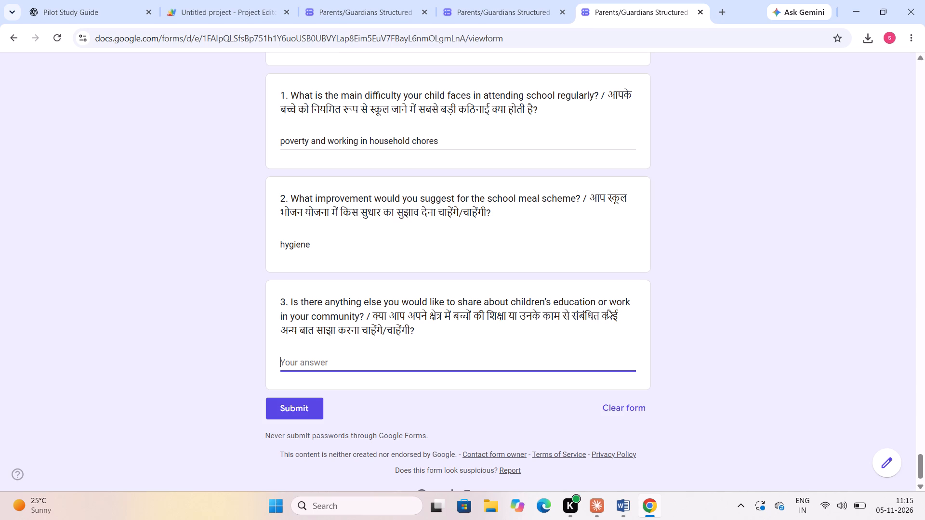
left_click(398, 359)
type("no")
Submit the completed parents/guardians questionnaire response.
left_click(294, 416)
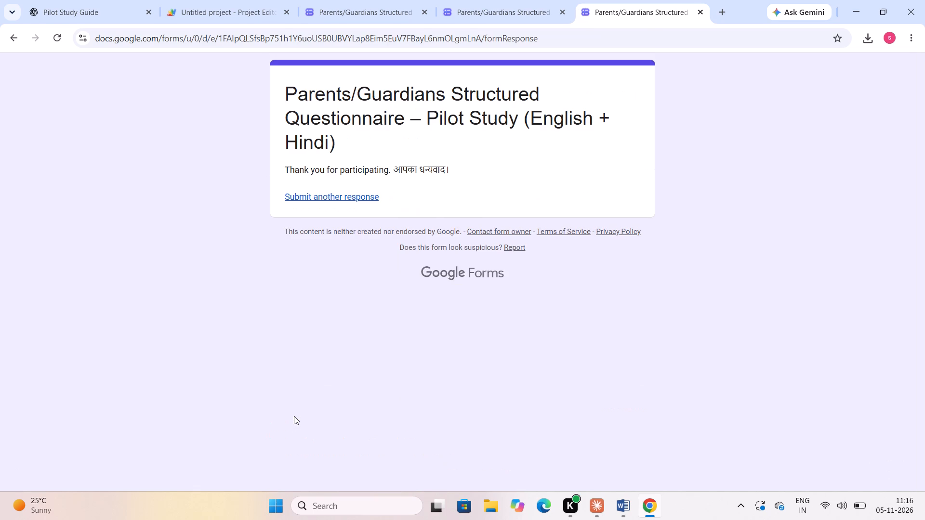
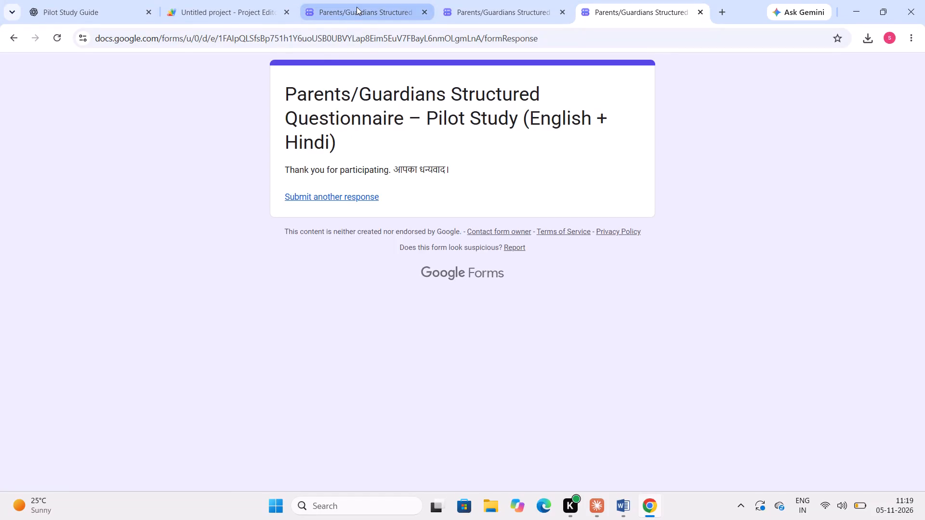
Go back to the form editor and look over the questions of the Parents/Guardians Structured Questionnaire.
left_click(357, 7)
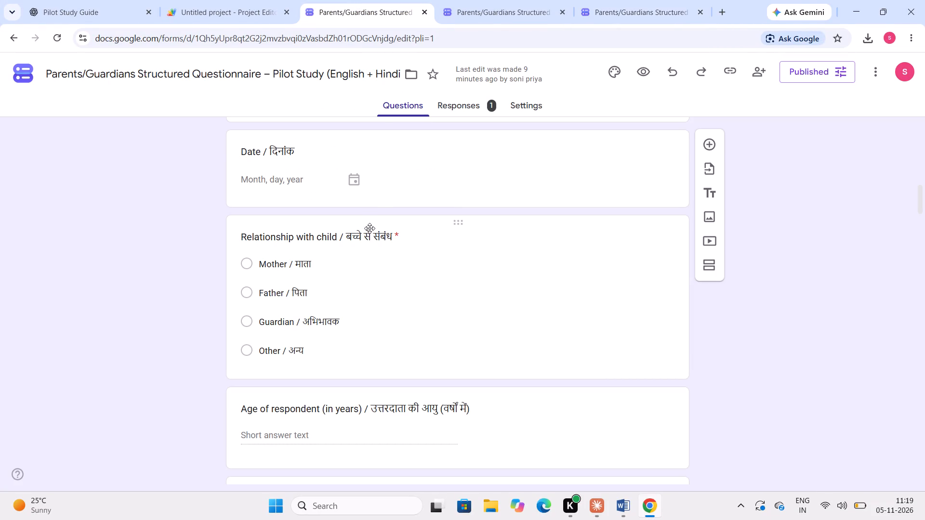
scroll(370, 228, "up", 11)
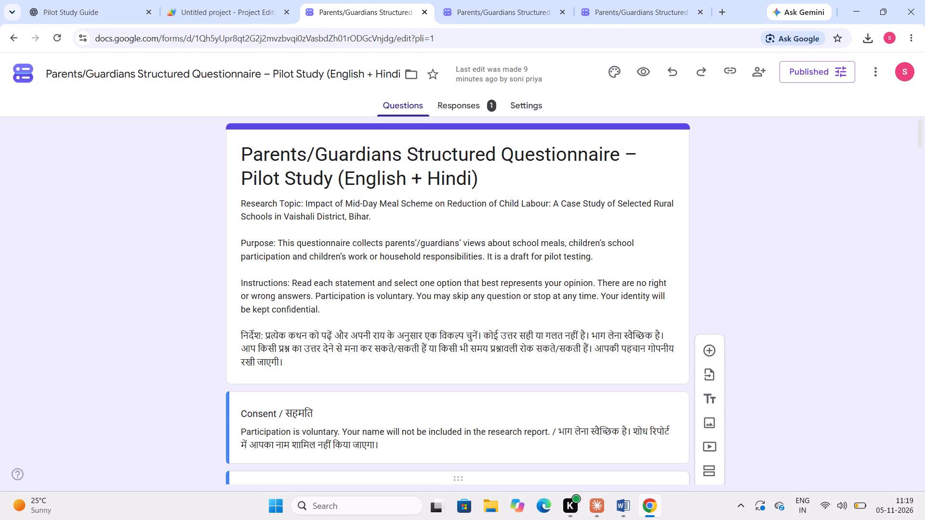
scroll(370, 228, "up", 2)
scroll(485, 356, "down", 9)
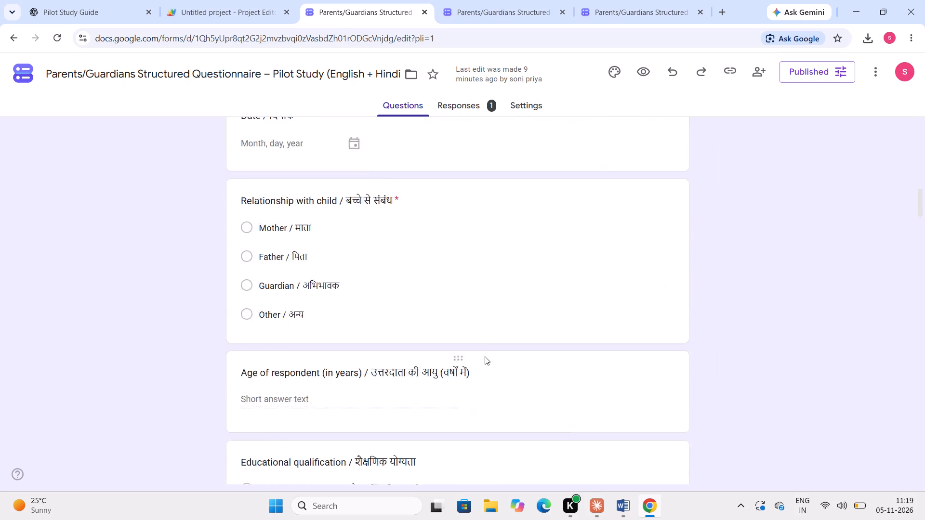
scroll(485, 356, "down", 14)
scroll(485, 356, "up", 12)
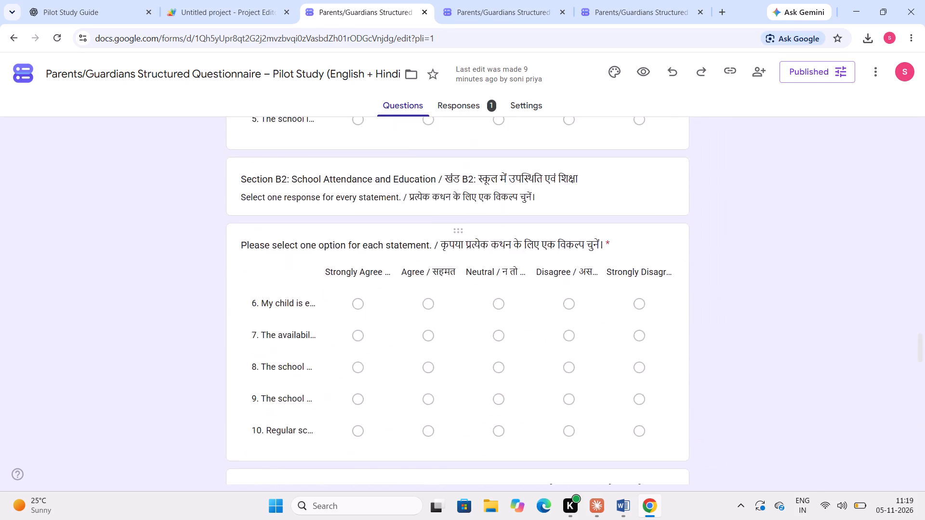
scroll(485, 356, "up", 5)
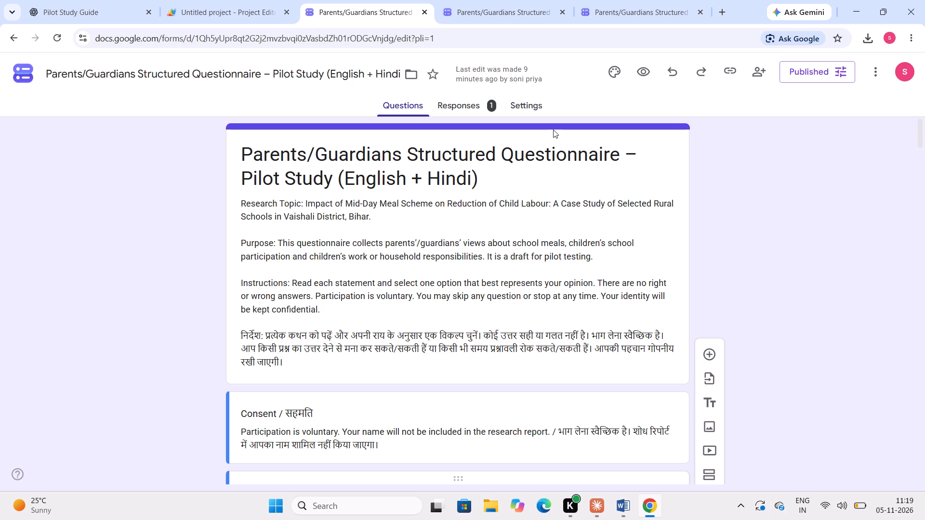
Open the form's response summary and examine the consent, respondent code, date and relationship with child answers.
left_click(872, 66)
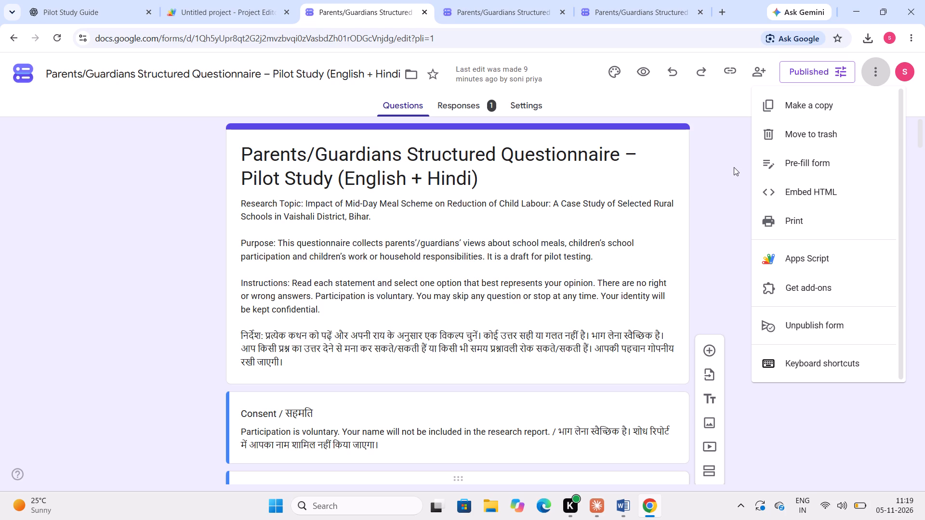
left_click(481, 103)
left_click(476, 106)
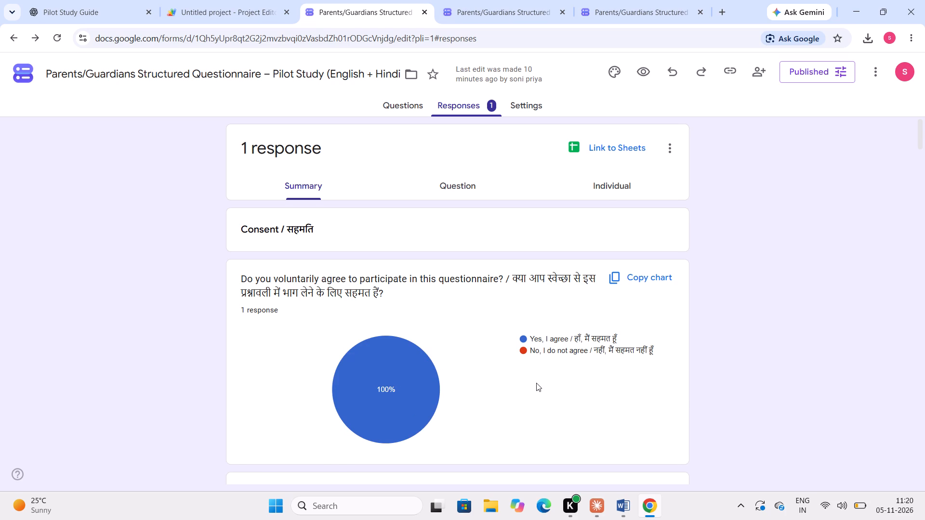
scroll(536, 383, "down", 1)
scroll(536, 383, "up", 1)
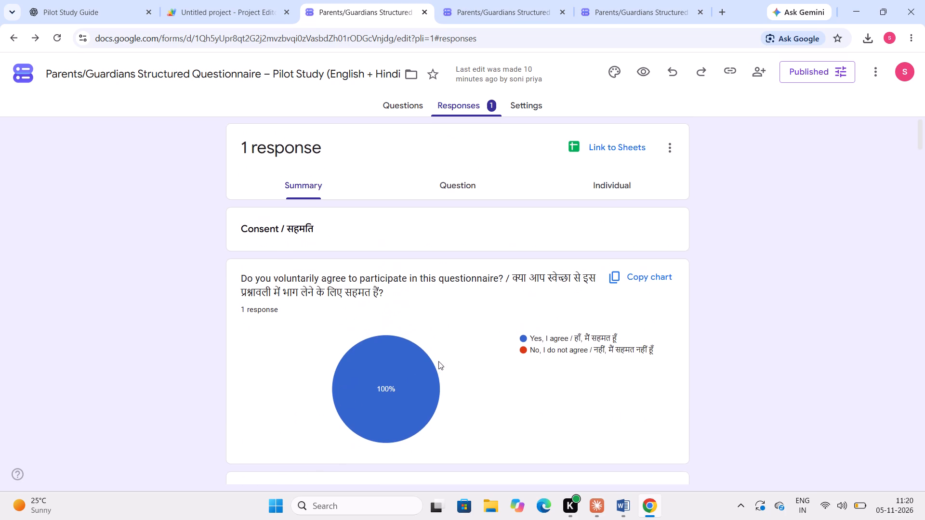
scroll(436, 361, "down", 6)
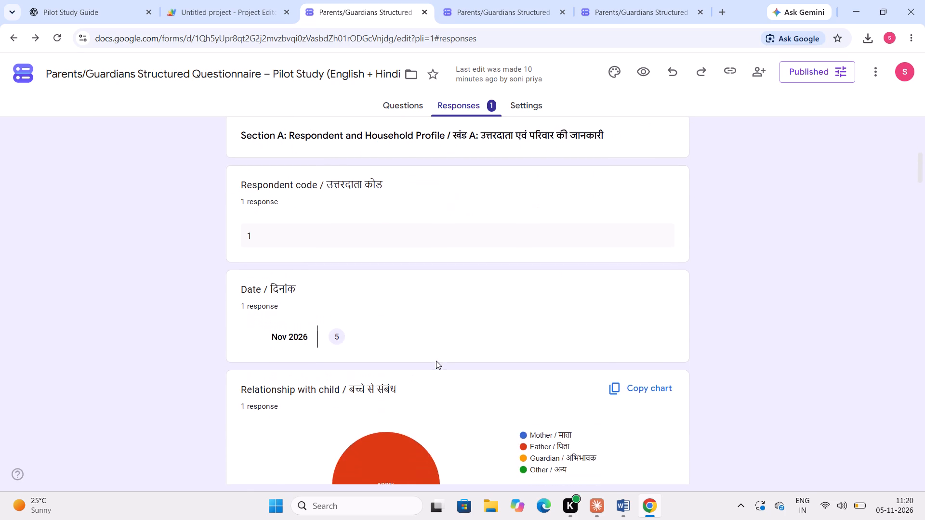
scroll(436, 361, "down", 1)
scroll(436, 361, "up", 2)
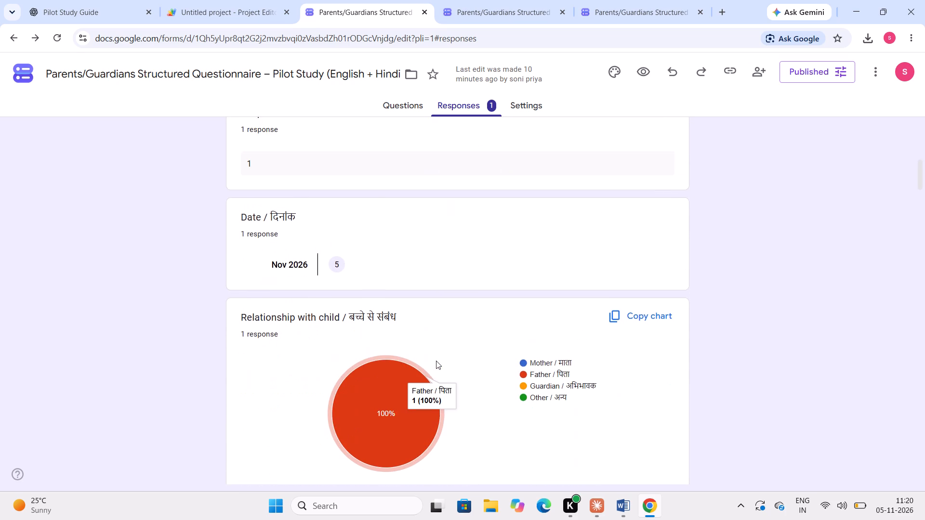
scroll(436, 361, "up", 4)
scroll(436, 361, "down", 1)
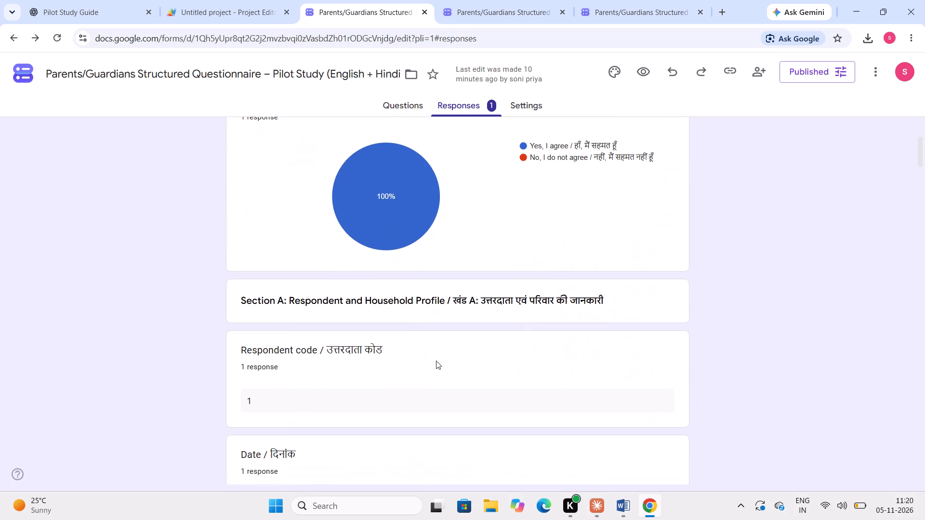
scroll(436, 361, "down", 3)
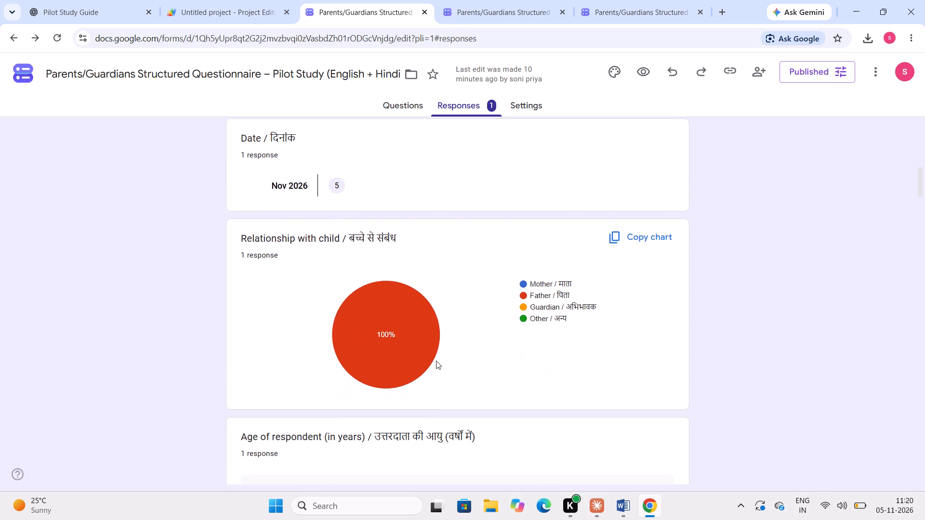
scroll(436, 361, "down", 1)
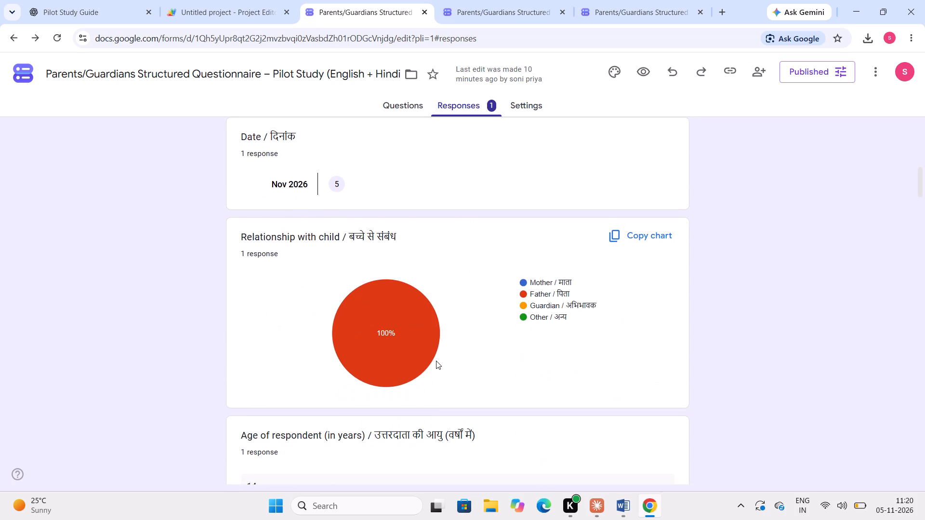
Examine the rest of the Section A summary, from respondent age, education and occupation to household size, school and monthly income.
scroll(436, 361, "down", 1)
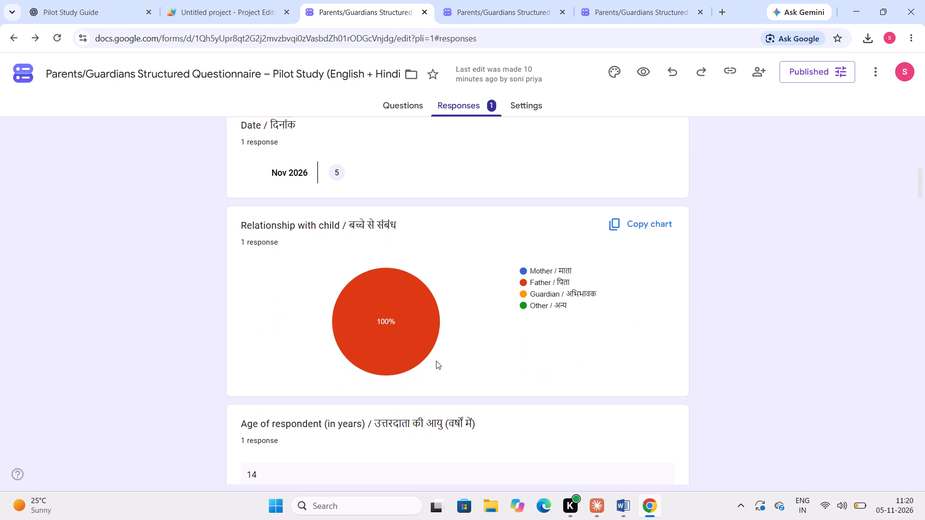
scroll(436, 361, "down", 2)
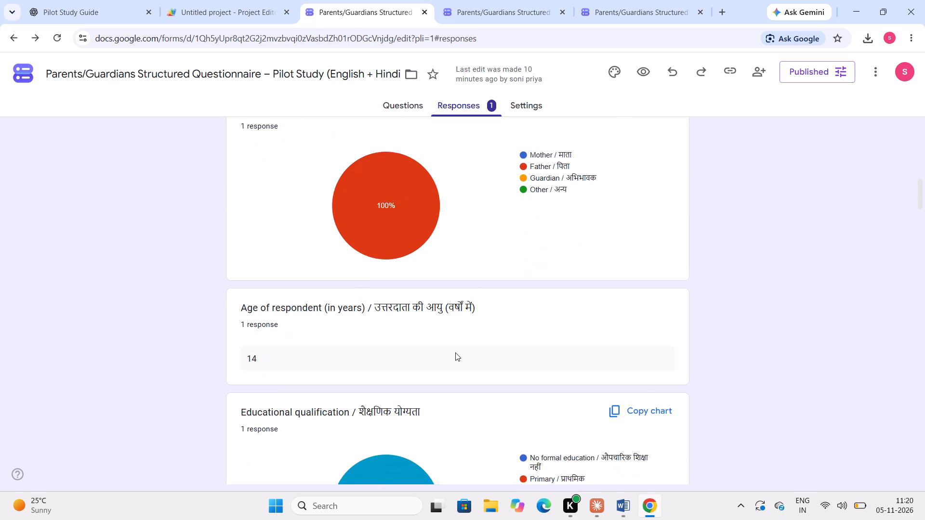
scroll(455, 352, "down", 2)
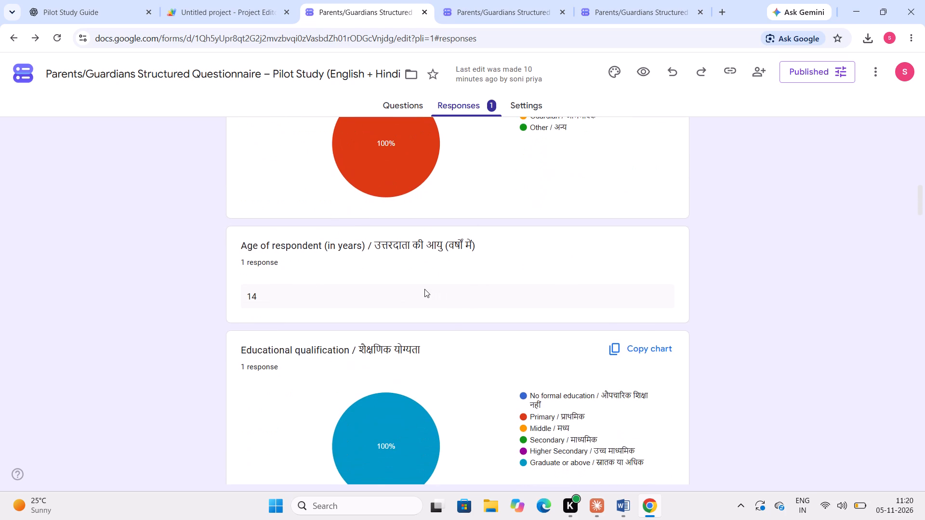
scroll(424, 289, "down", 1)
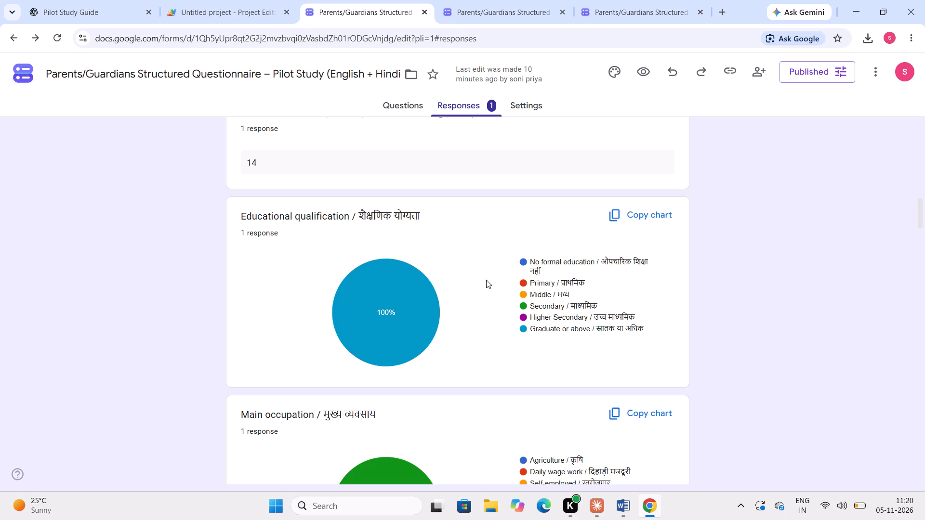
scroll(543, 362, "down", 1)
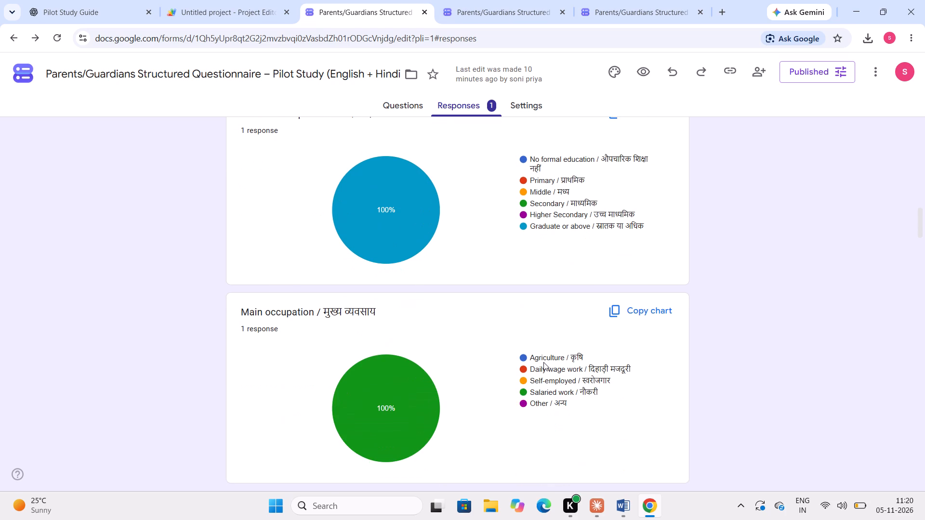
scroll(543, 362, "down", 5)
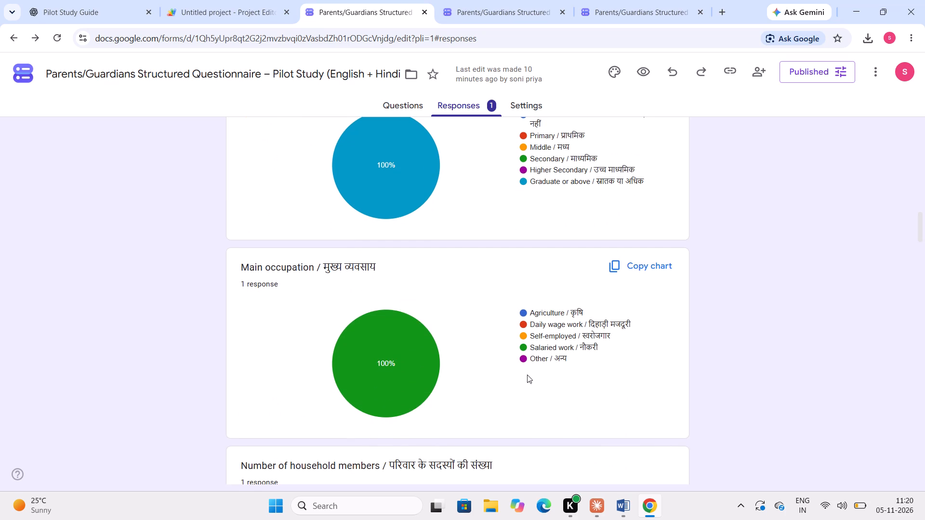
scroll(432, 374, "down", 2)
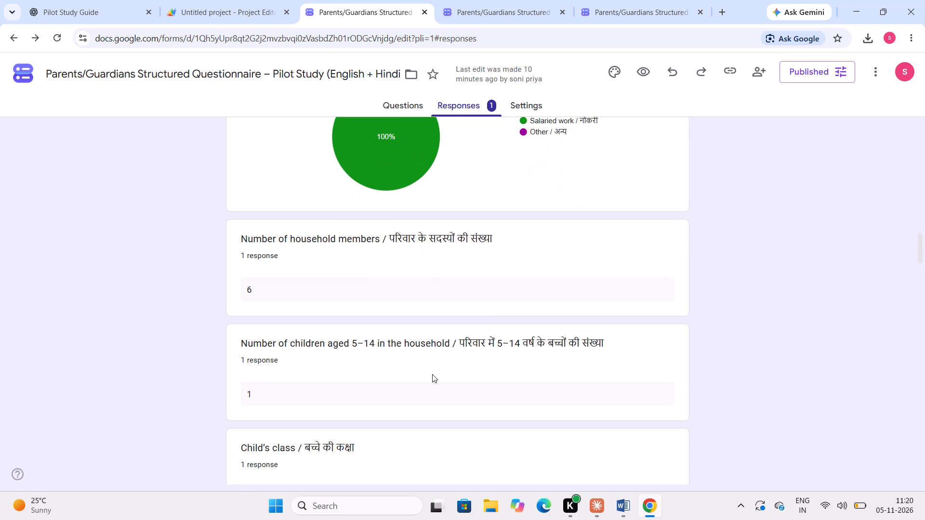
scroll(432, 374, "down", 4)
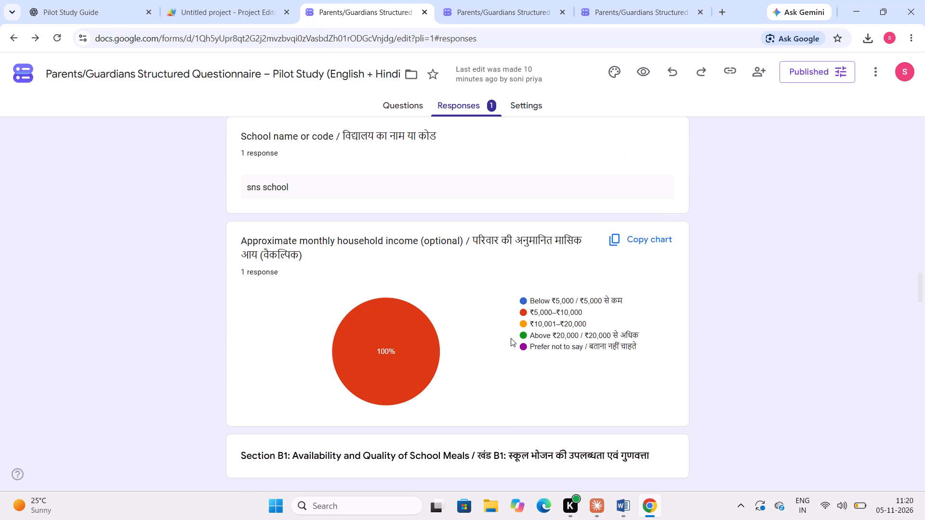
Examine the Section B rating charts and the Section C open-ended answers in the response summary.
scroll(414, 353, "down", 3)
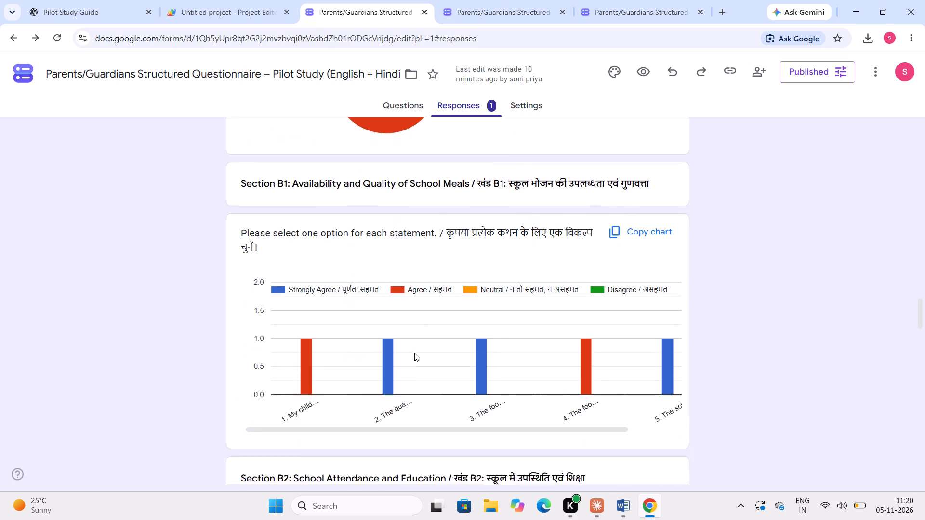
scroll(414, 353, "down", 1)
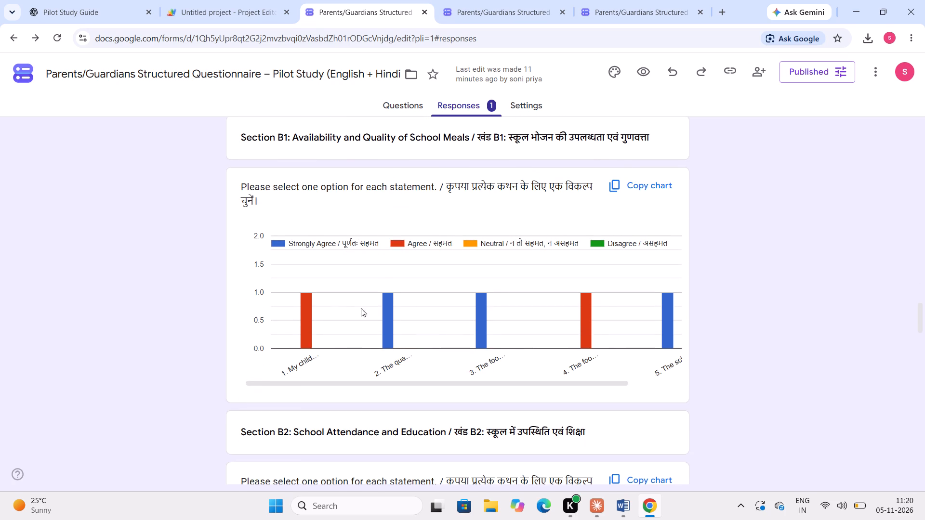
scroll(498, 355, "down", 3)
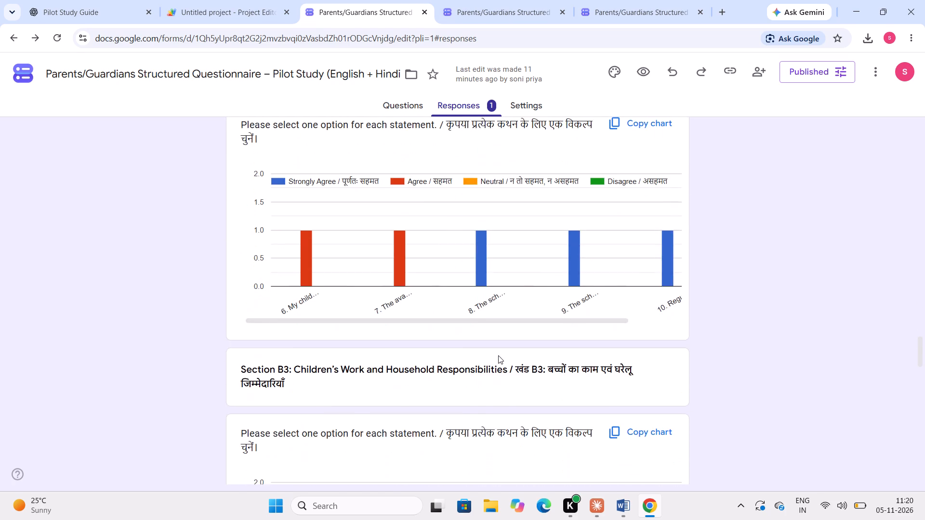
scroll(498, 355, "down", 16)
scroll(498, 355, "up", 1)
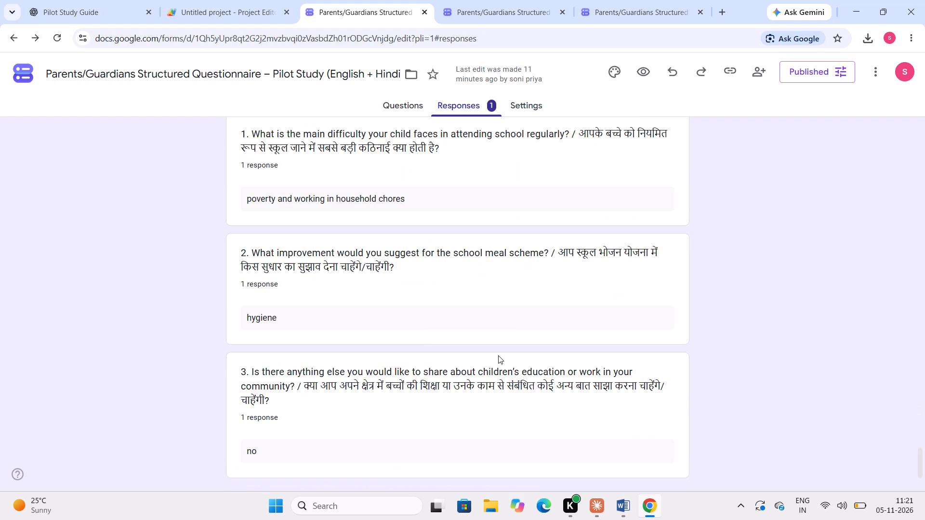
scroll(498, 355, "up", 2)
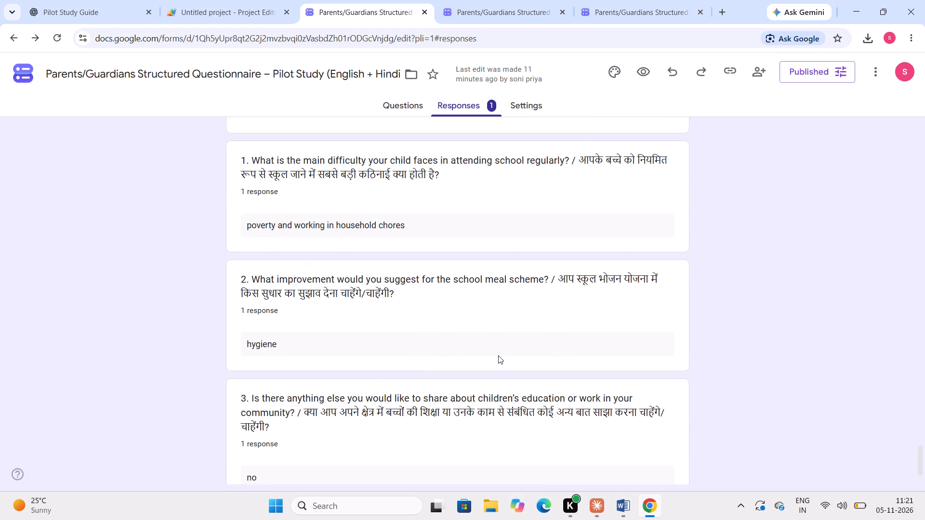
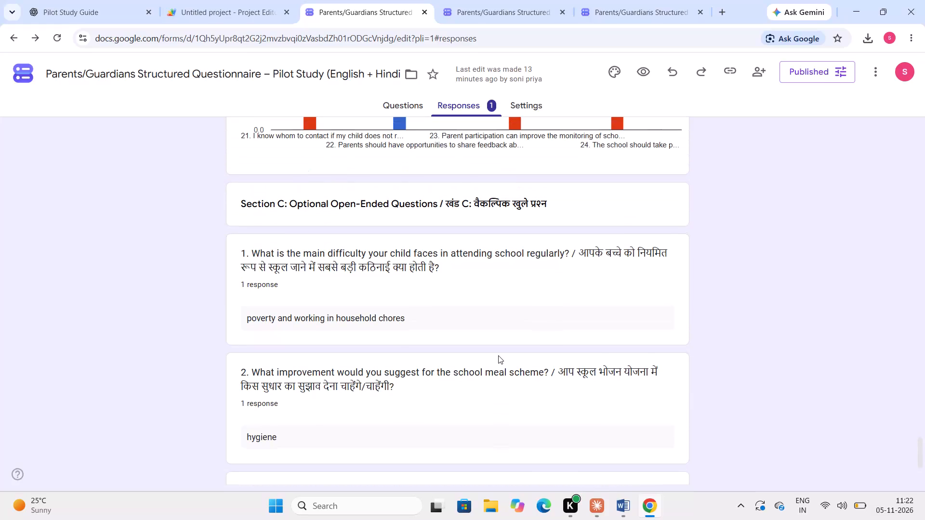
Look back through the response summary from the Section C answers up to the consent chart.
scroll(498, 355, "up", 1)
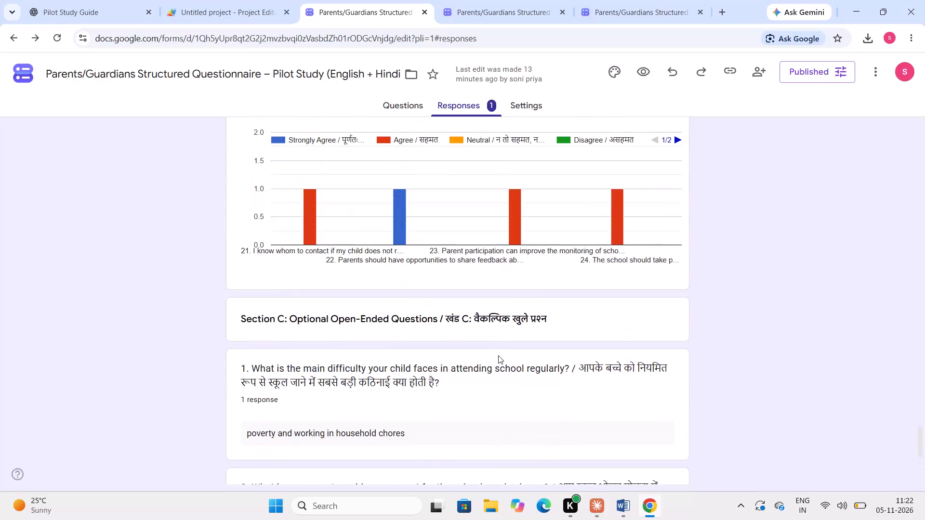
scroll(498, 355, "up", 1)
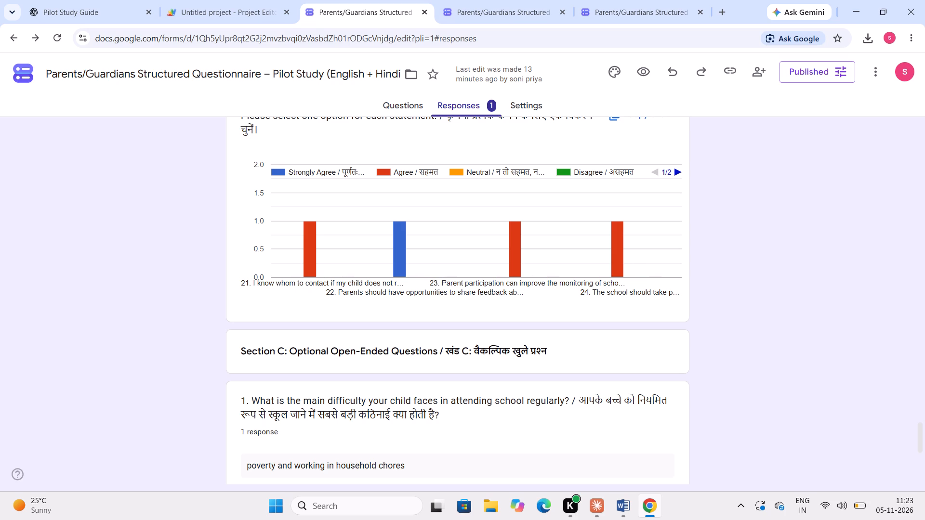
scroll(498, 355, "right", 1)
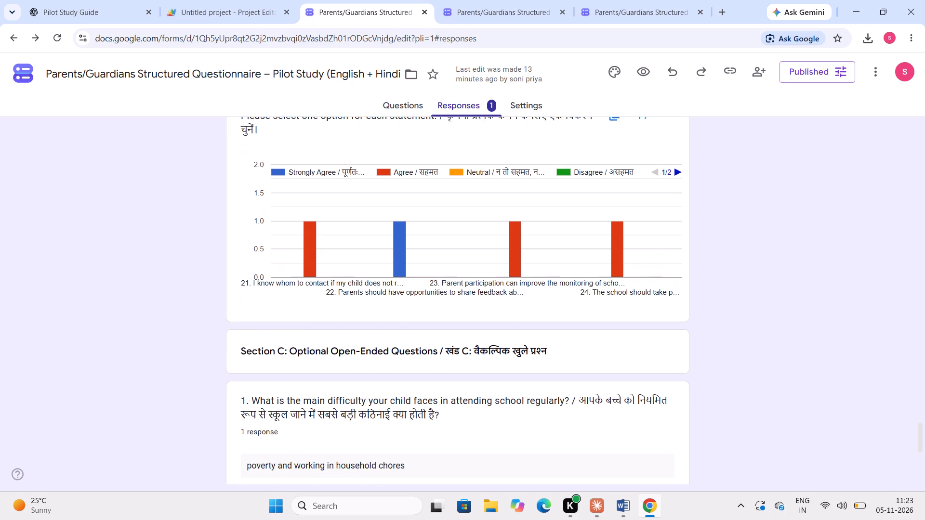
scroll(498, 355, "right", 1)
scroll(498, 355, "up", 11)
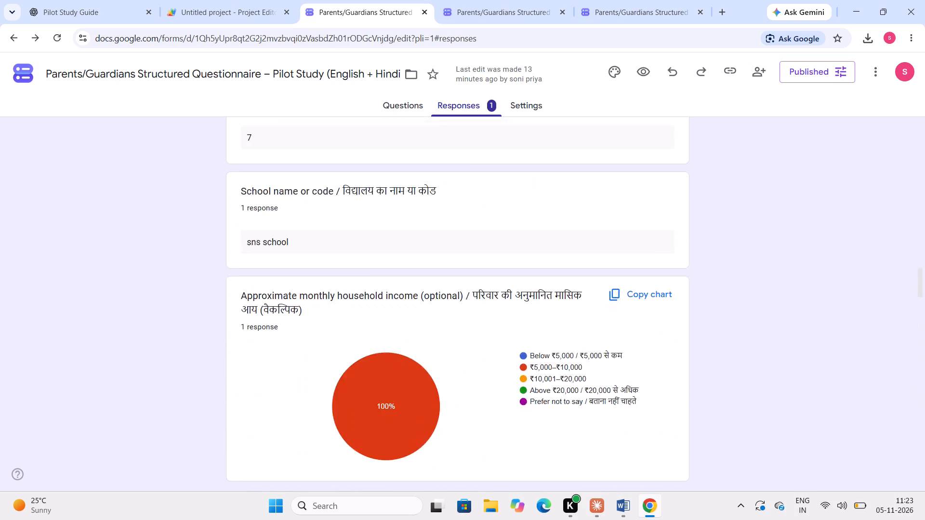
scroll(498, 355, "up", 6)
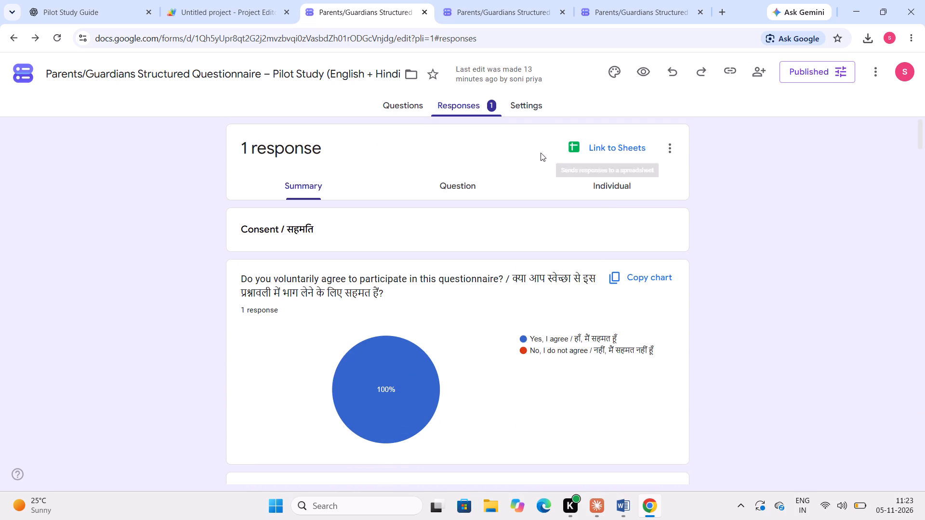
Look over the form's settings and defaults, and return to the questionnaire's questions.
left_click(519, 105)
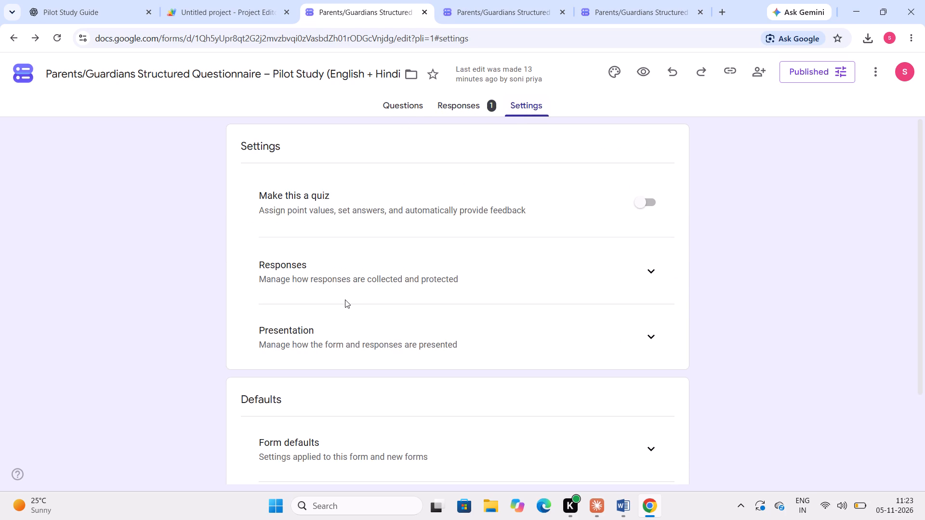
scroll(345, 299, "down", 2)
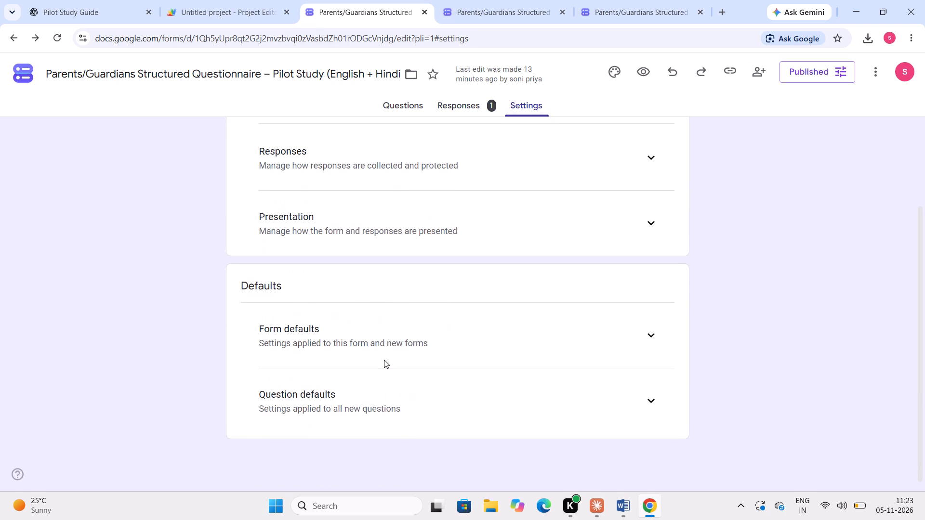
left_click(403, 101)
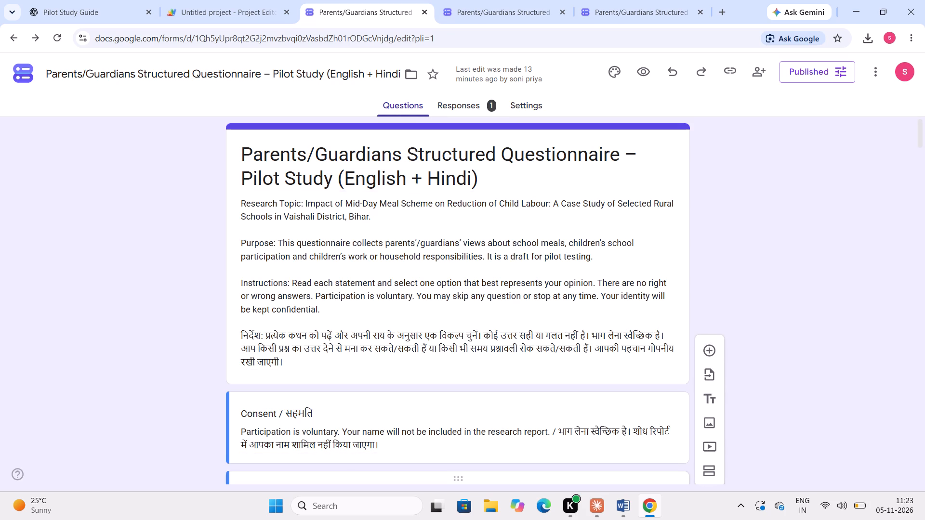
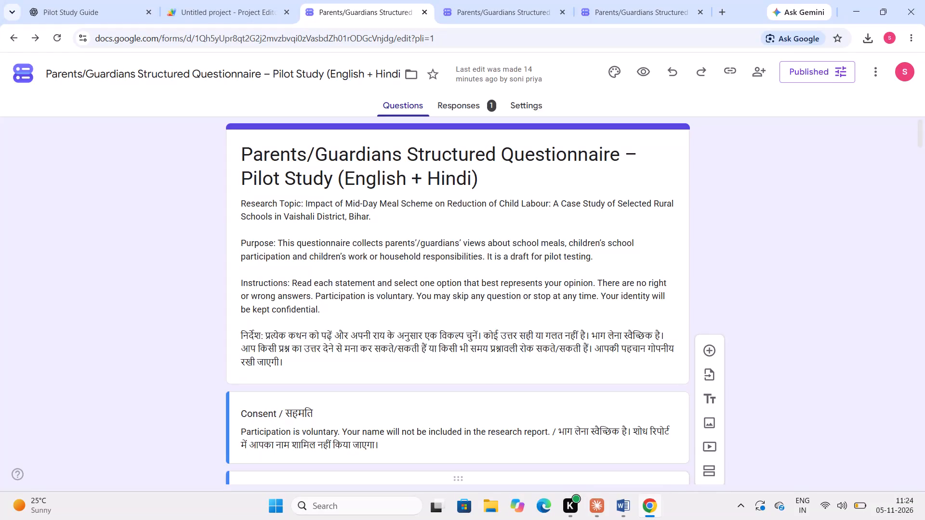
Look through the parents' questionnaire from the respondent details to the Section B1 school meals statements, and return to its beginning.
scroll(436, 279, "down", 10)
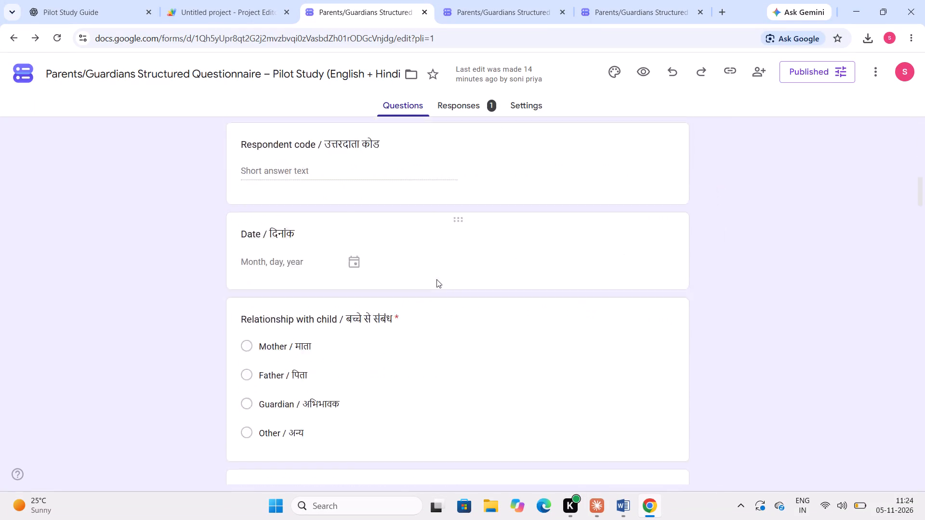
scroll(436, 279, "down", 13)
scroll(436, 279, "up", 14)
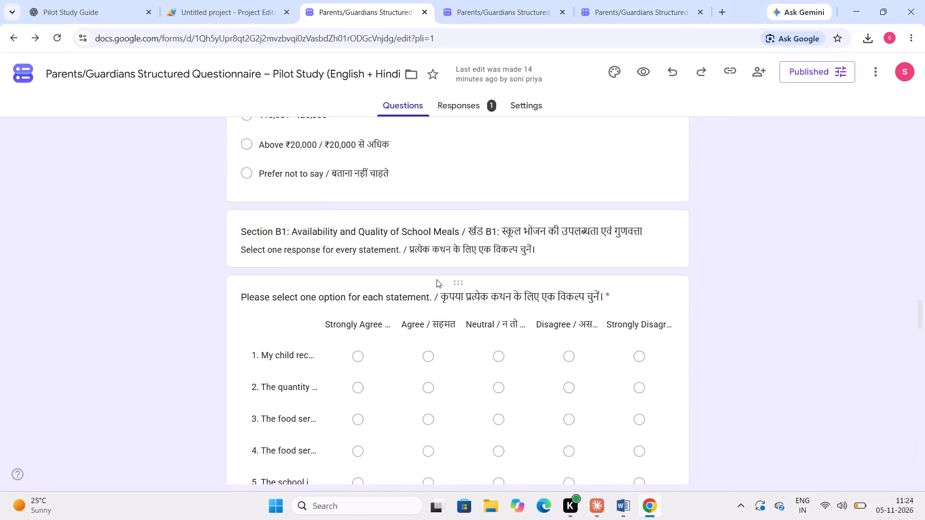
scroll(436, 279, "up", 20)
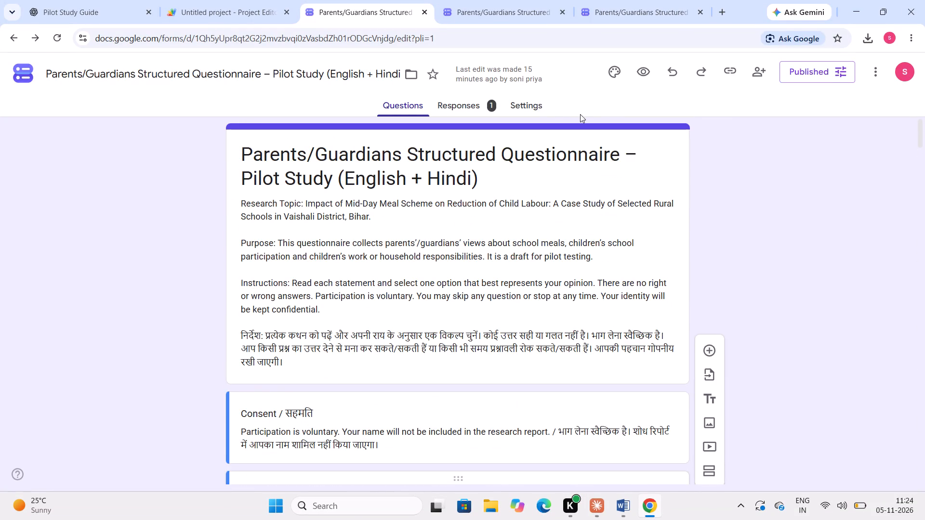
Close the browser tab holding the questionnaire's thank-you page for the submitted response.
left_click(646, 10)
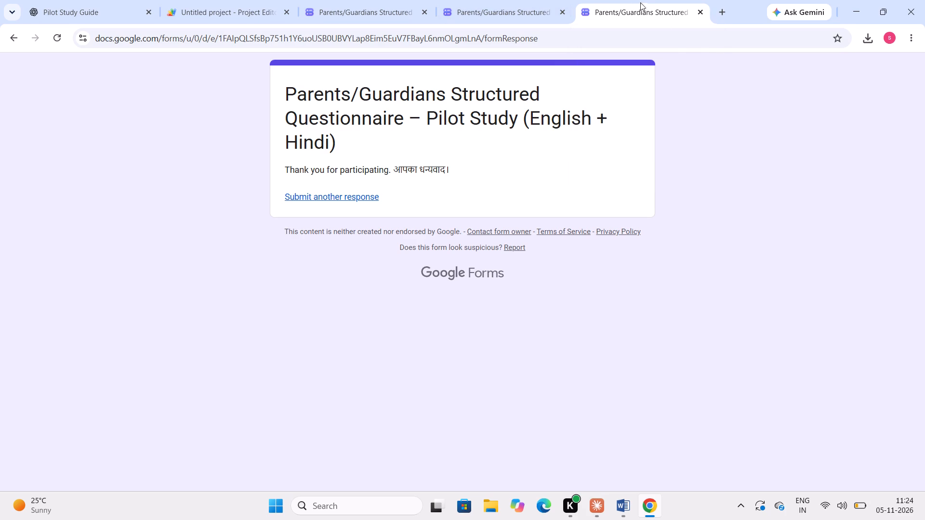
left_click(704, 9)
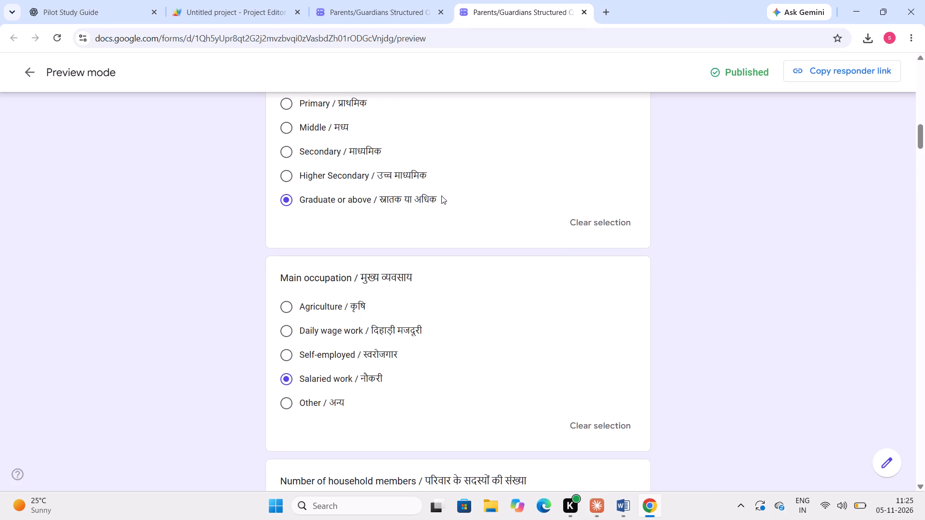
Copy the parents' questionnaire's responder link from its preview, without shortening the URL.
scroll(441, 196, "up", 20)
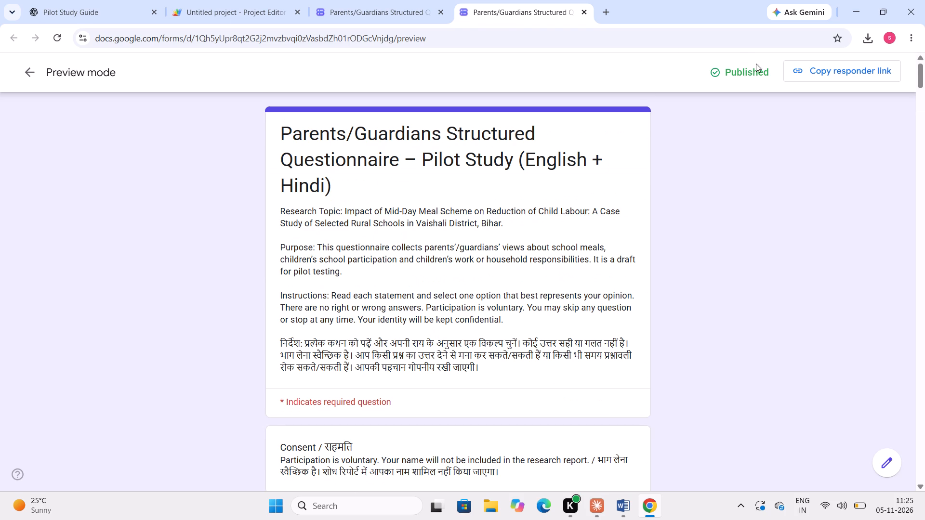
left_click(840, 69)
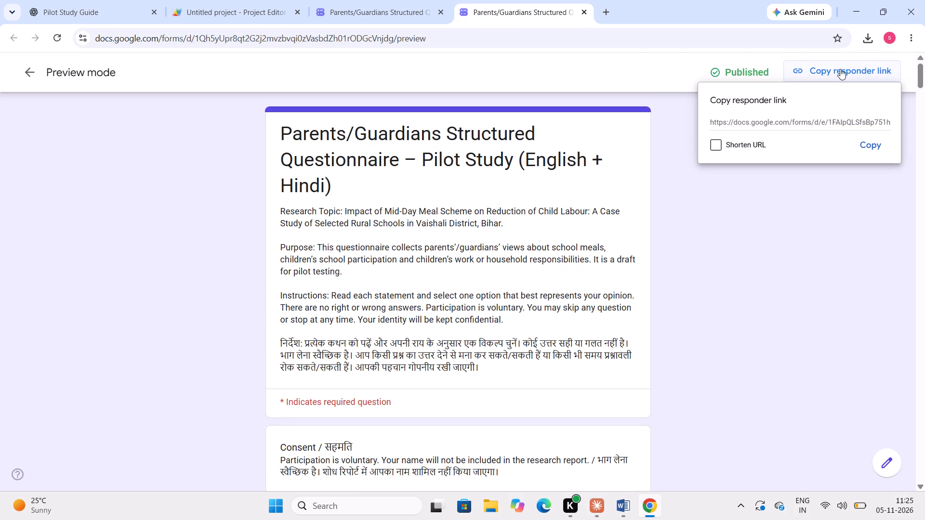
left_click(874, 145)
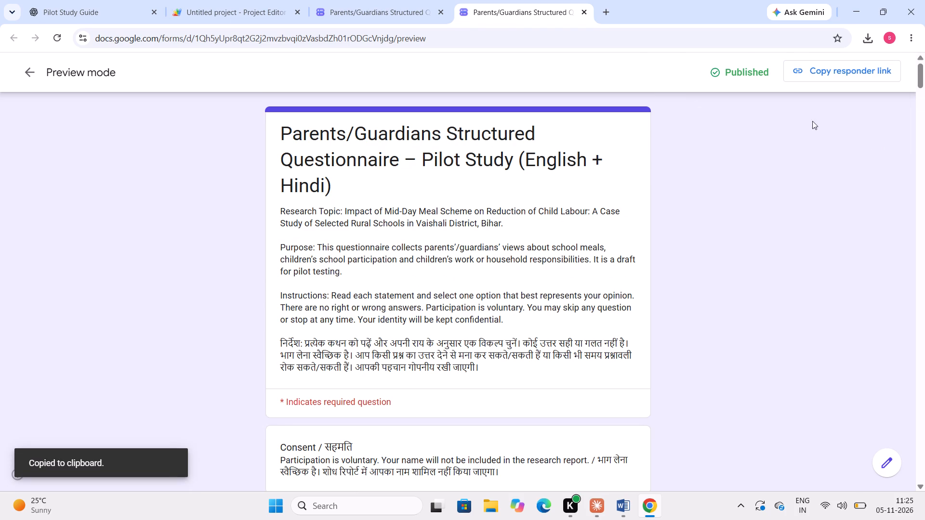
Open a new browser tab and start an entry in the Google search box.
left_click(600, 7)
left_click(411, 238)
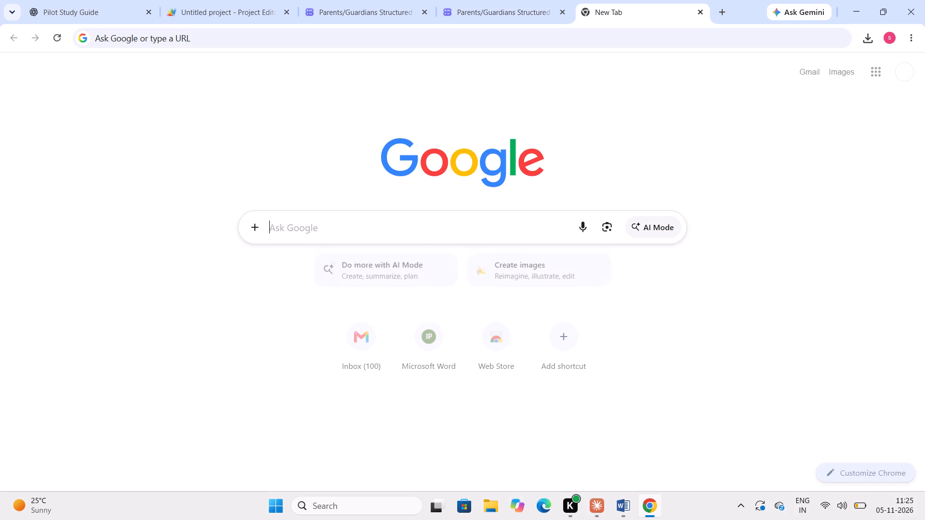
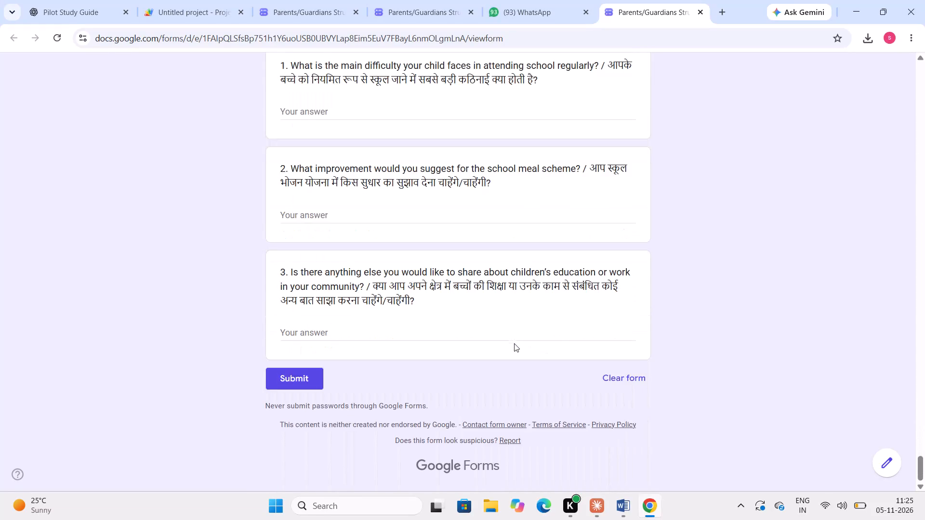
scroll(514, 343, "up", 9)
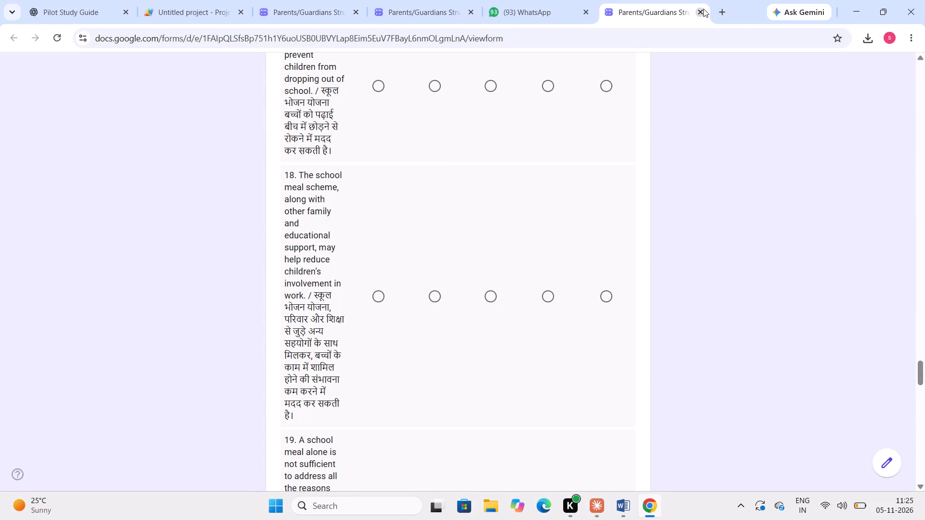
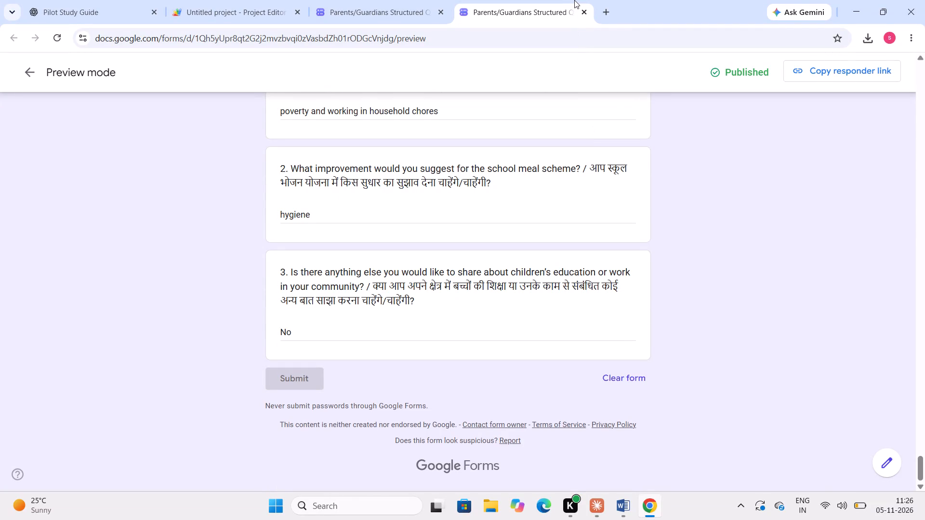
Close the preview of the parents/guardians questionnaire.
left_click(582, 13)
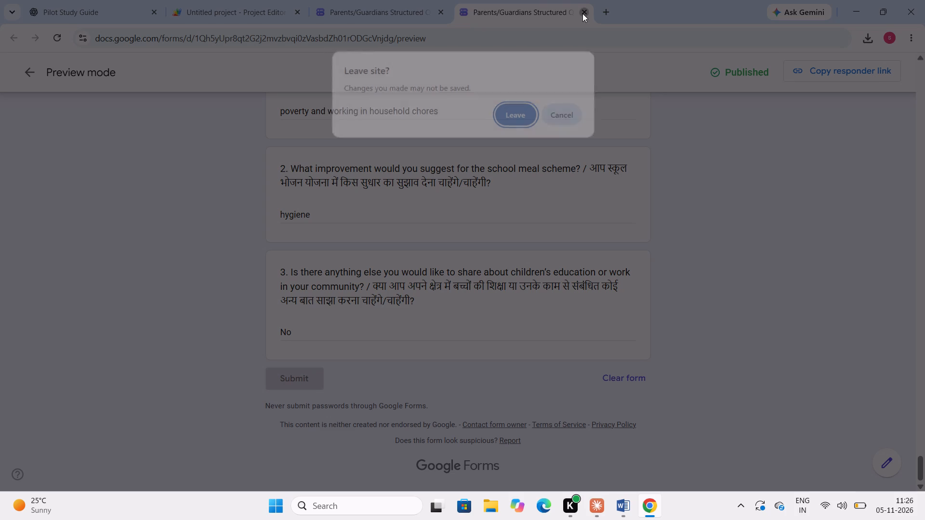
left_click(520, 124)
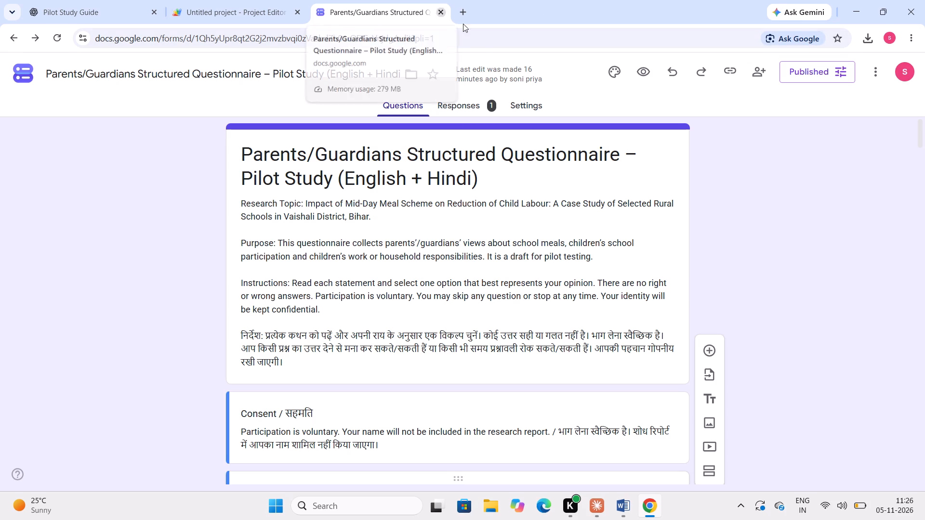
scroll(505, 217, "down", 13)
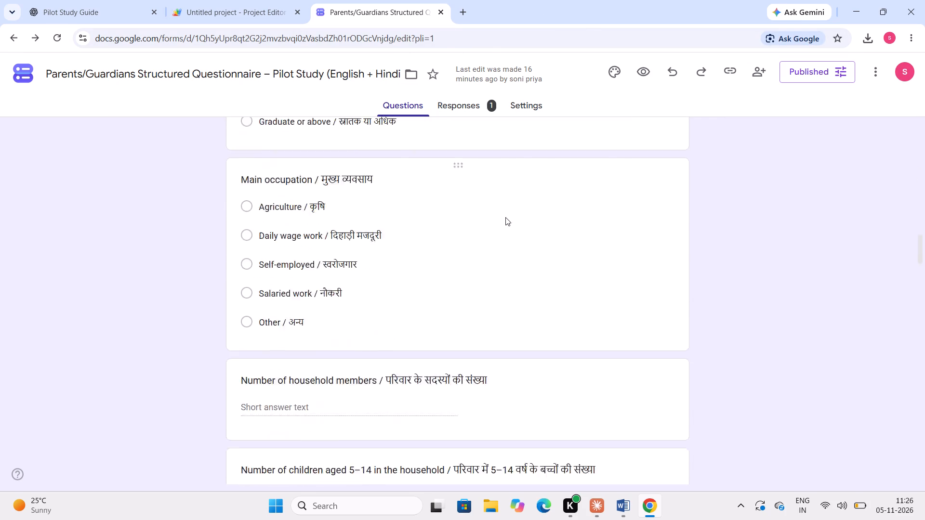
scroll(505, 217, "down", 6)
scroll(505, 217, "up", 8)
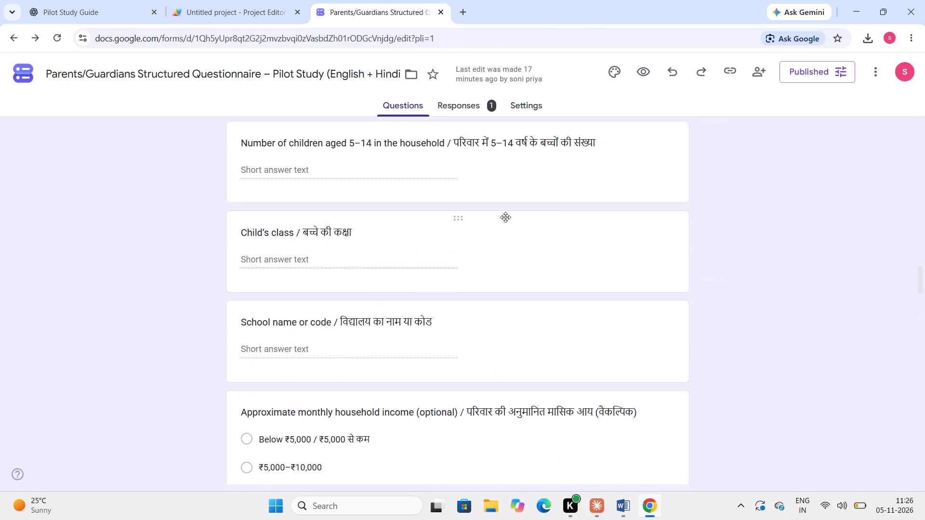
scroll(505, 217, "up", 11)
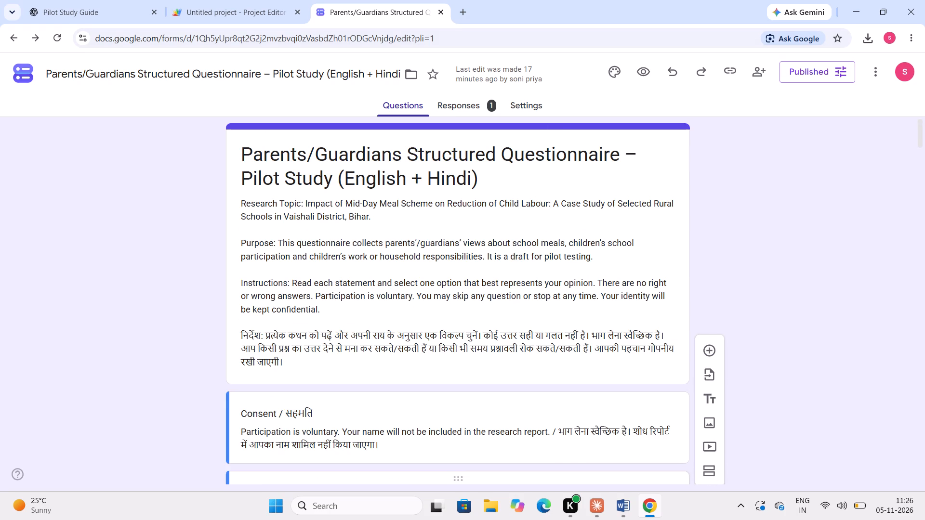
left_click(438, 11)
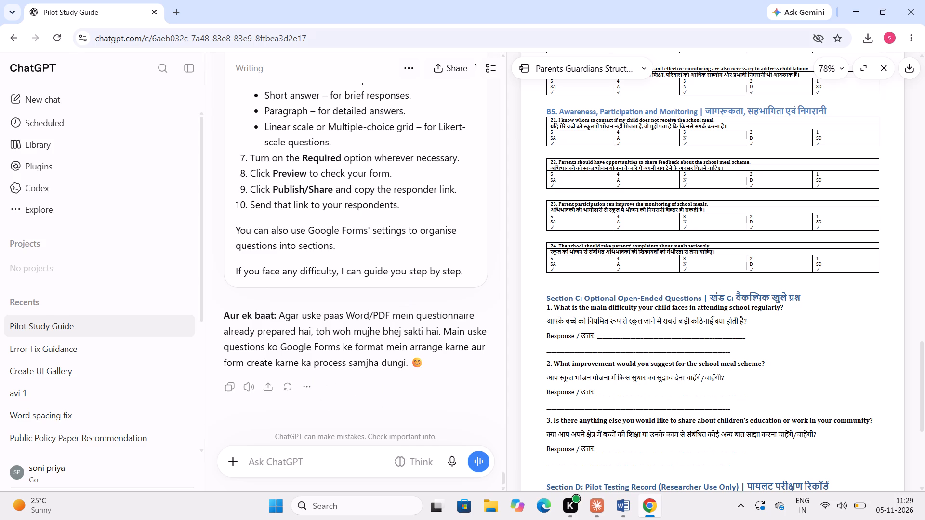
Close the Pilot Study Guide chat and the Word documents Create_Parents_Pilot_Google_Form (1) and Pilot_Interview.
left_click(153, 14)
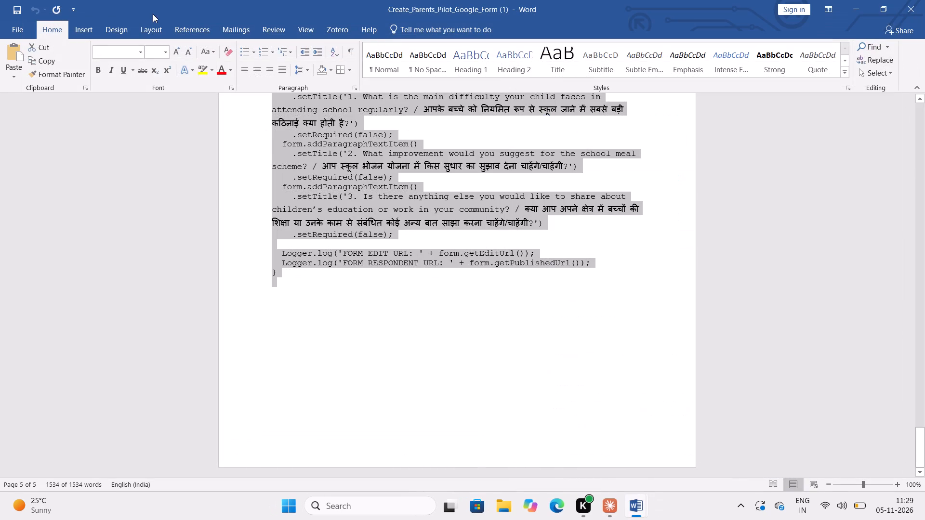
left_click(924, 4)
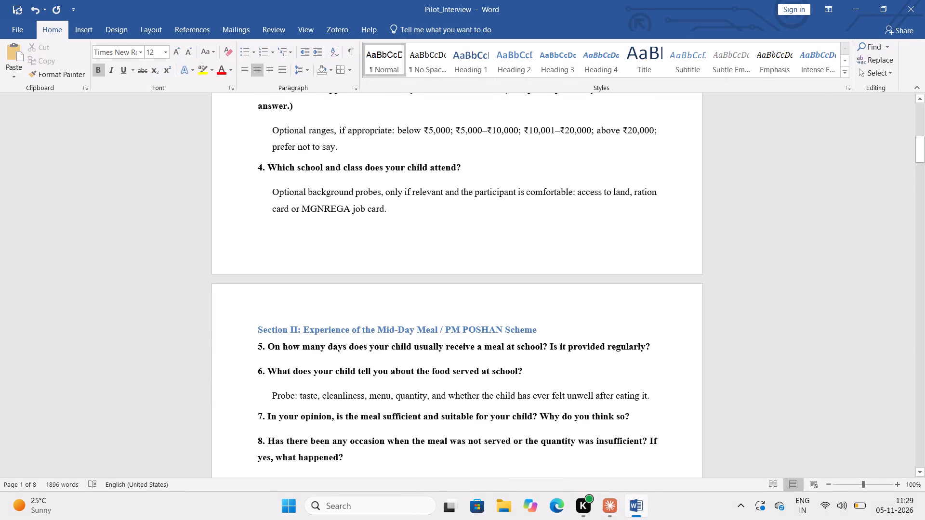
left_click(911, 2)
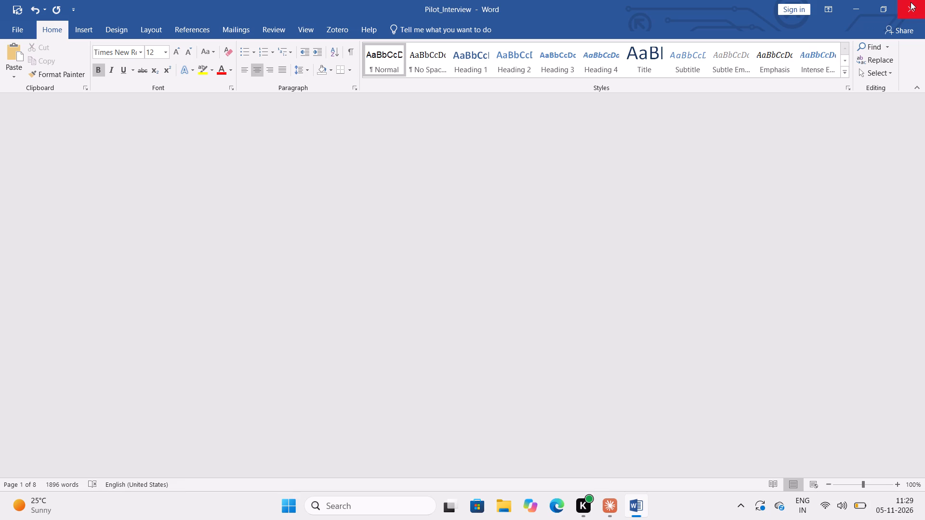